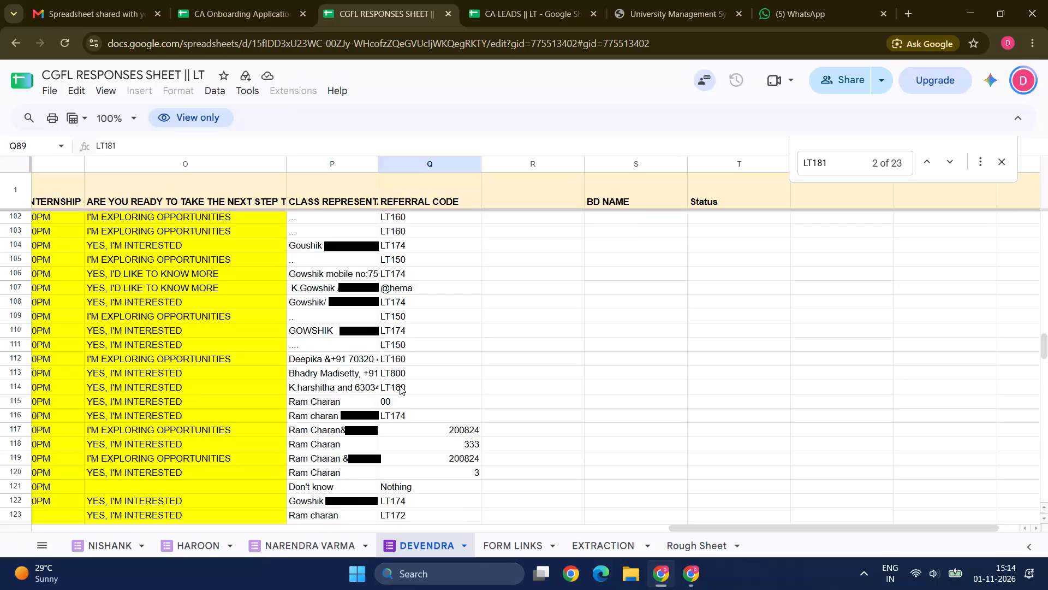
Examine the REFERRAL CODE column of the DEVENDRA sheet for LT181 entries and review the respondent details in row 86.
scroll(400, 386, "down", 2)
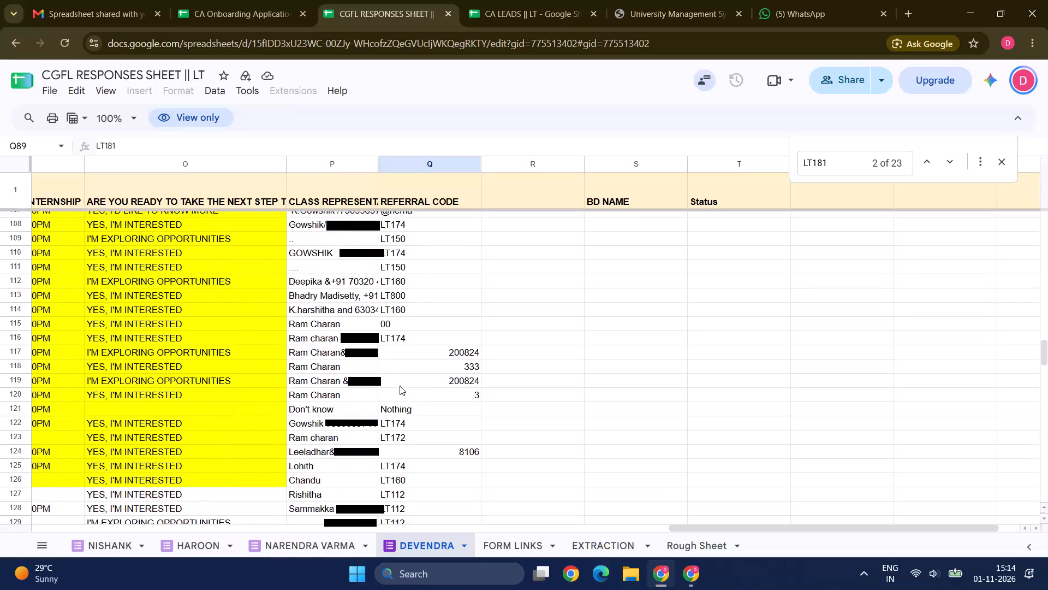
scroll(400, 386, "down", 1)
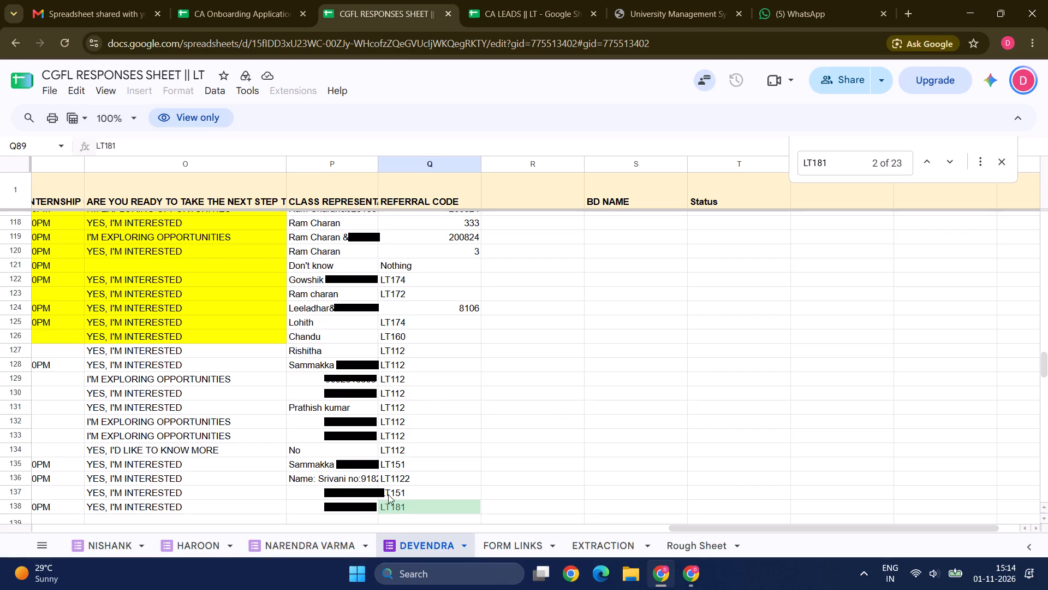
scroll(442, 333, "up", 2)
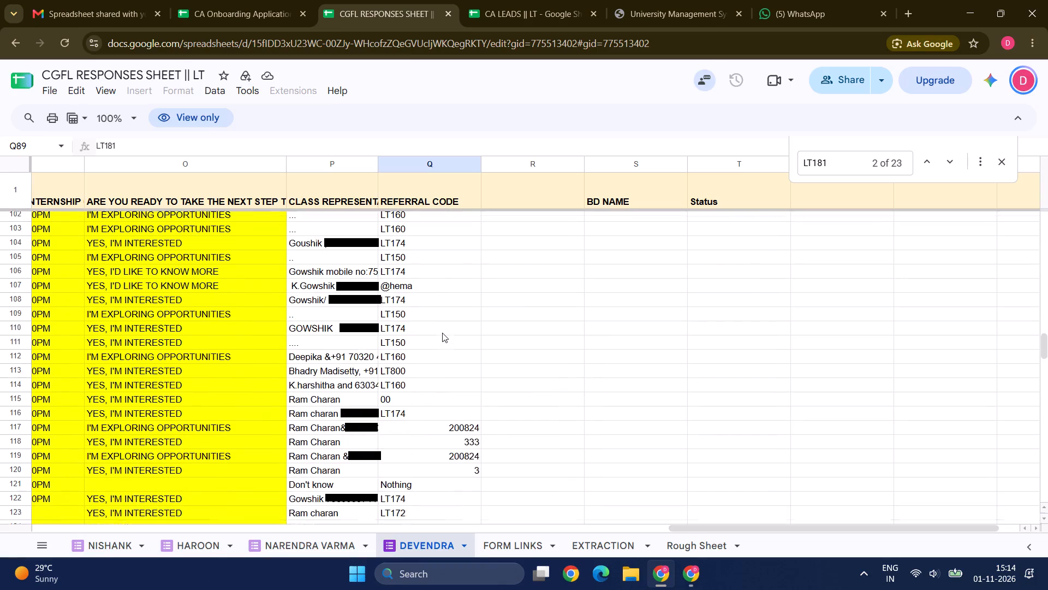
scroll(442, 333, "up", 1)
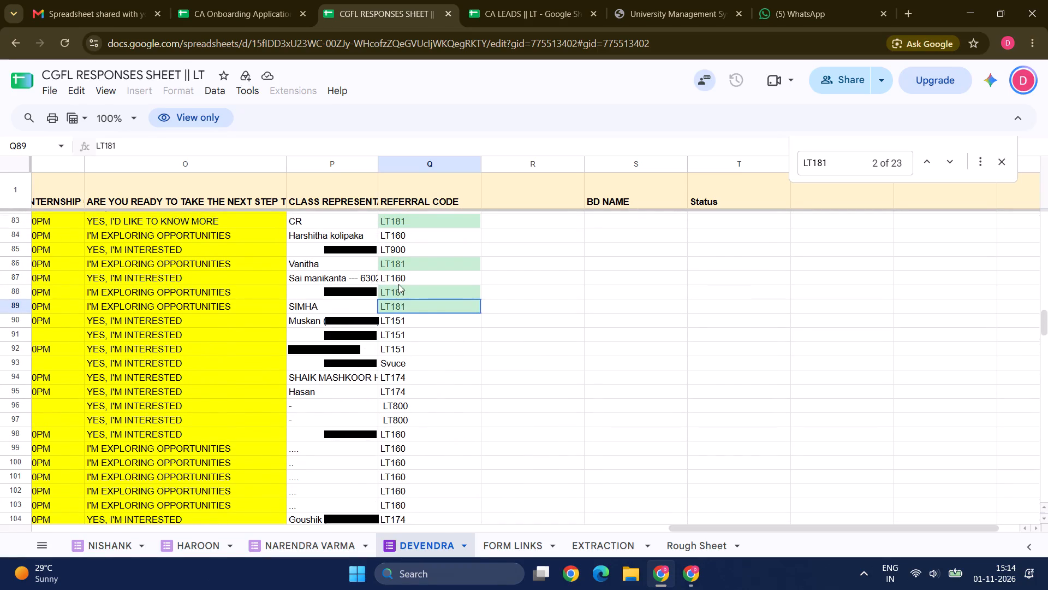
left_click(415, 262)
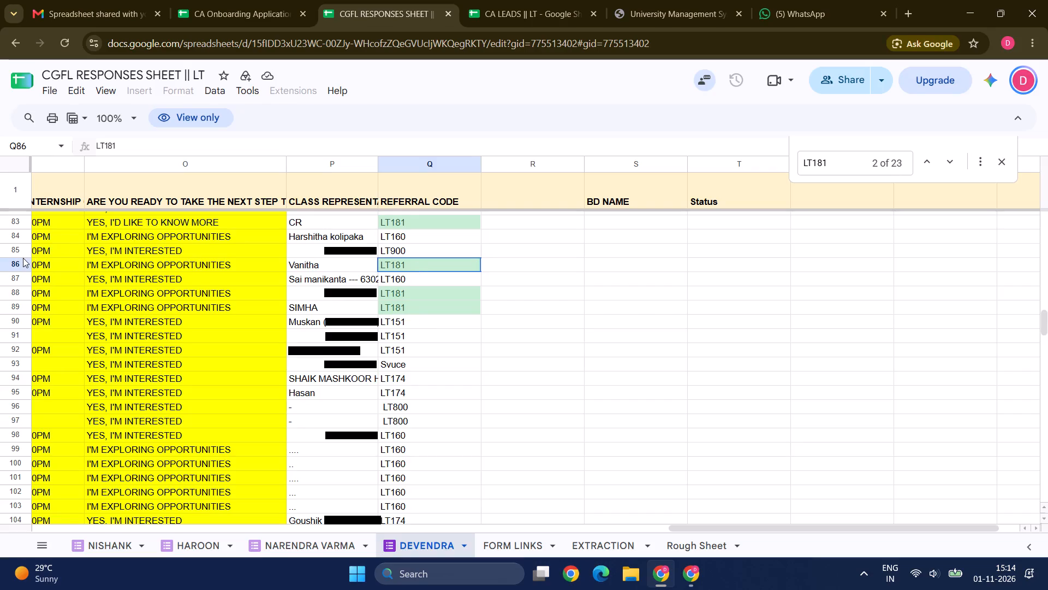
left_click(19, 261)
scroll(253, 294, "right", 3)
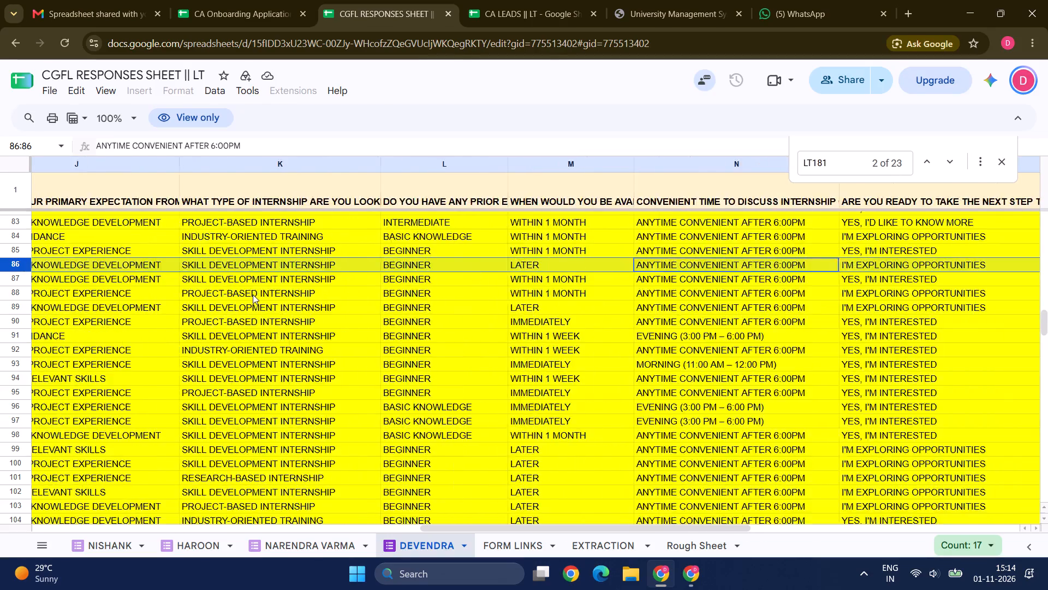
scroll(253, 294, "right", 3)
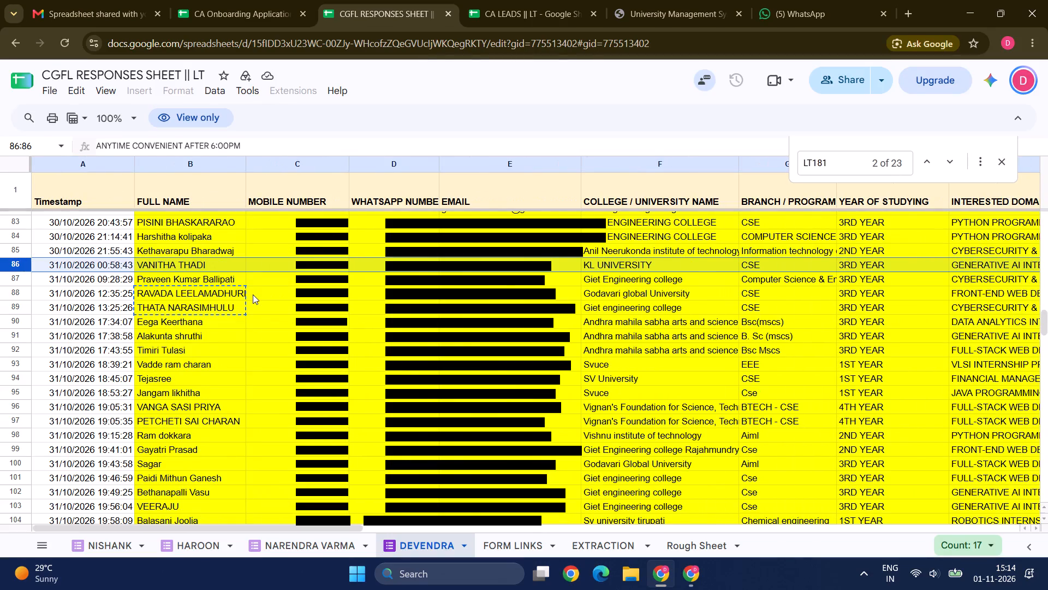
scroll(253, 294, "left", 15)
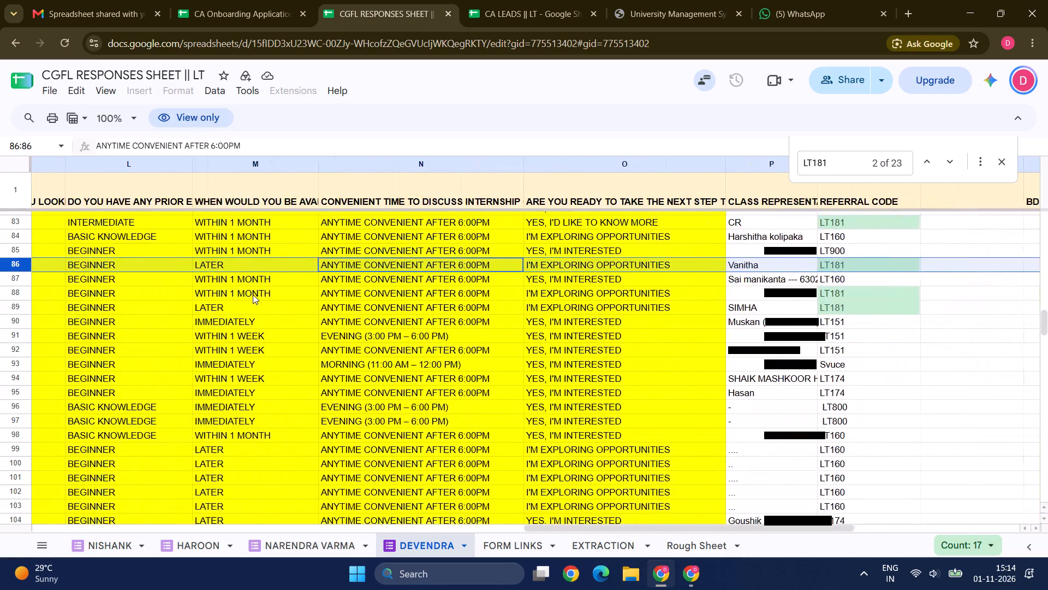
scroll(253, 294, "left", 2)
Check the referral codes from row 88 down to the last response for further LT181 entries.
left_click(338, 296)
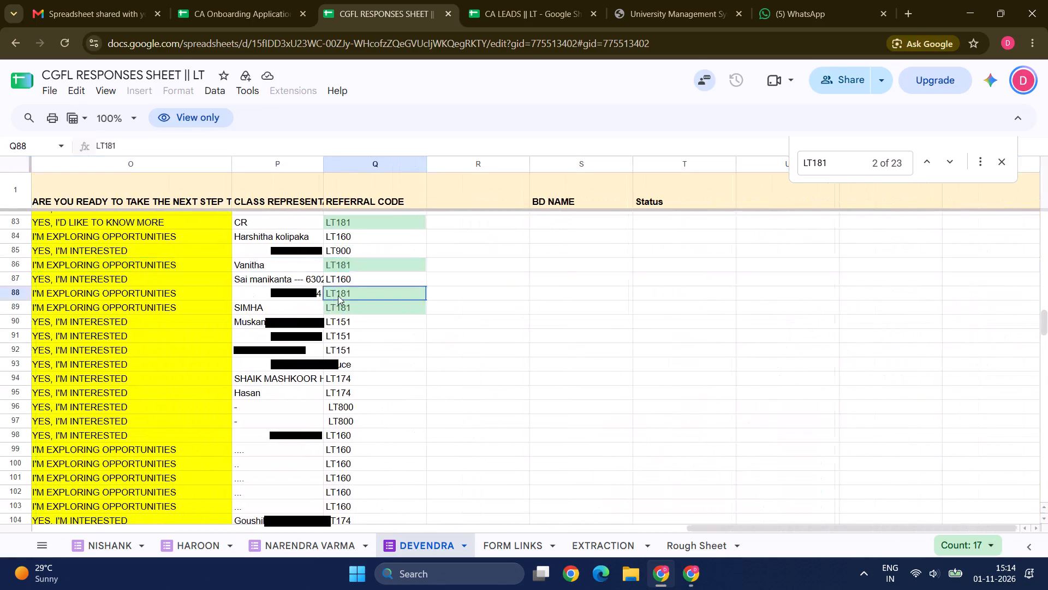
scroll(338, 296, "down", 1)
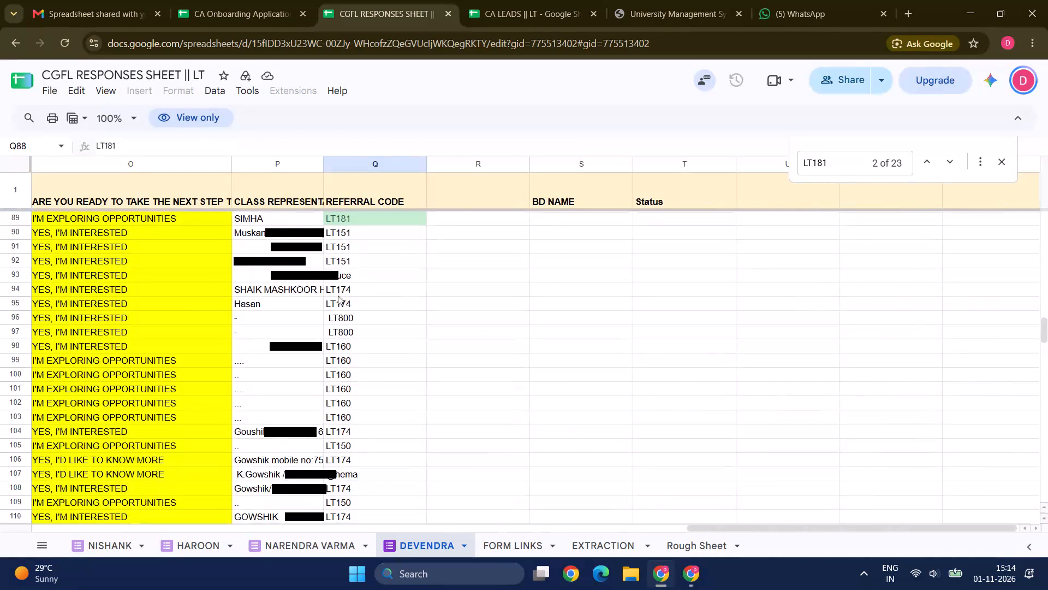
scroll(338, 296, "down", 2)
scroll(338, 296, "up", 1)
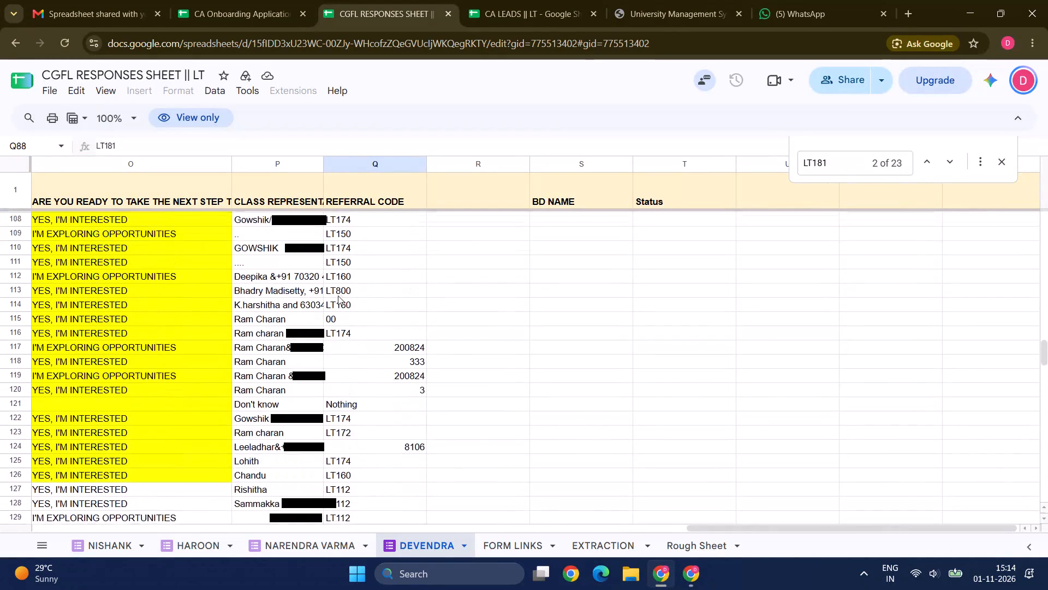
scroll(338, 296, "up", 3)
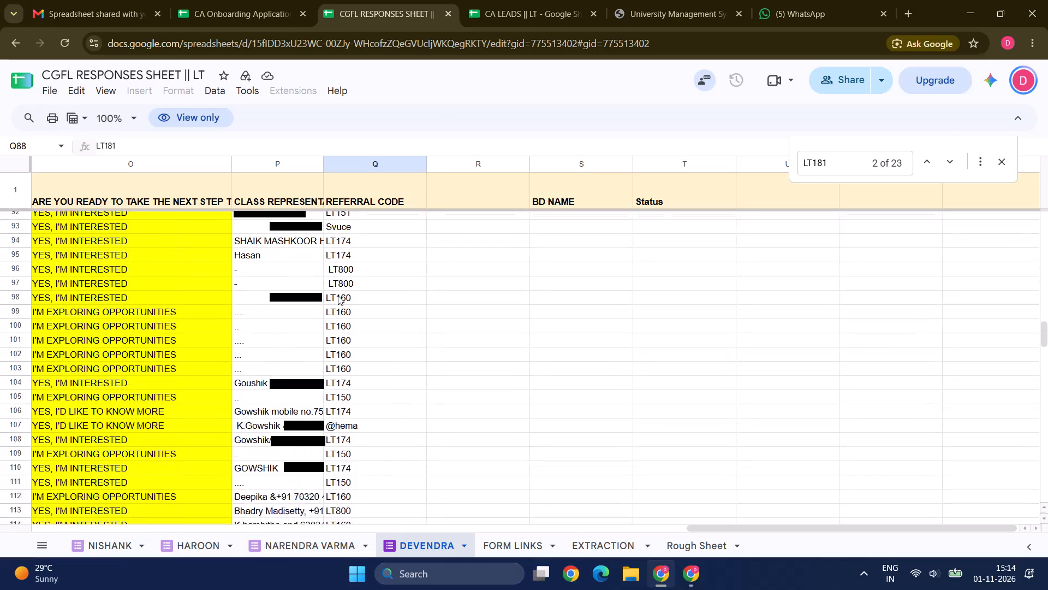
scroll(338, 296, "down", 2)
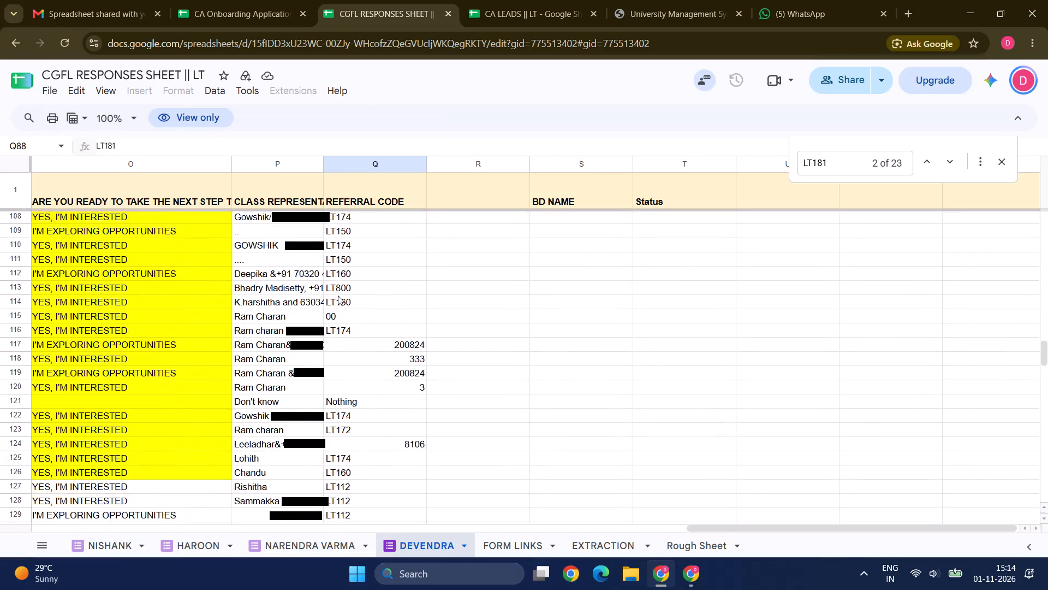
scroll(338, 296, "down", 1)
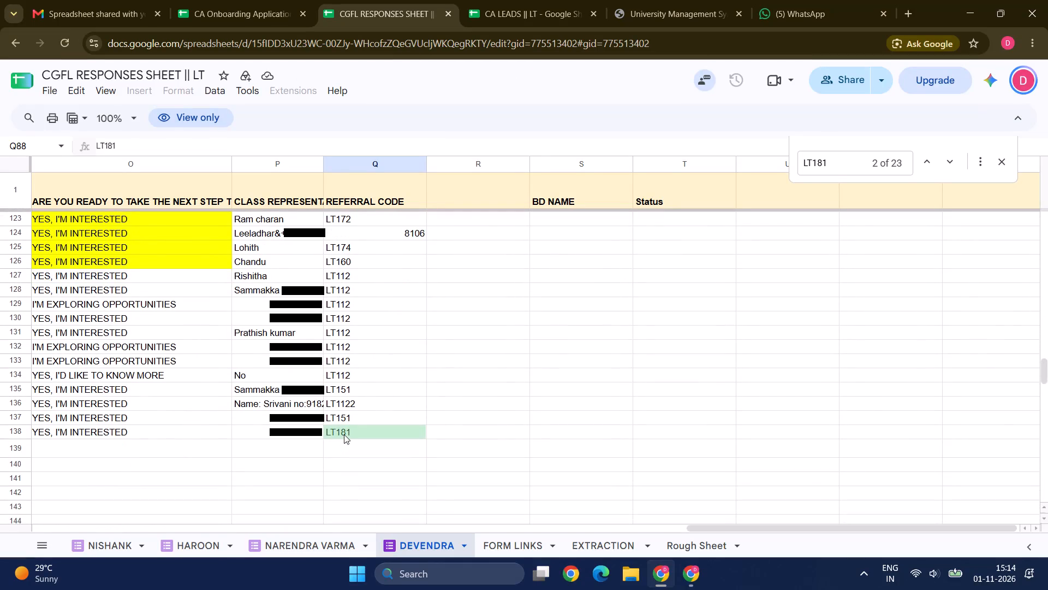
Locate the respondent for the LT181 entry in row 138 and select the text in its FULL NAME cell.
left_click(344, 434)
left_click(22, 434)
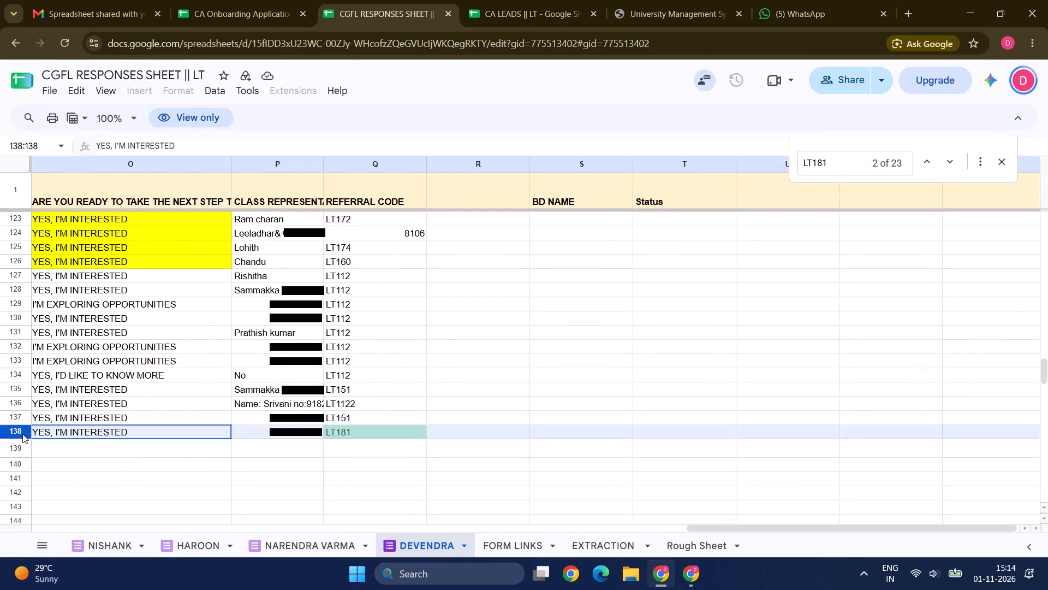
scroll(332, 421, "right", 14)
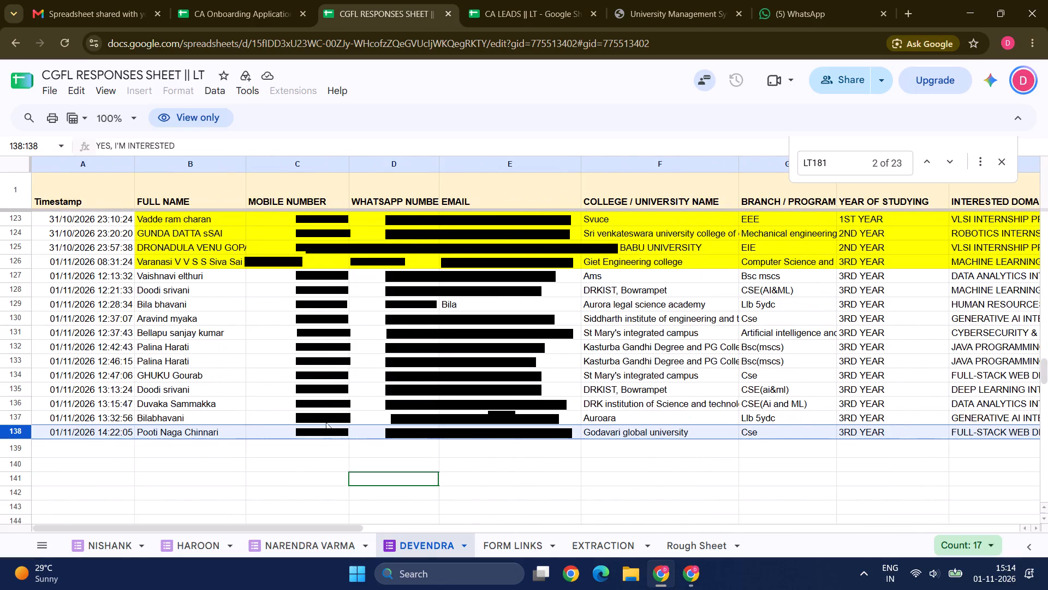
double_click(186, 434)
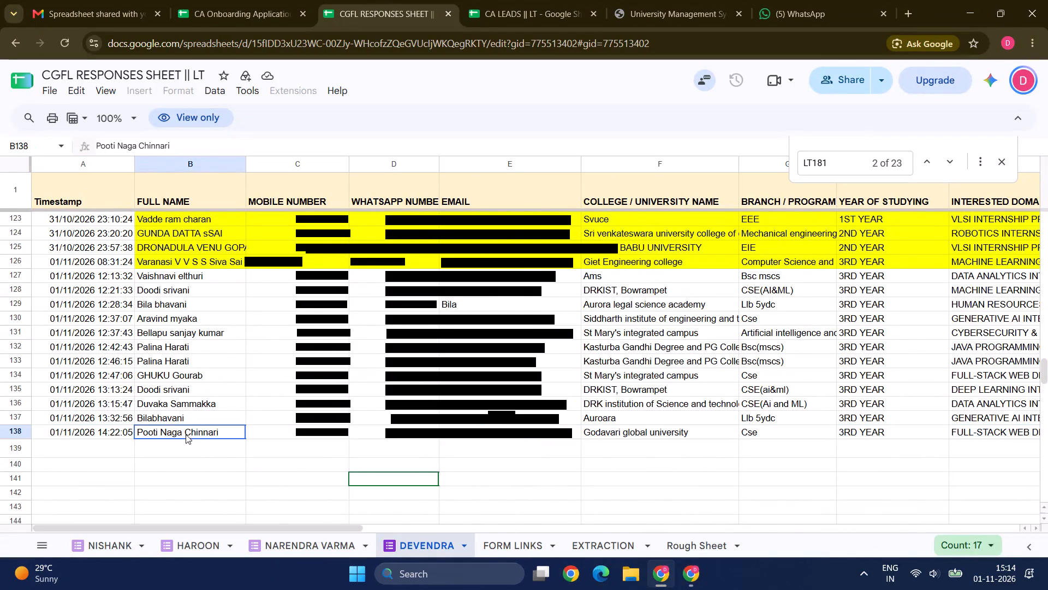
double_click(186, 434)
triple_click(186, 434)
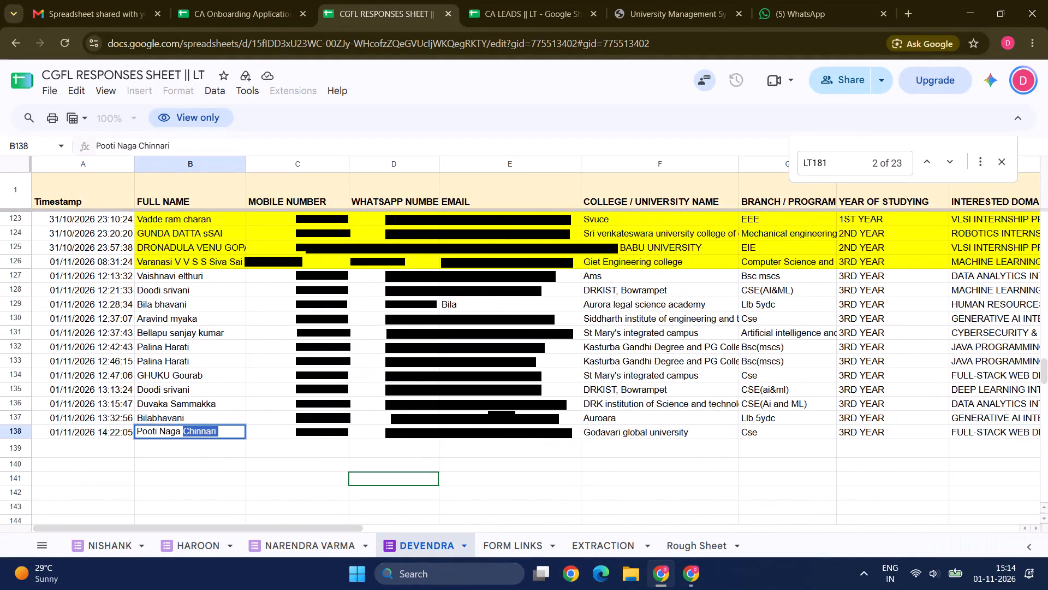
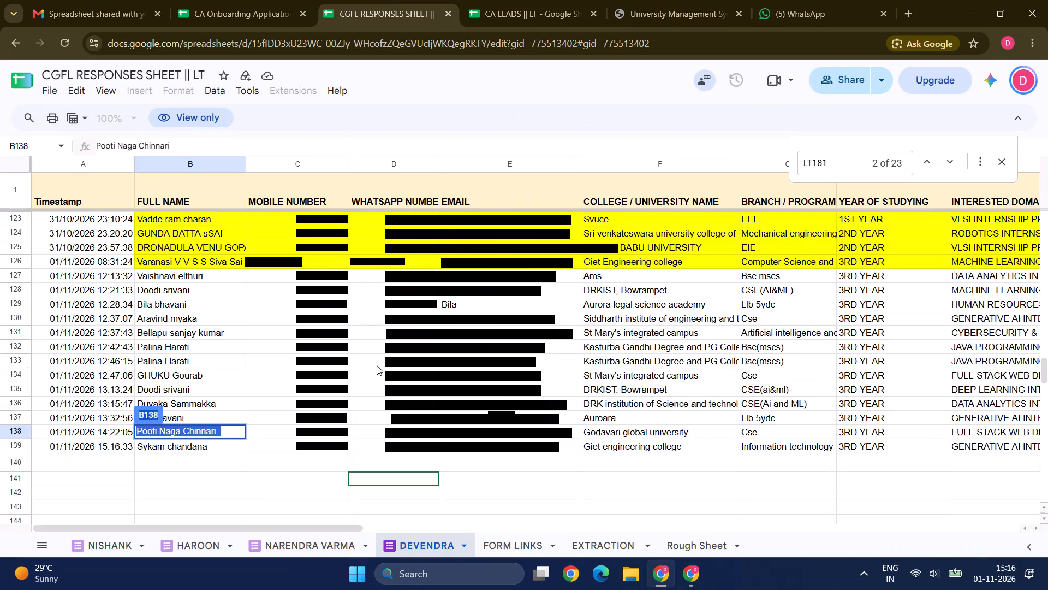
Repeat the search for LT181 in the DEVENDRA sheet and look over the REFERRAL CODE column from the first to the last response.
key("ctrl+f")
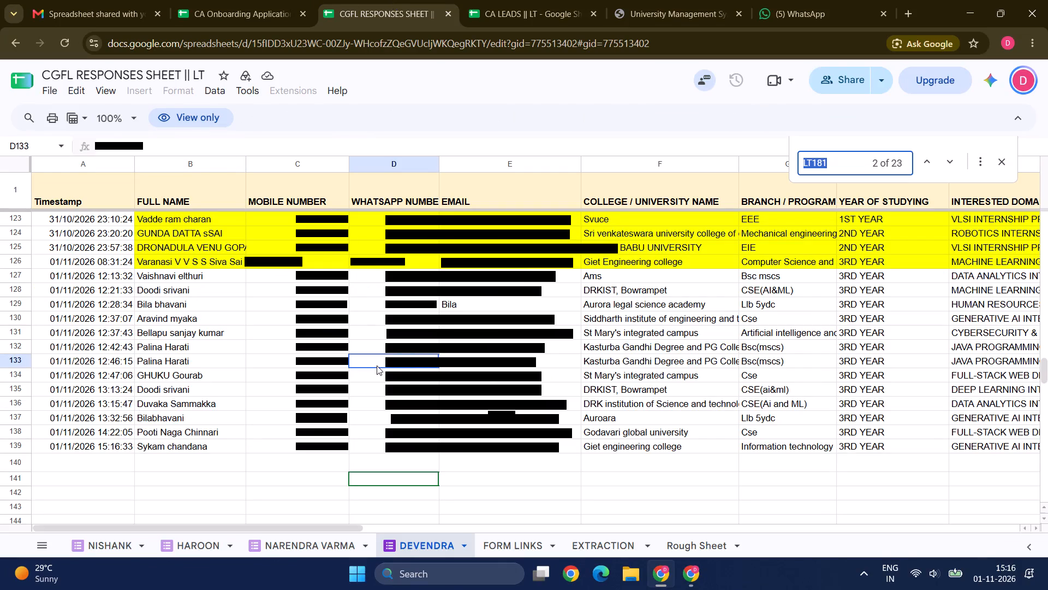
key("Return")
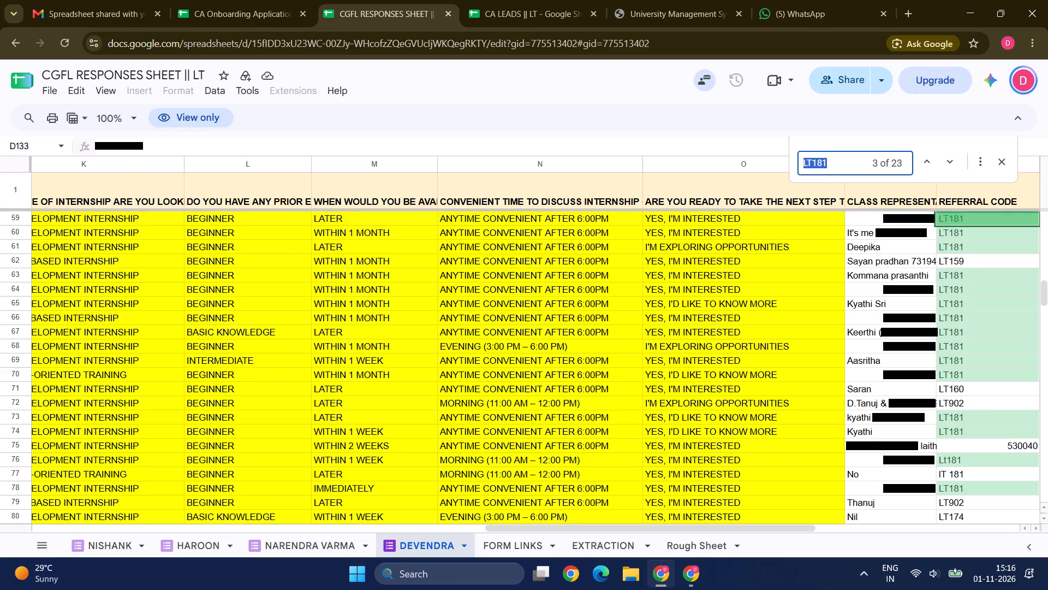
scroll(377, 365, "up", 6)
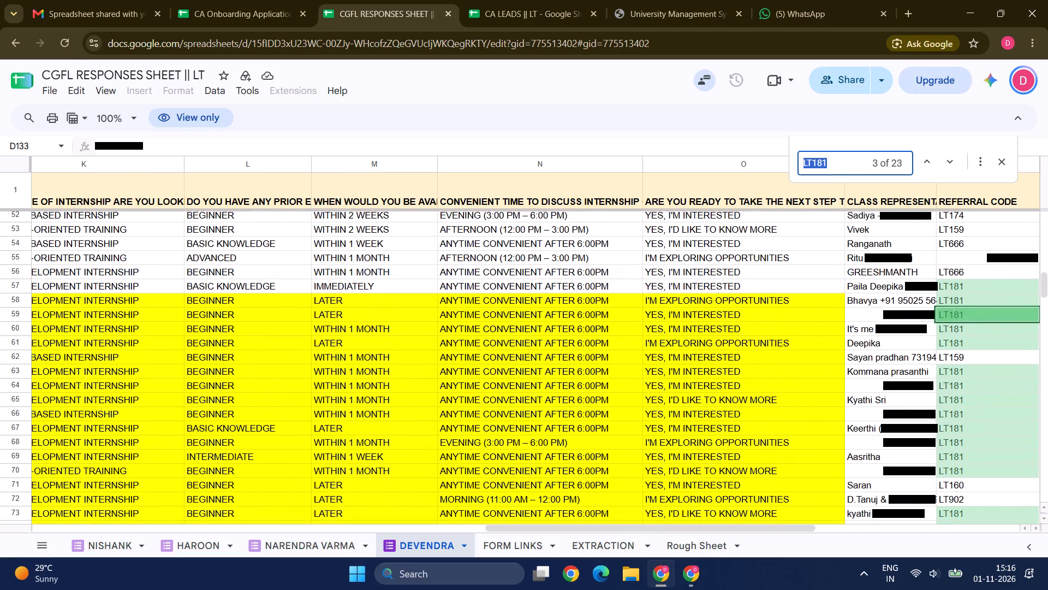
scroll(377, 365, "up", 11)
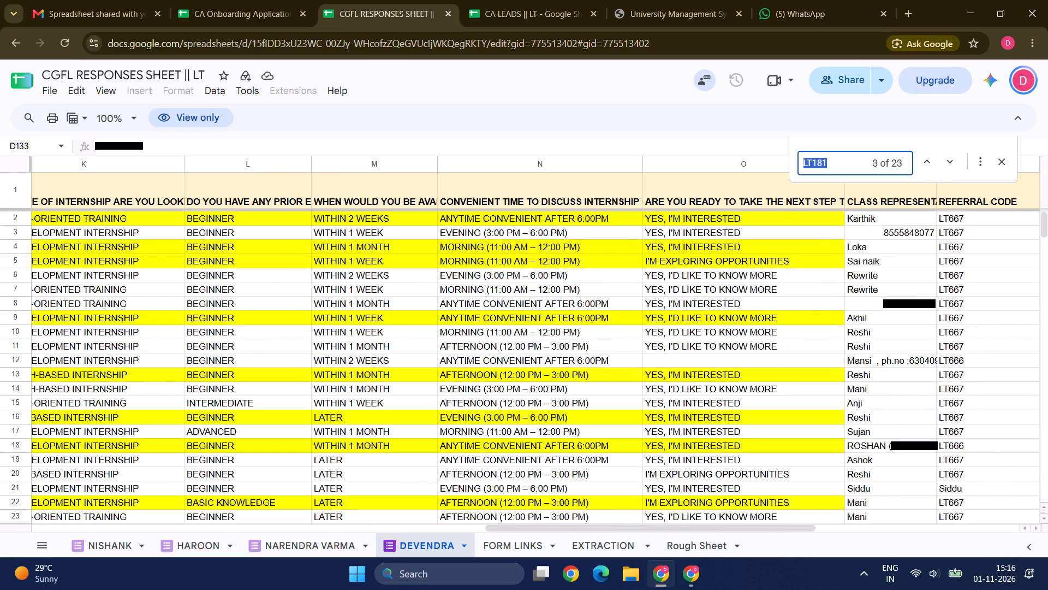
scroll(377, 365, "down", 11)
scroll(377, 365, "up", 3)
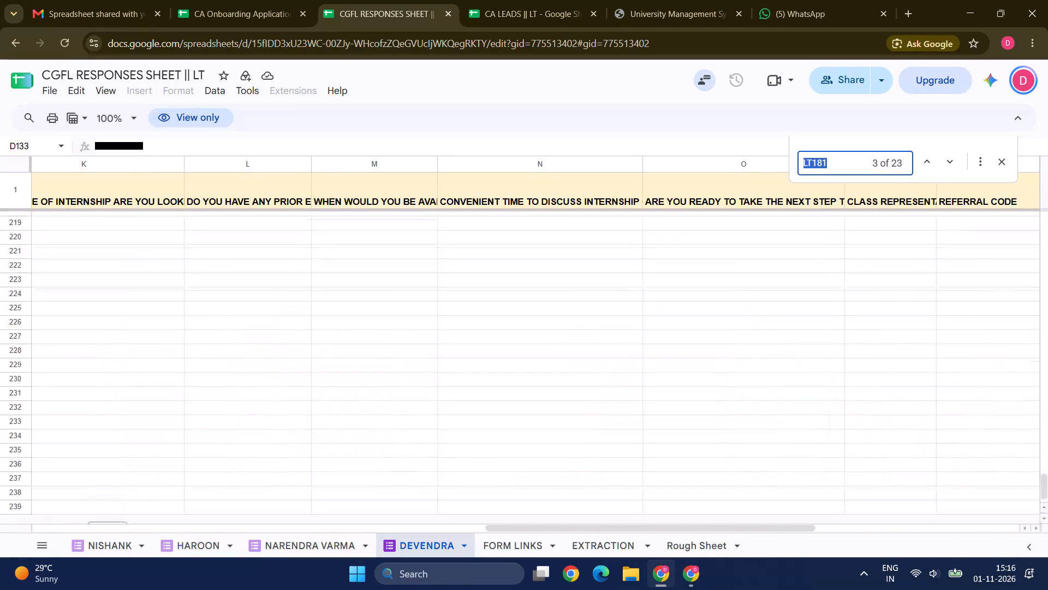
scroll(377, 365, "up", 3)
scroll(377, 365, "down", 1)
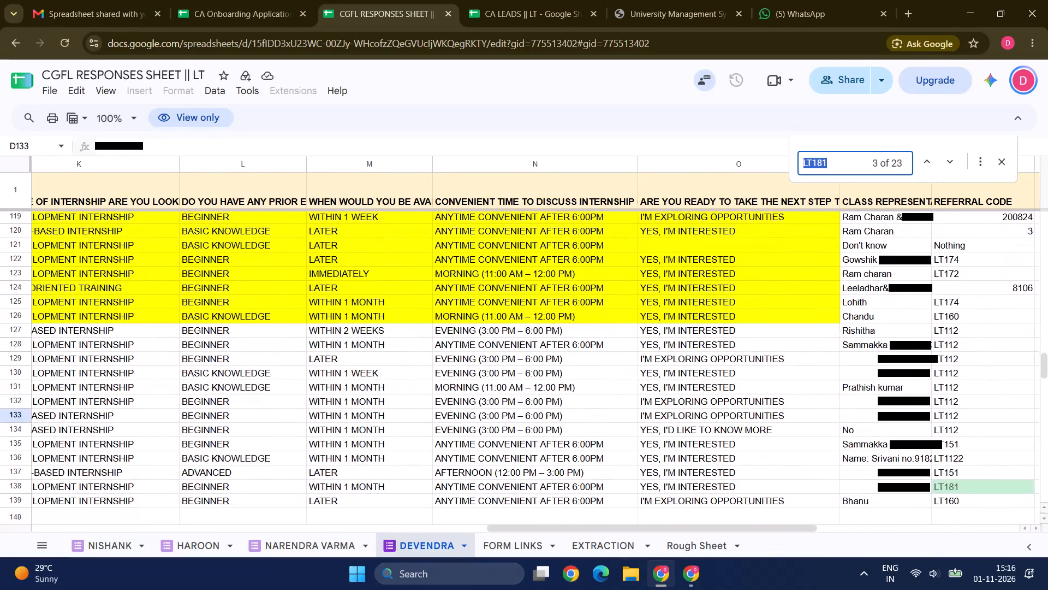
Go through all LT181 matches in the REFERRAL CODE column, from row 60 around to the first match in row 57.
key("Return")
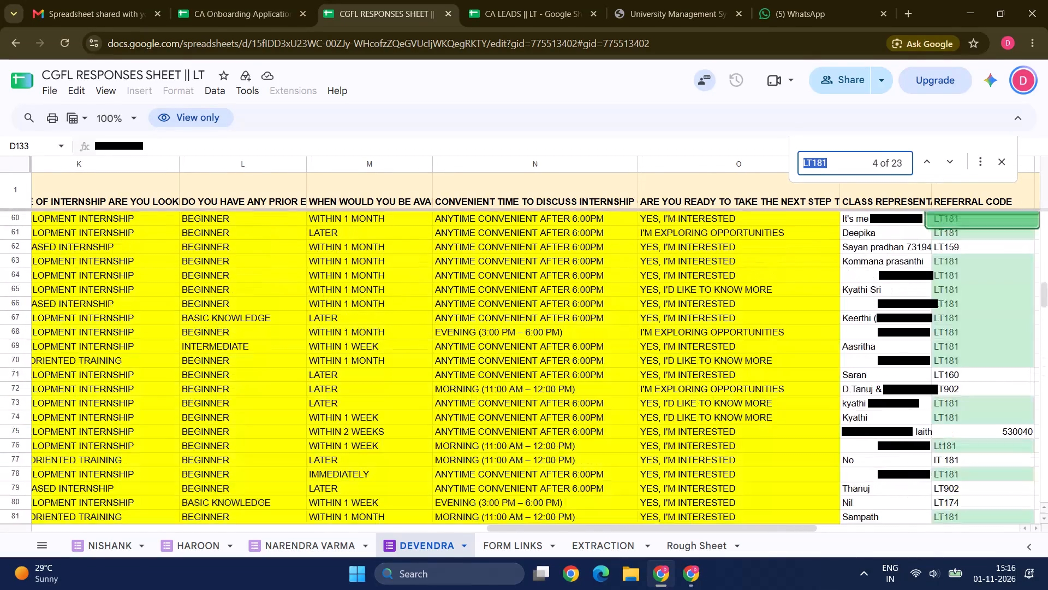
key("Return")
key("Return")
key("Return")
key("Return")
key("Return")
key("Return")
key("Return")
key("Return")
key("Return")
key("Return")
key("Return")
key("Return")
key("Return")
key("Return")
key("Return")
key("Return")
key("Return")
key("Return")
key("Return")
key("Return")
key("Return")
key("Return")
key("Return")
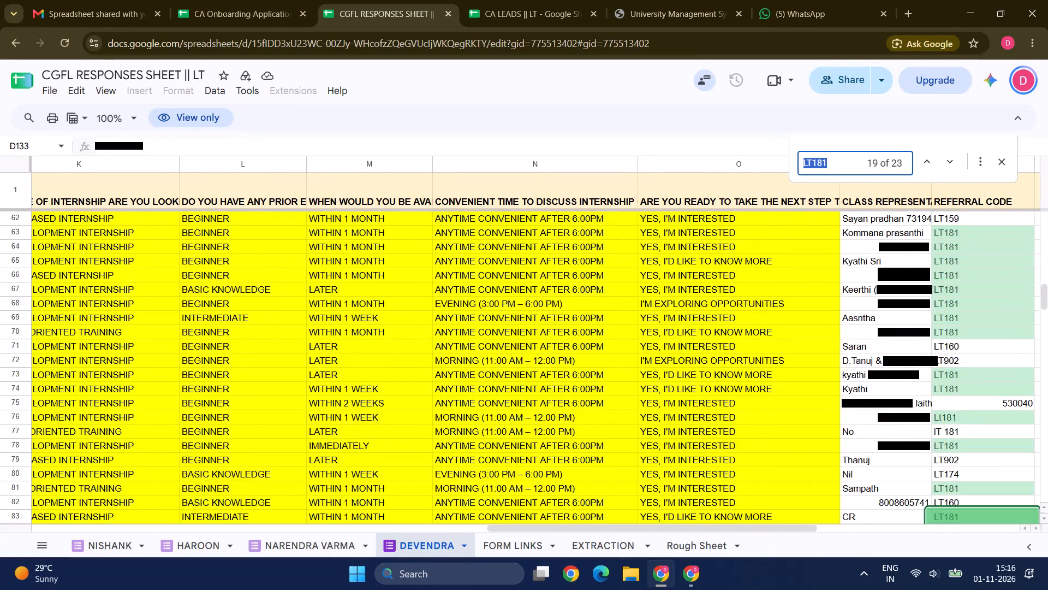
key("Return")
key("Return")
key("Return")
key("Return")
key("Return")
key("Return")
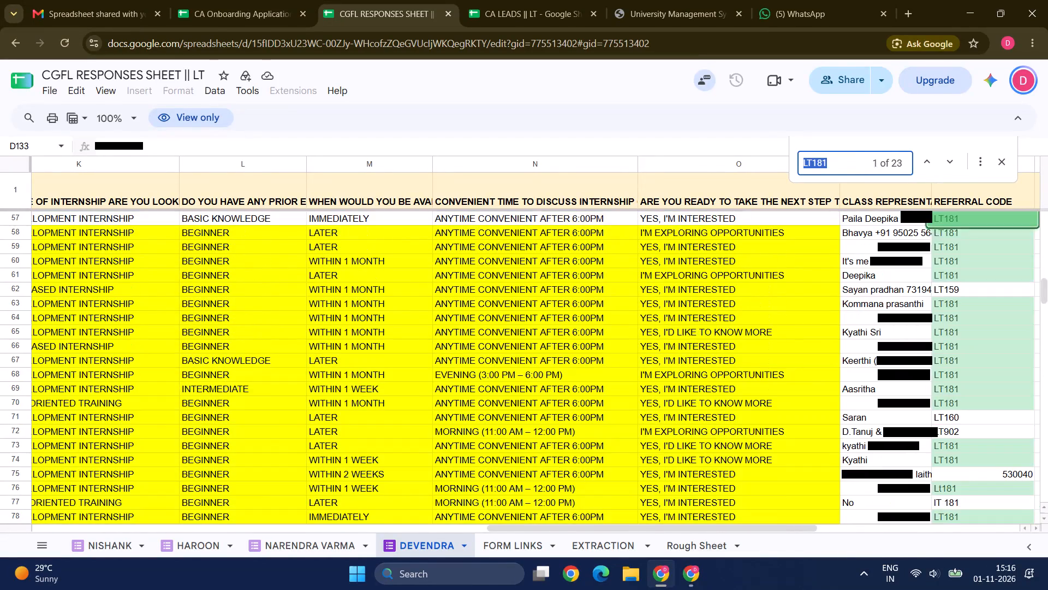
Run through the full set of LT181 matches once more, ending on the match in row 58.
key("Return")
key("Return")
key("Return")
key("Return")
key("Return")
key("Return")
key("Return")
key("Return")
key("Return")
key("Return")
key("Return")
key("Return")
key("Return")
key("Return")
key("Return")
key("Return")
key("Return")
key("Return")
key("Return")
key("Return")
key("Return")
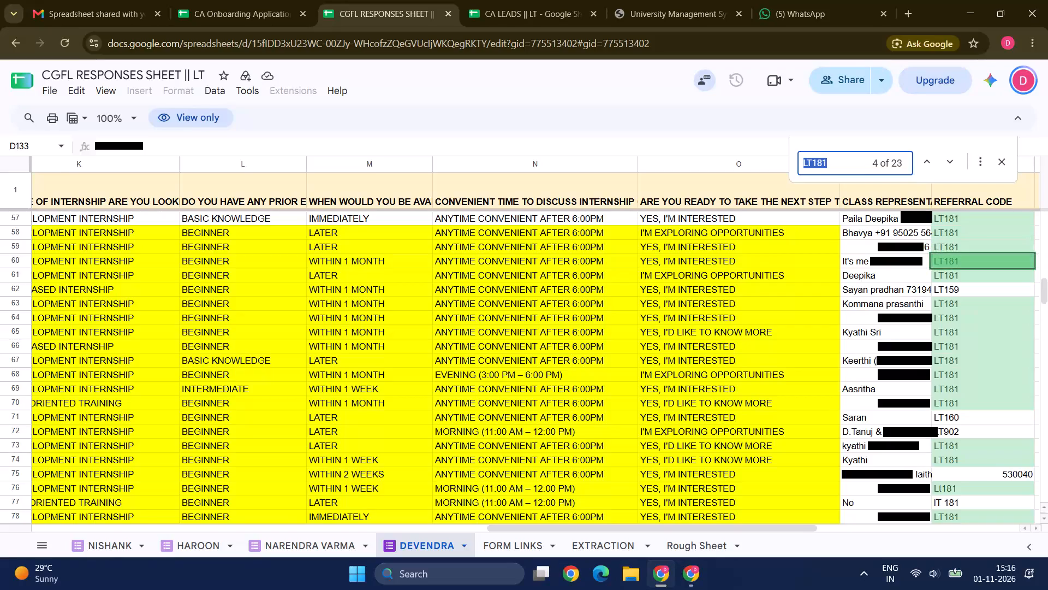
key("Return")
key("Return")
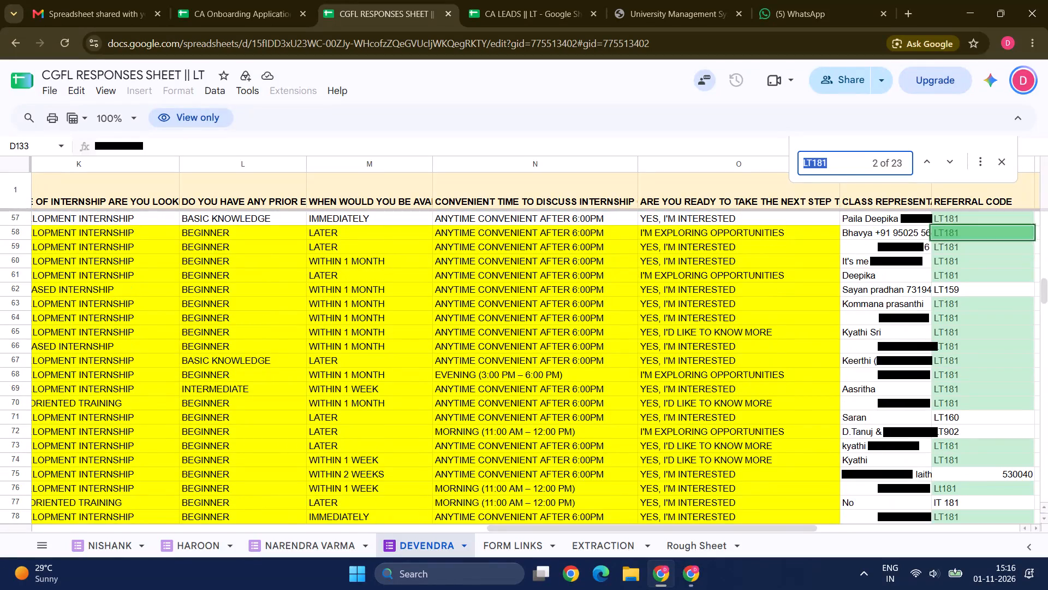
Continue through the LT181 matches from row 58, ending on the match in row 83.
key("Return")
key("Return")
key("Return")
key("Return")
key("Return")
key("Return")
key("Return")
key("Return")
key("Return")
key("Return")
key("Return")
key("Return")
key("Return")
key("Return")
key("Return")
key("Return")
key("Return")
key("Return")
key("Return")
key("Return")
key("Return")
key("Return")
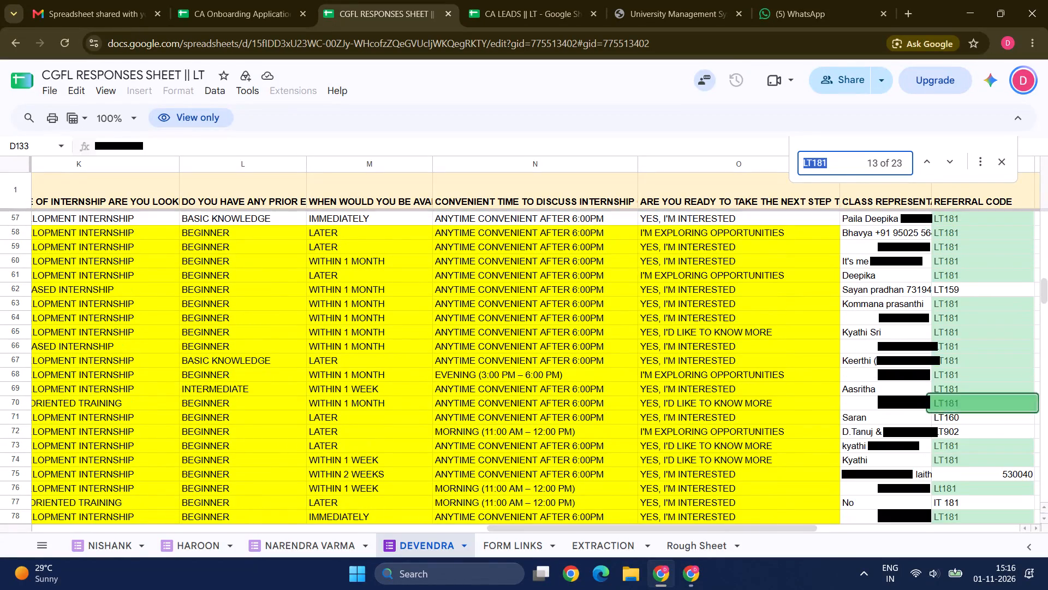
key("Return")
key("Return")
key("Return")
key("Return")
key("Return")
key("Return")
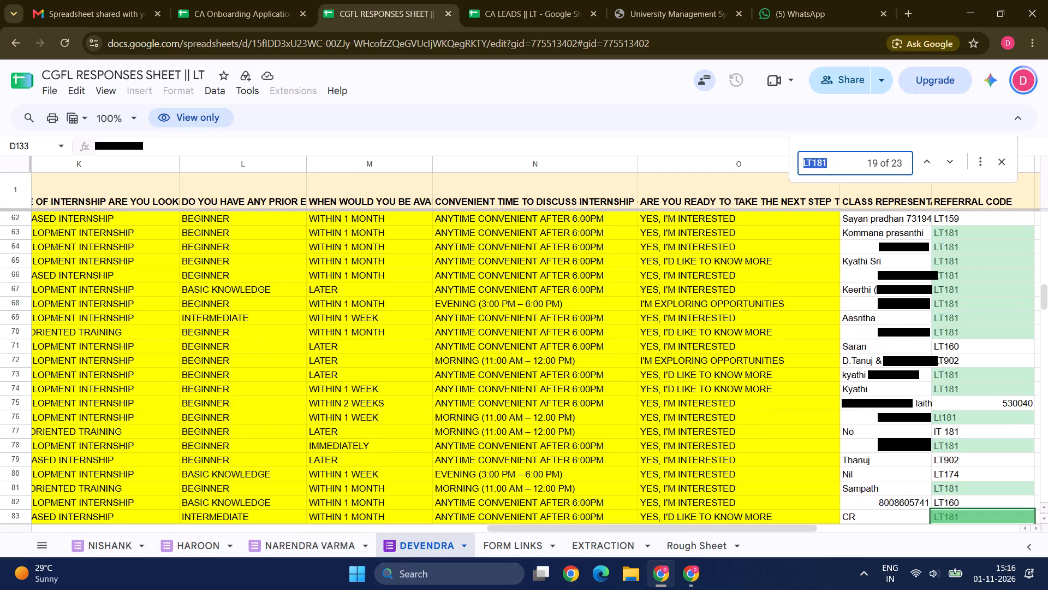
Go around the LT181 matches again and stop on the match in row 81.
key("Up")
key("Return")
key("Return")
key("Return")
key("Return")
key("Return")
key("Return")
key("Return")
key("Return")
key("Return")
key("Return")
key("Return")
key("Return")
key("Return")
key("Return")
key("Return")
key("Return")
key("Return")
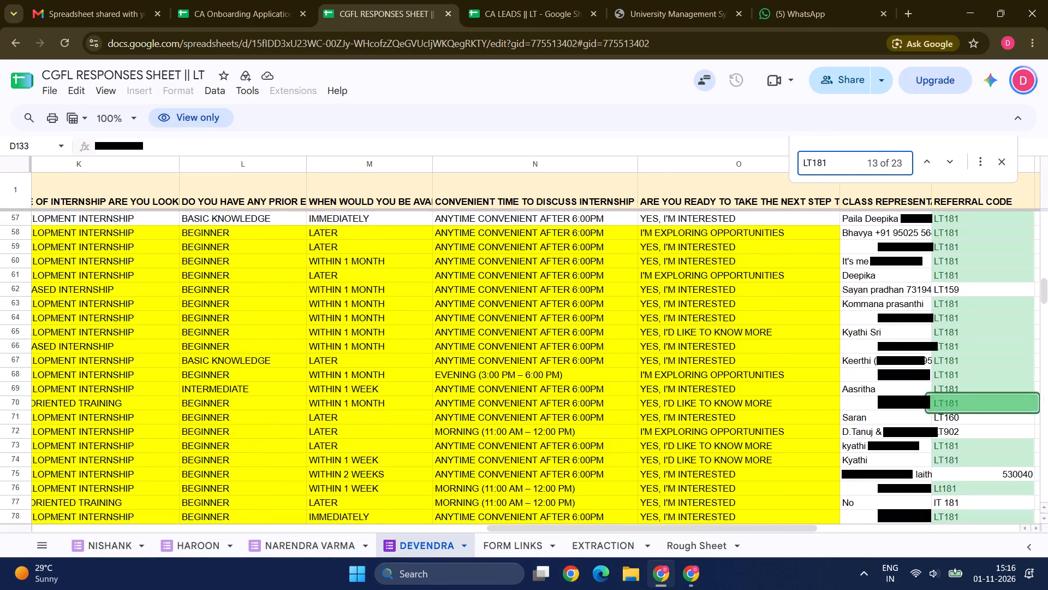
key("Return")
key("Return")
key("Return")
key("Return")
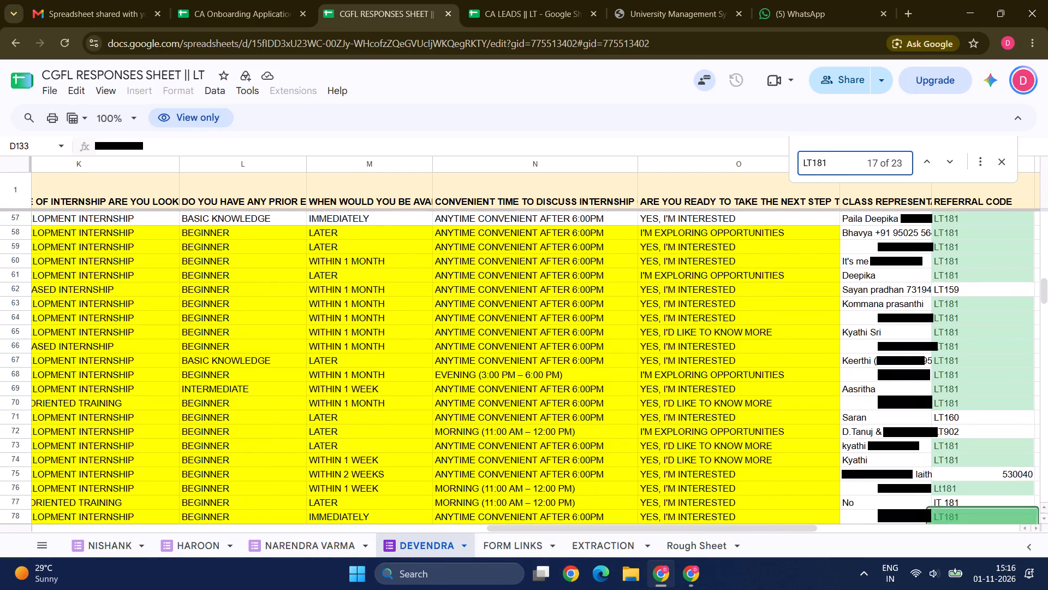
key("Return")
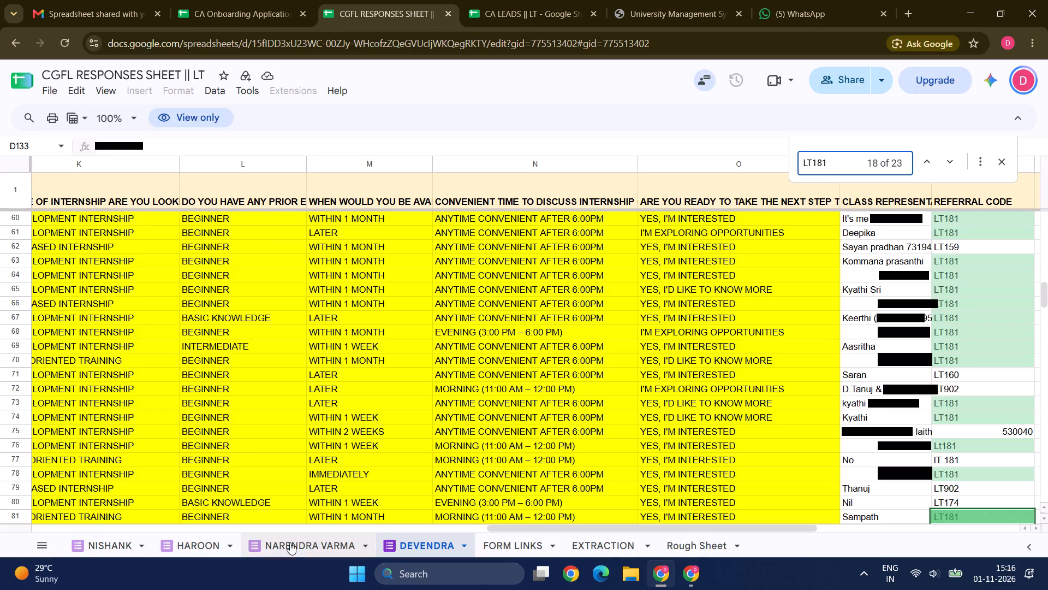
Select row 81 and review that respondent's details from the FULL NAME column across to REFERRAL CODE.
left_click(19, 515)
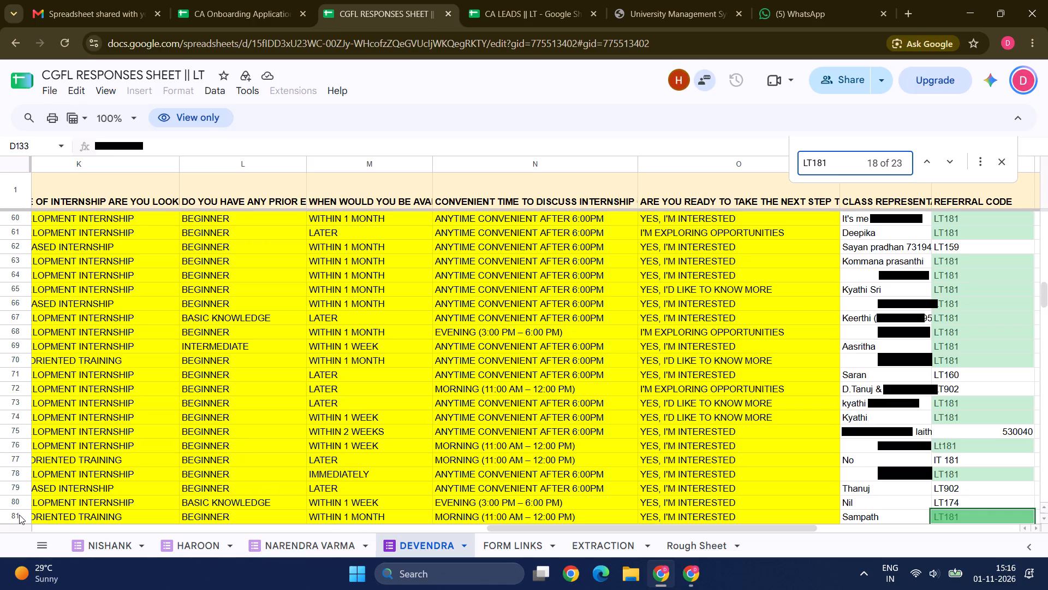
scroll(331, 469, "right", 14)
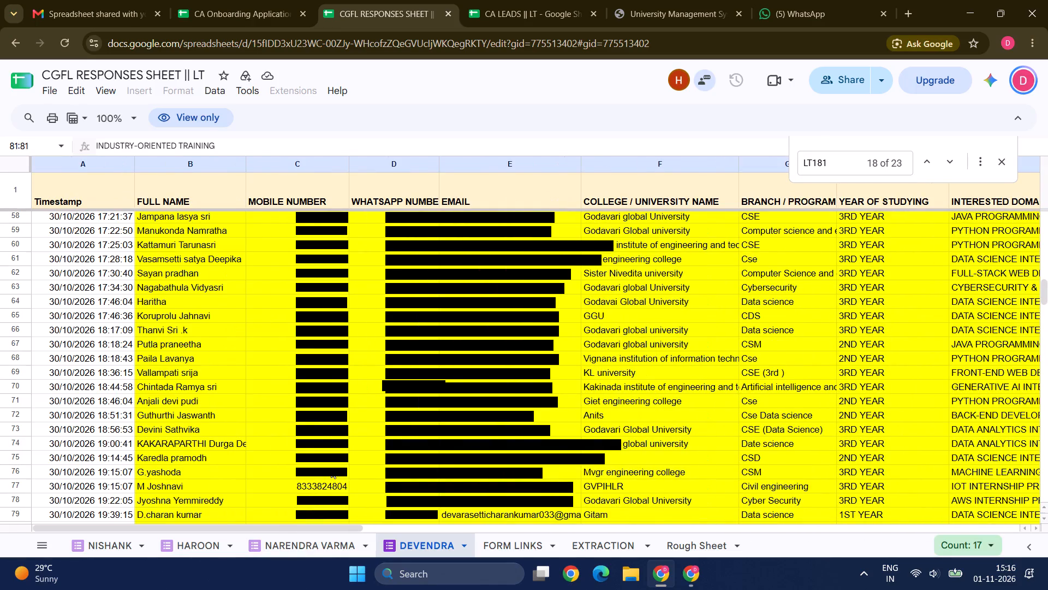
scroll(331, 469, "down", 2)
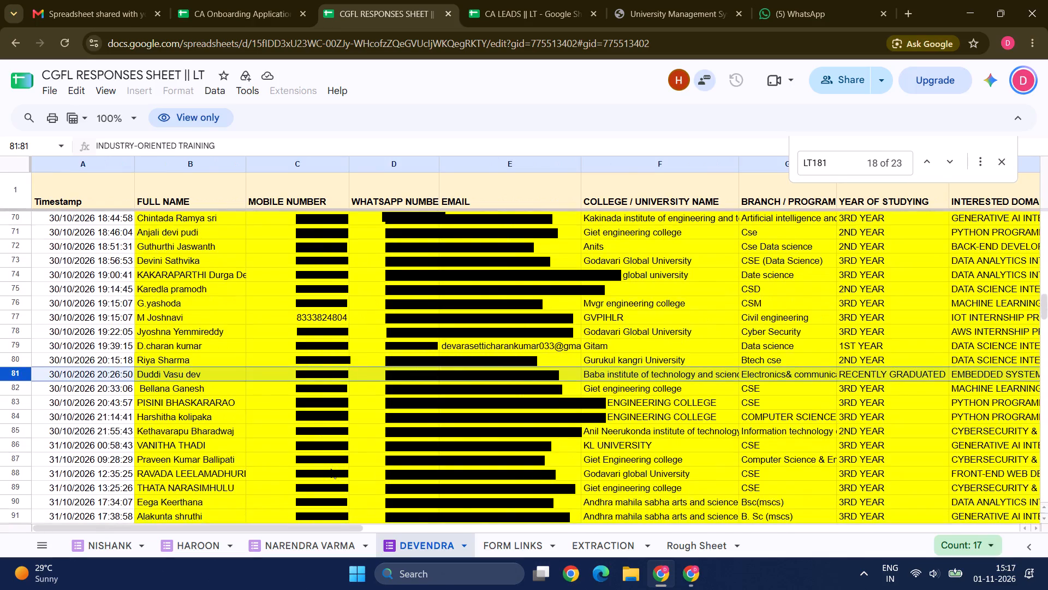
scroll(331, 469, "down", 1)
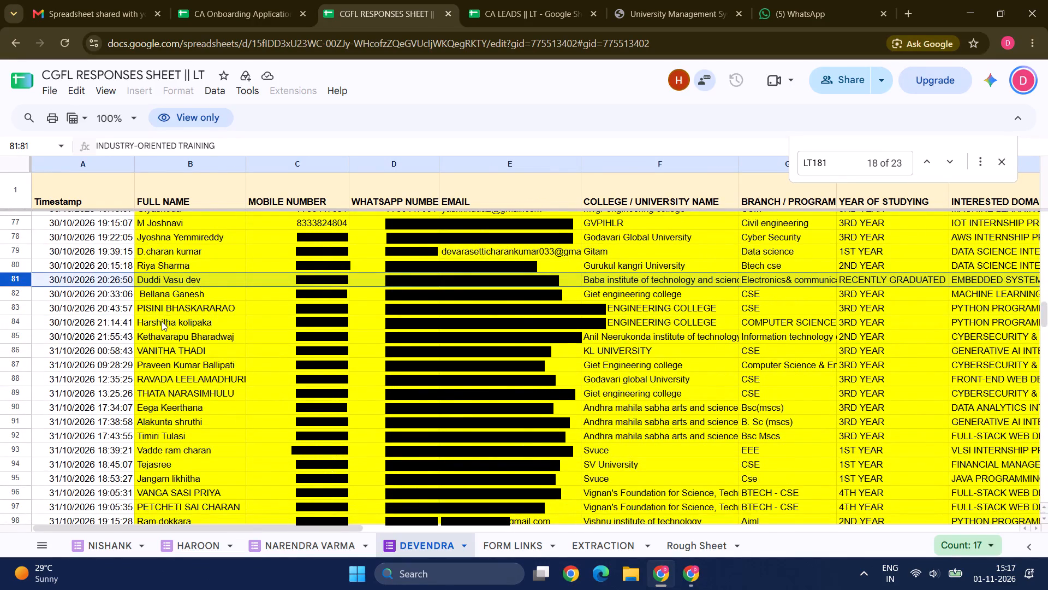
key("Return")
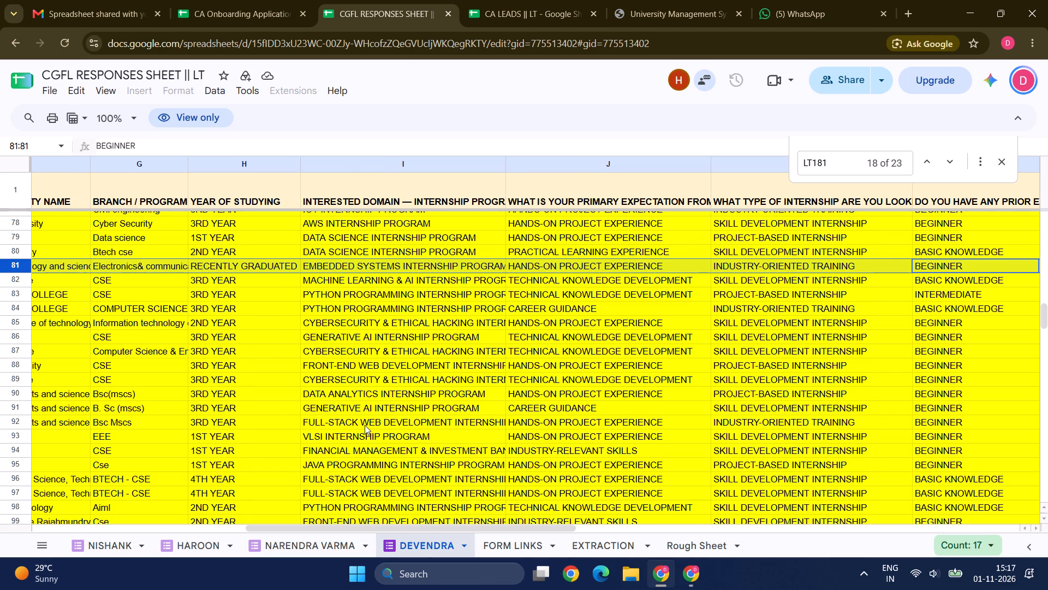
key("Return")
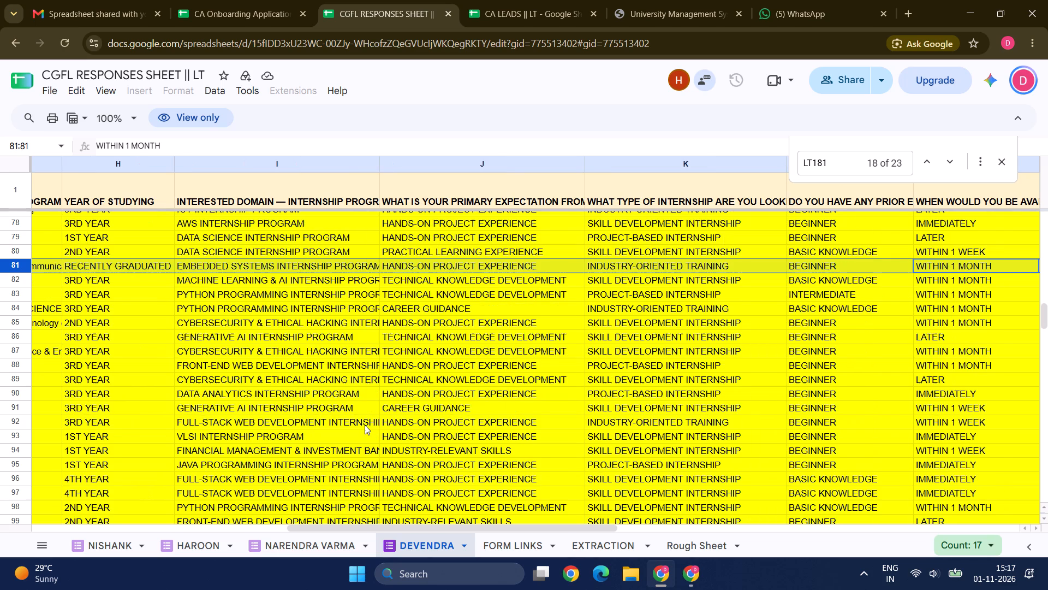
key("Return")
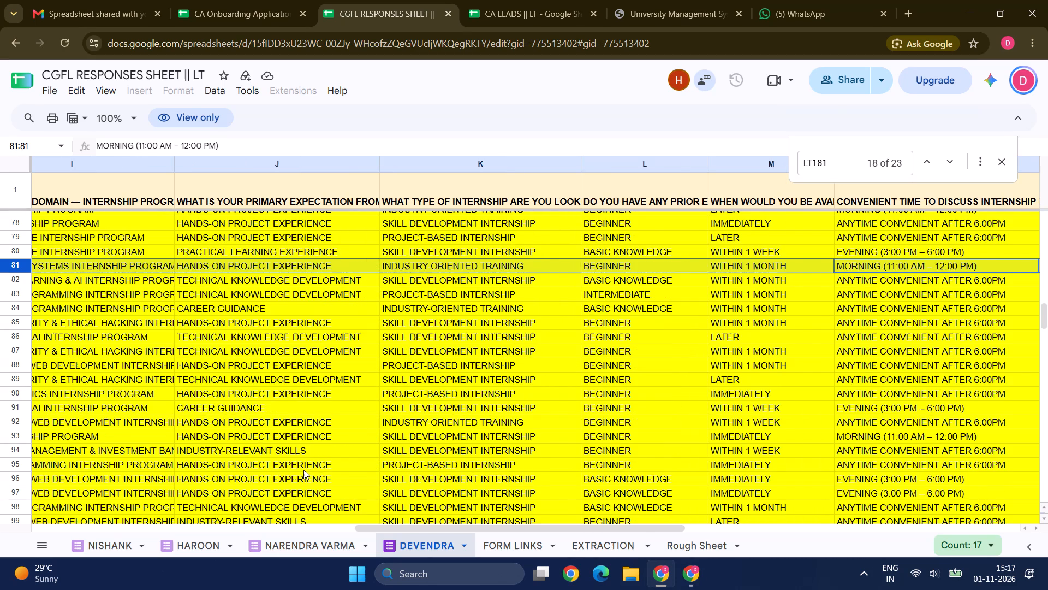
scroll(303, 470, "right", 11)
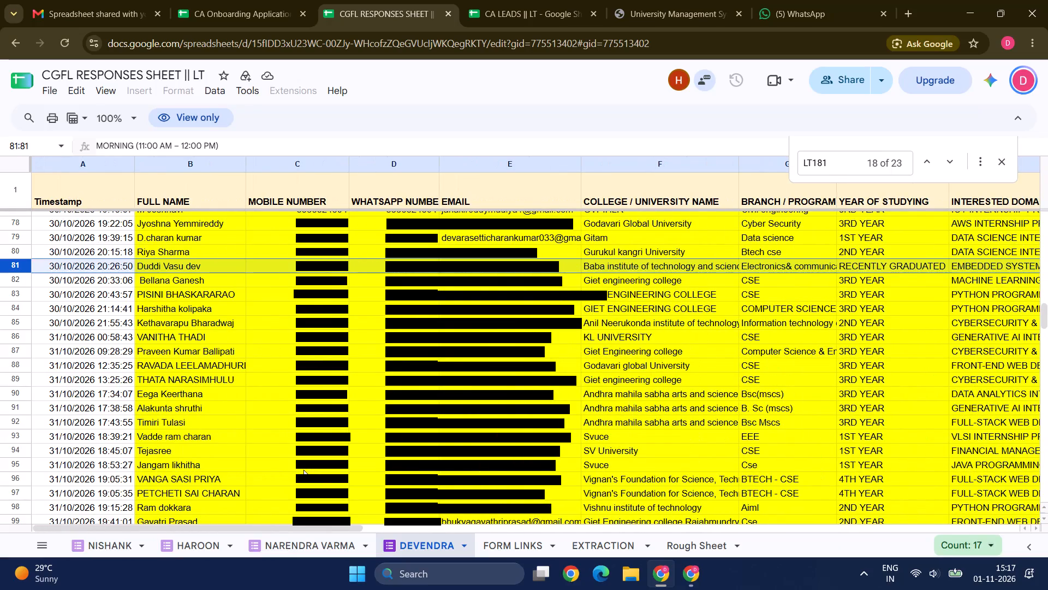
key("Return")
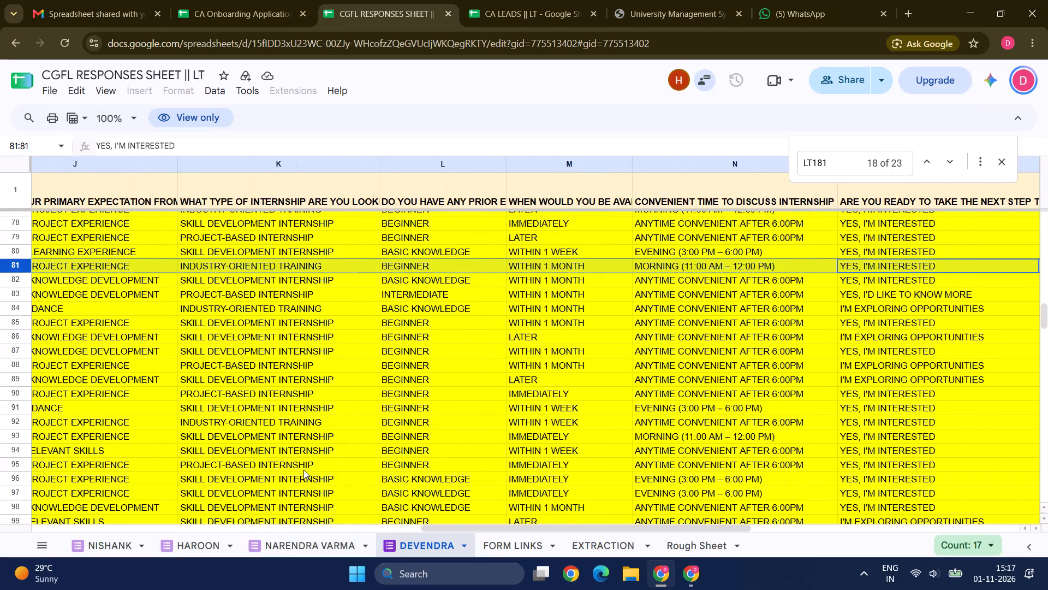
key("Return")
key("Return")
key("Return")
key("Return")
key("Return")
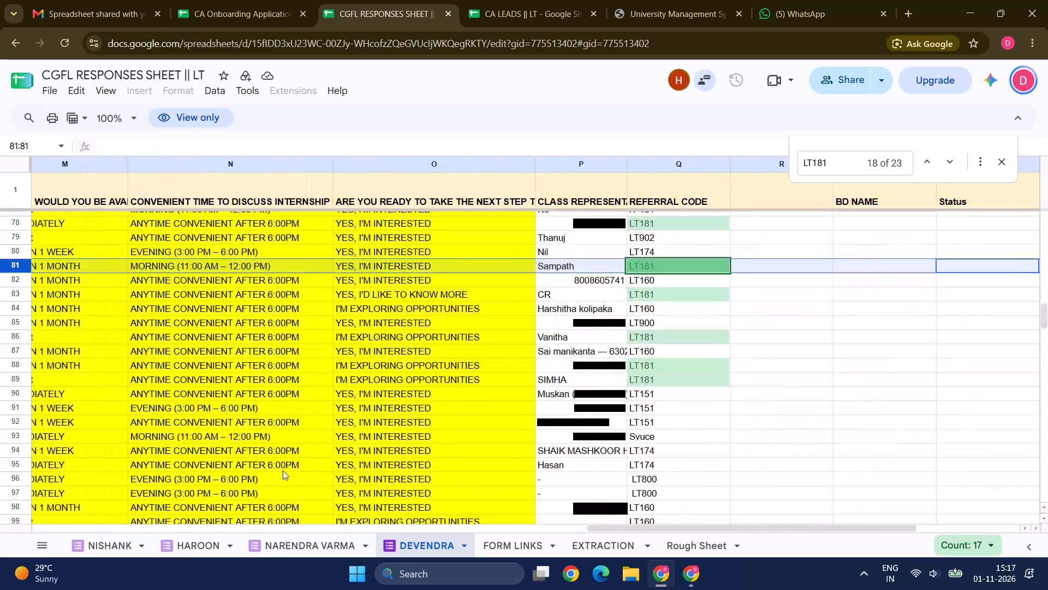
Examine the REFERRAL CODE cells from row 80 down to row 83 and the other response columns for row 83.
left_click(684, 259)
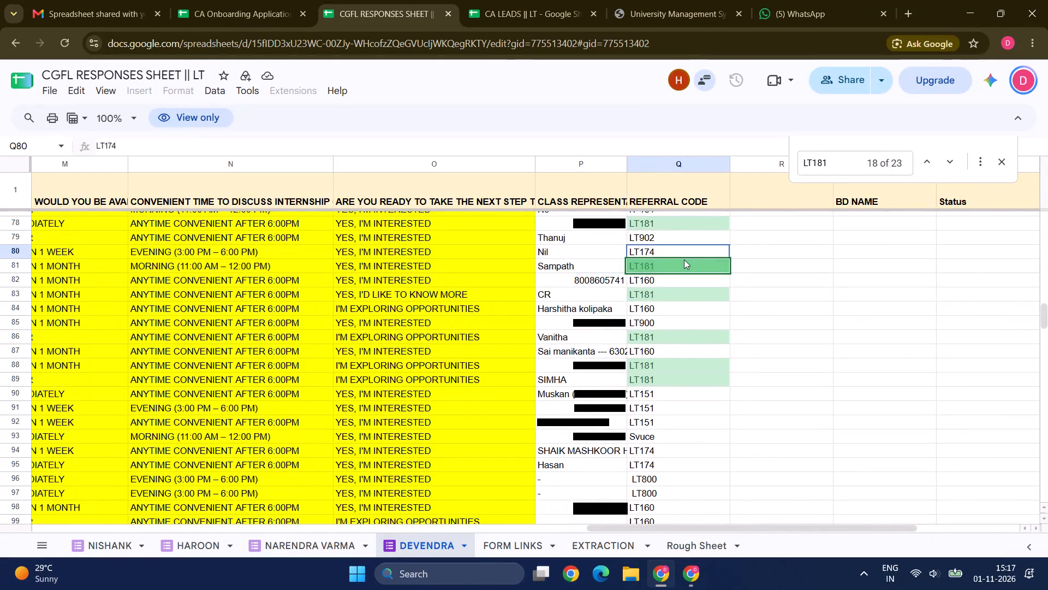
left_click(683, 260)
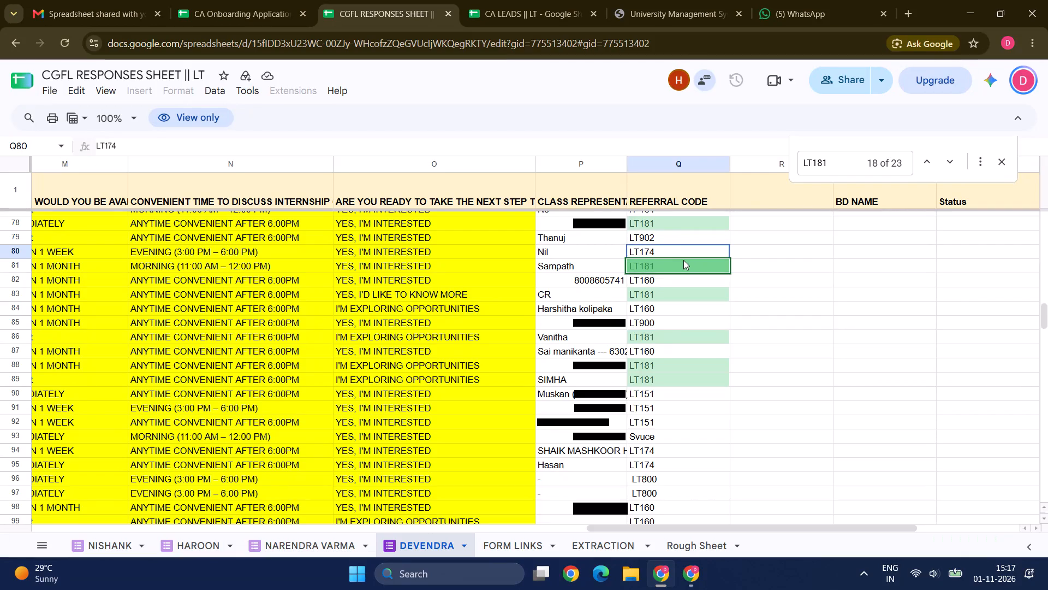
key("Return")
key("Return")
key("Return")
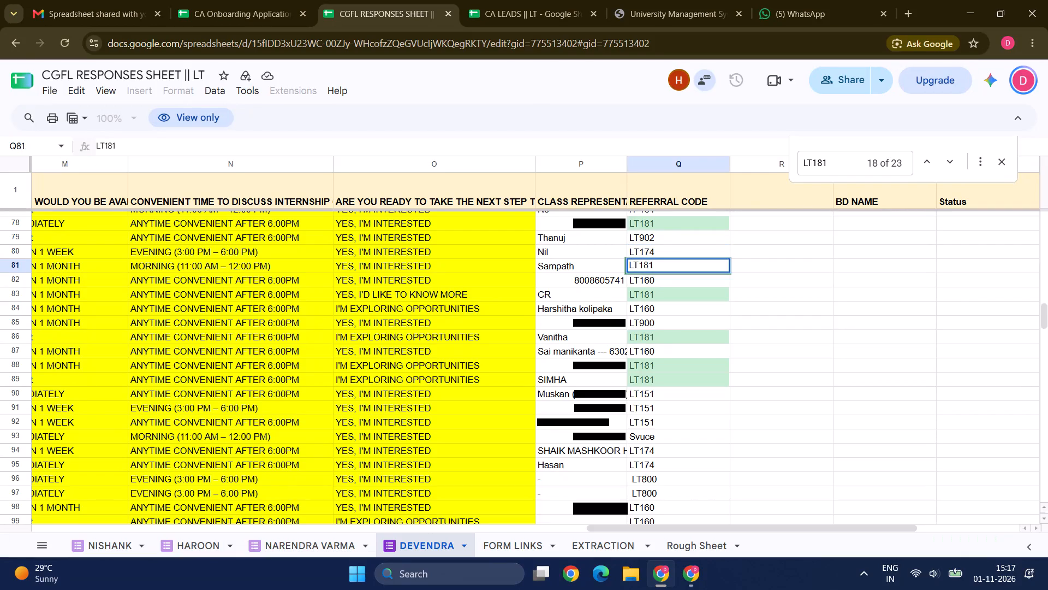
key("Return")
key("Return")
key("Return")
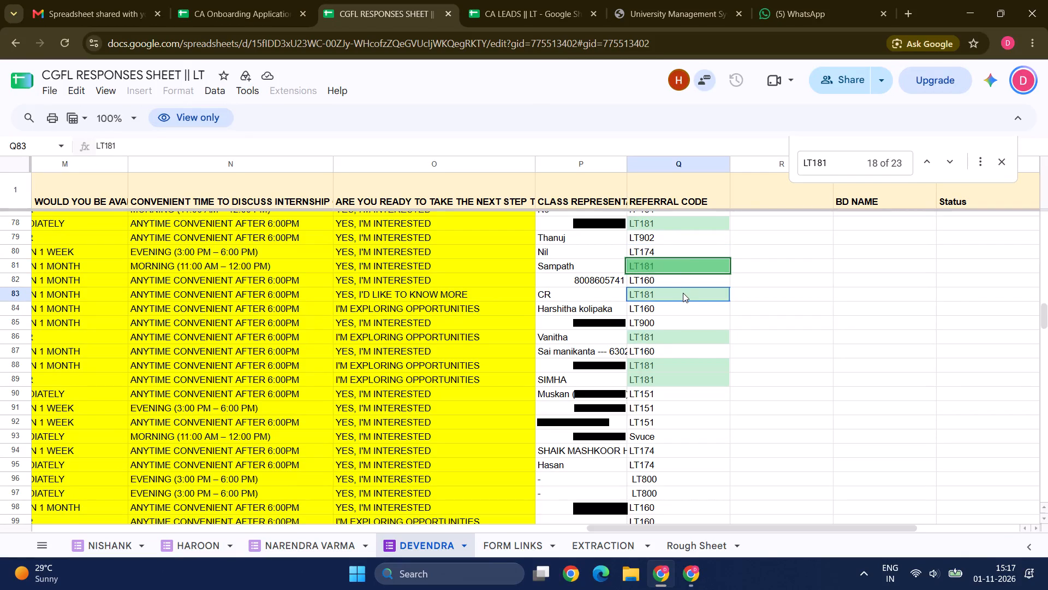
scroll(683, 293, "right", 2)
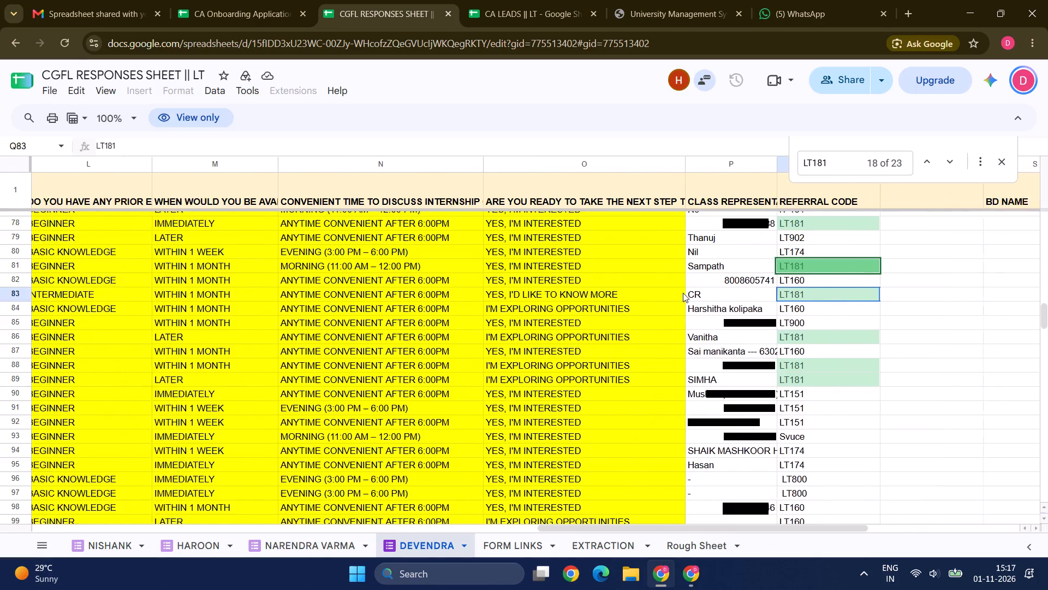
scroll(683, 293, "right", 10)
scroll(683, 293, "left", 6)
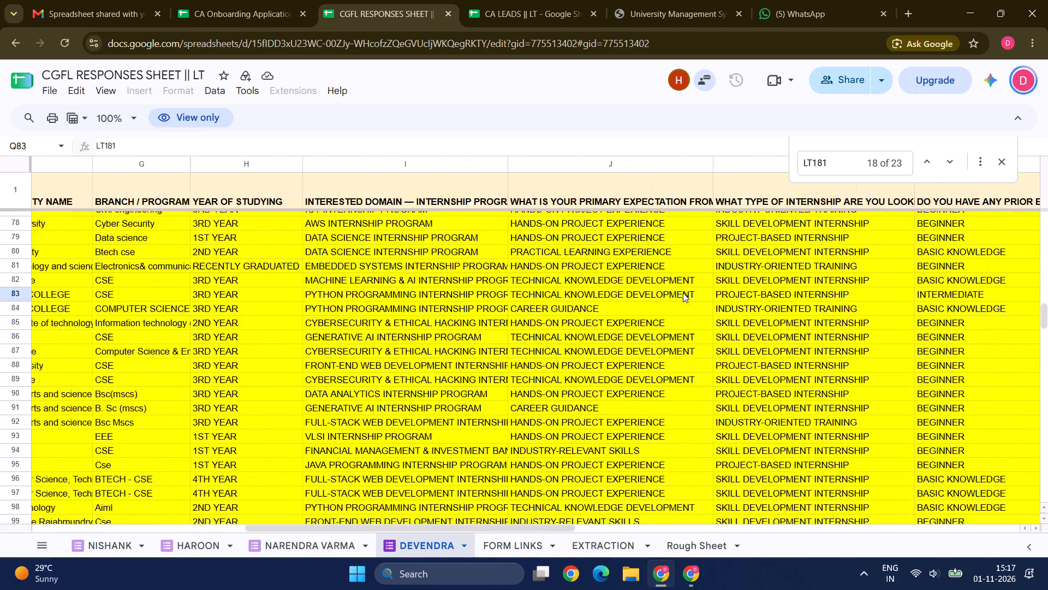
scroll(683, 293, "left", 3)
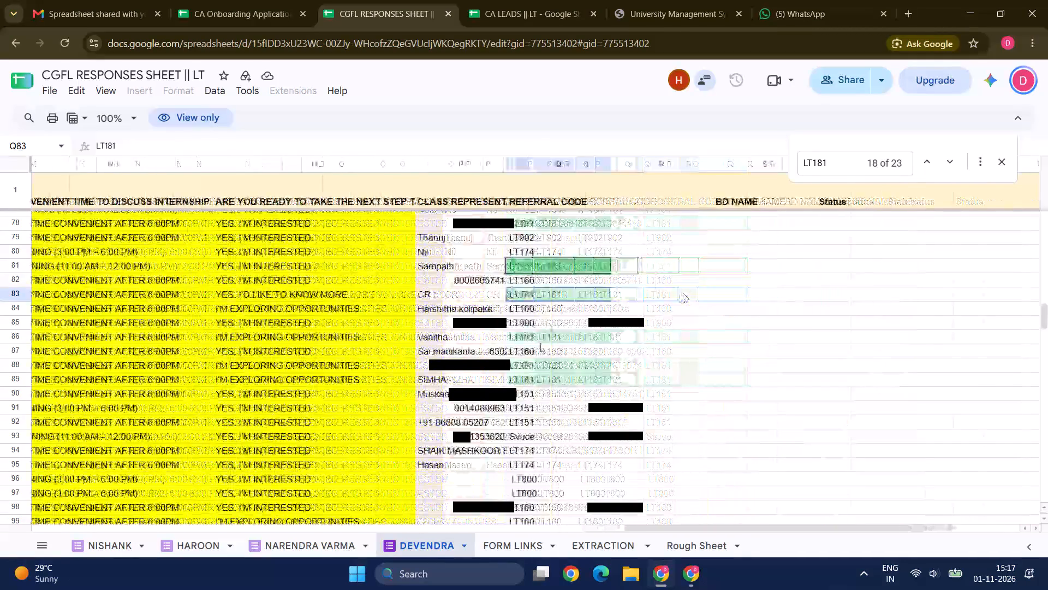
Check the responses and referral codes below row 83, down to row 138.
scroll(540, 343, "down", 5)
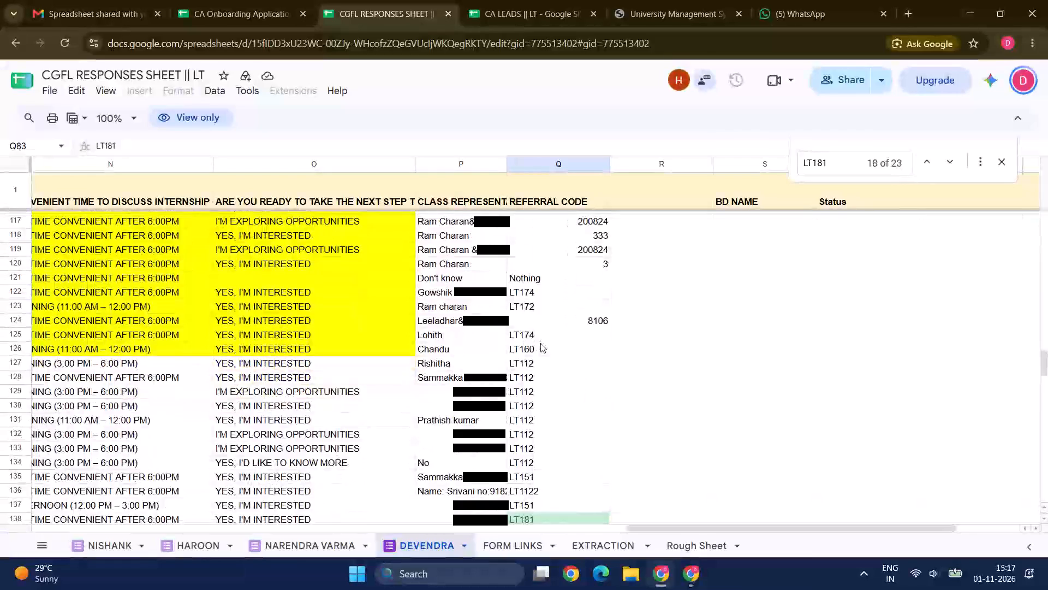
scroll(540, 343, "right", 3)
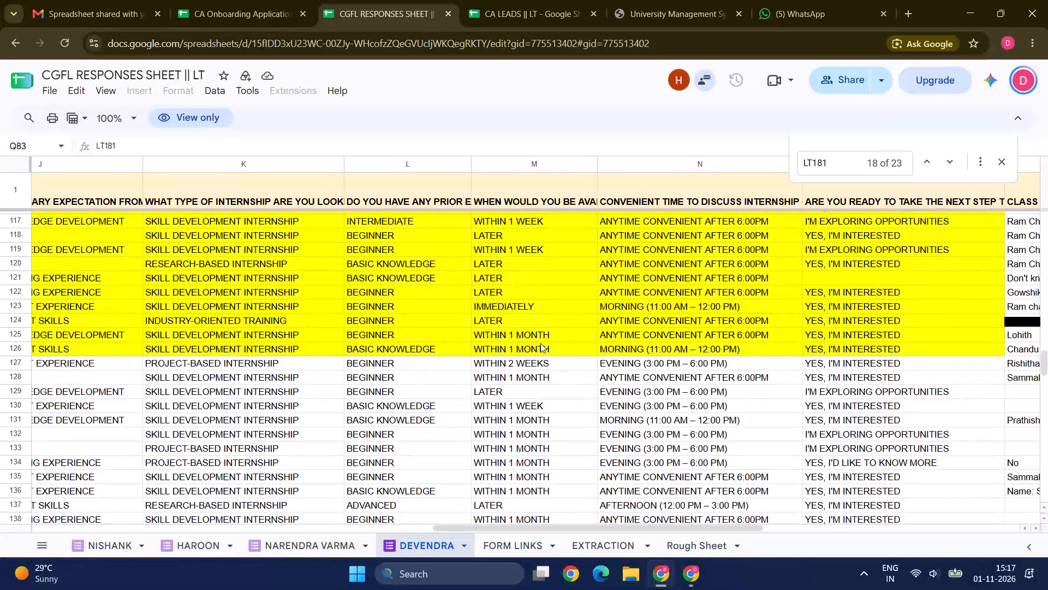
scroll(540, 343, "right", 1)
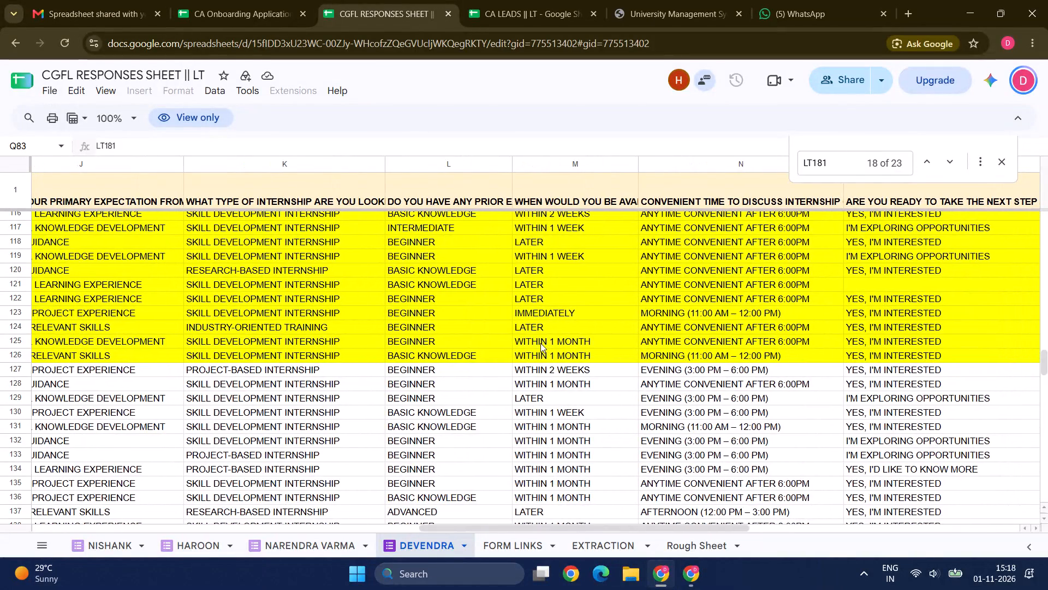
Cycle through the LT181 matches again, past the end of the list, and stop on the match in row 64.
left_click(847, 167)
key("Return")
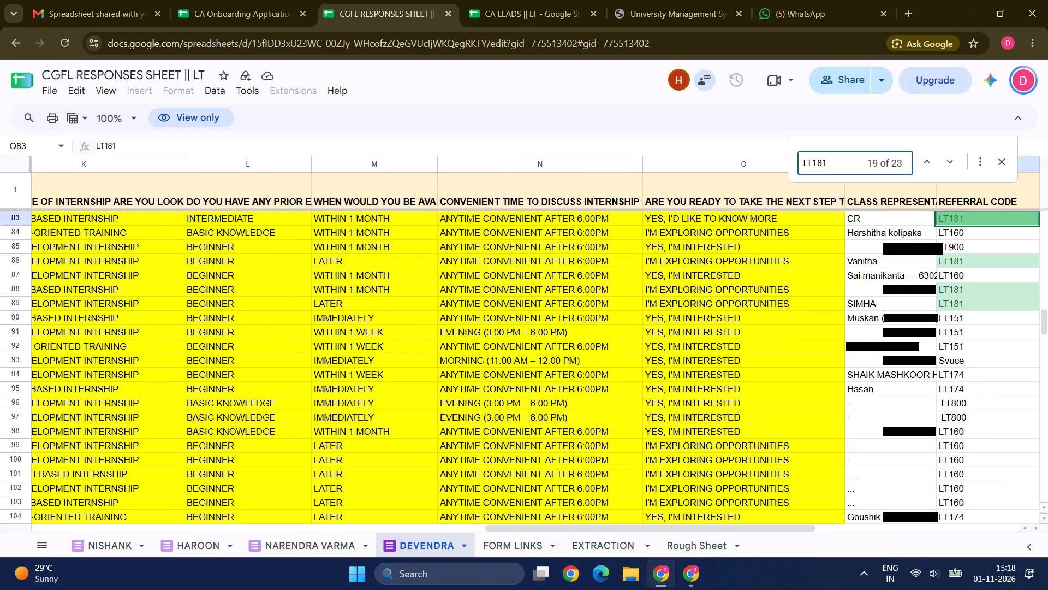
key("Return")
key("Return")
key("Return")
key("Return")
key("Return")
key("Return")
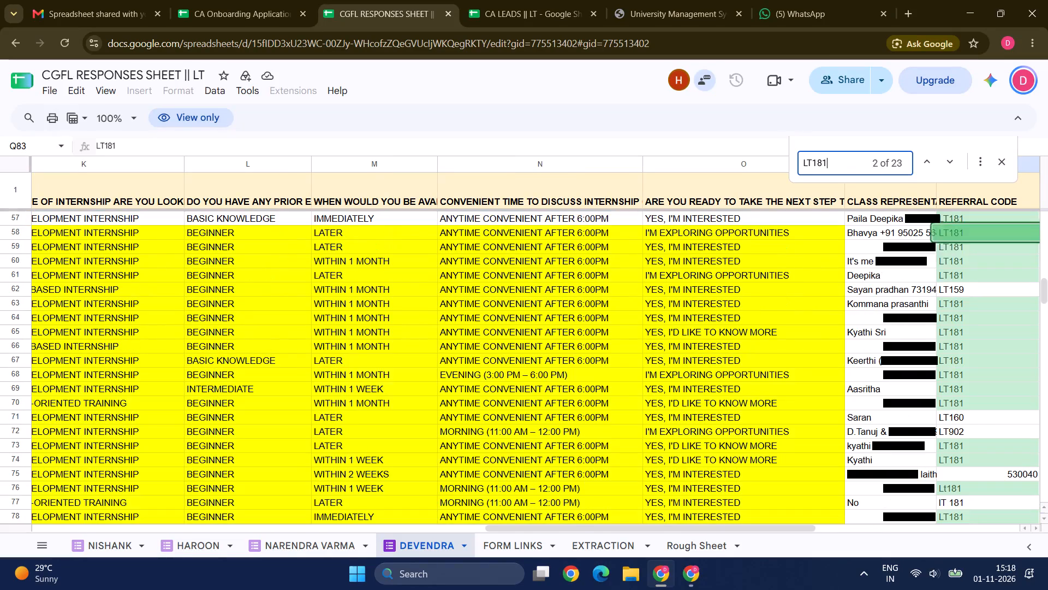
key("Return")
key("Return")
key("Return")
key("Return")
key("Return")
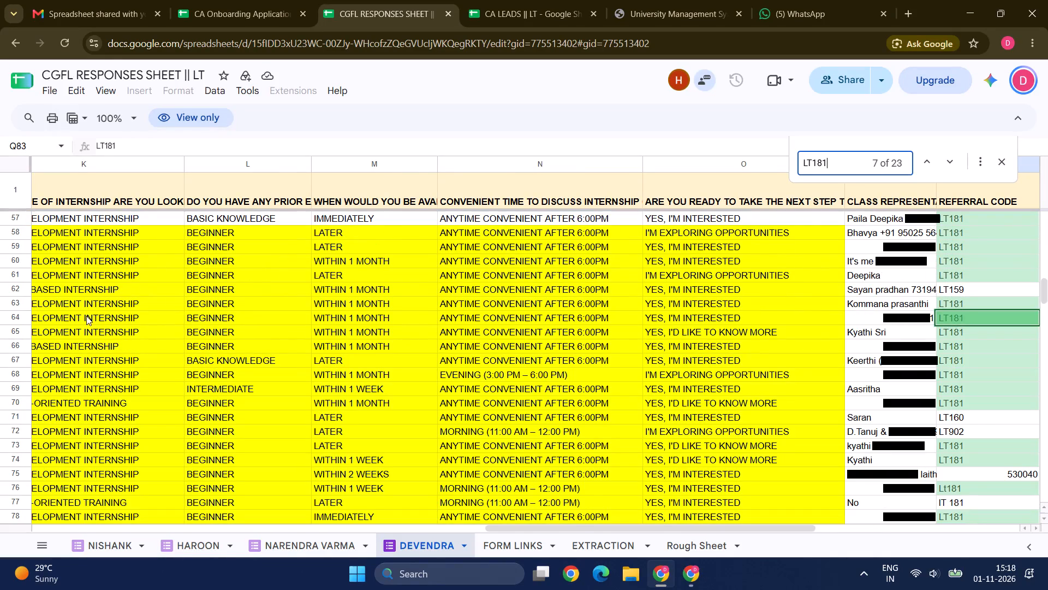
Select row 64 and review that respondent's details across the FULL NAME, college, branch and internship columns.
left_click(14, 322)
scroll(253, 334, "right", 5)
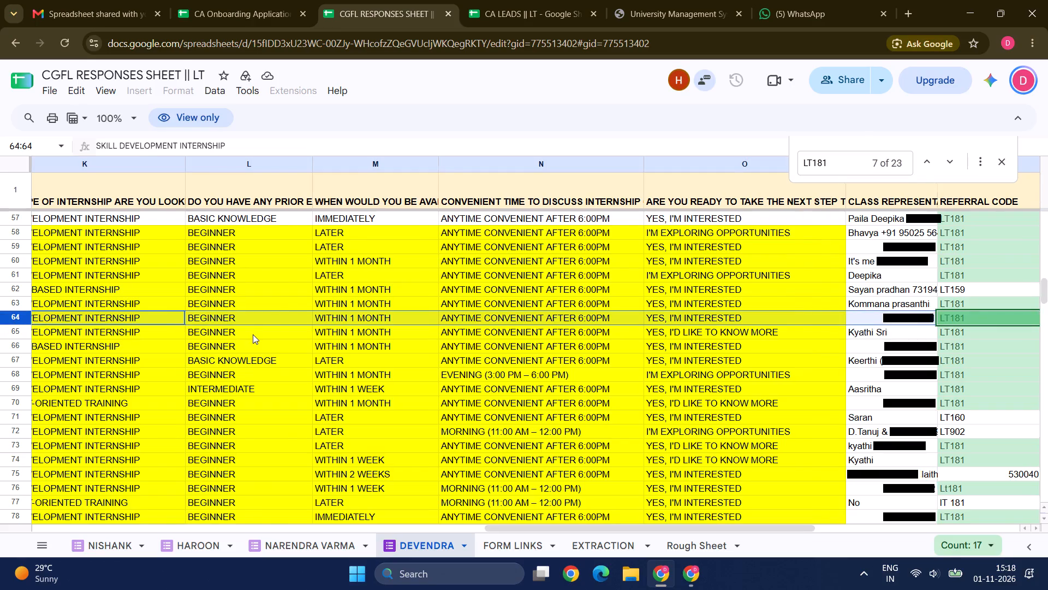
scroll(253, 334, "right", 4)
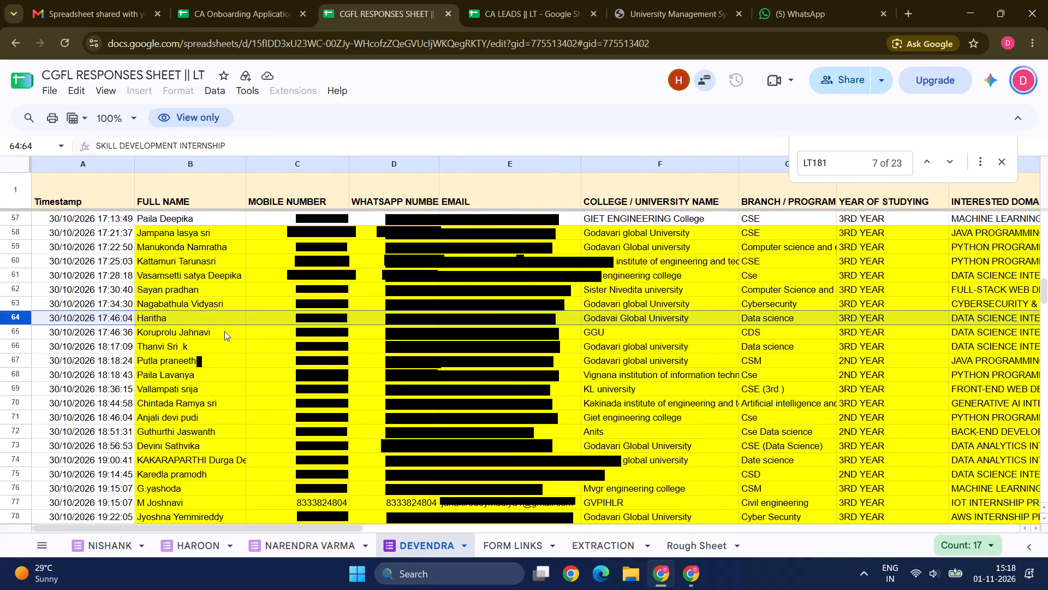
scroll(180, 456, "down", 1)
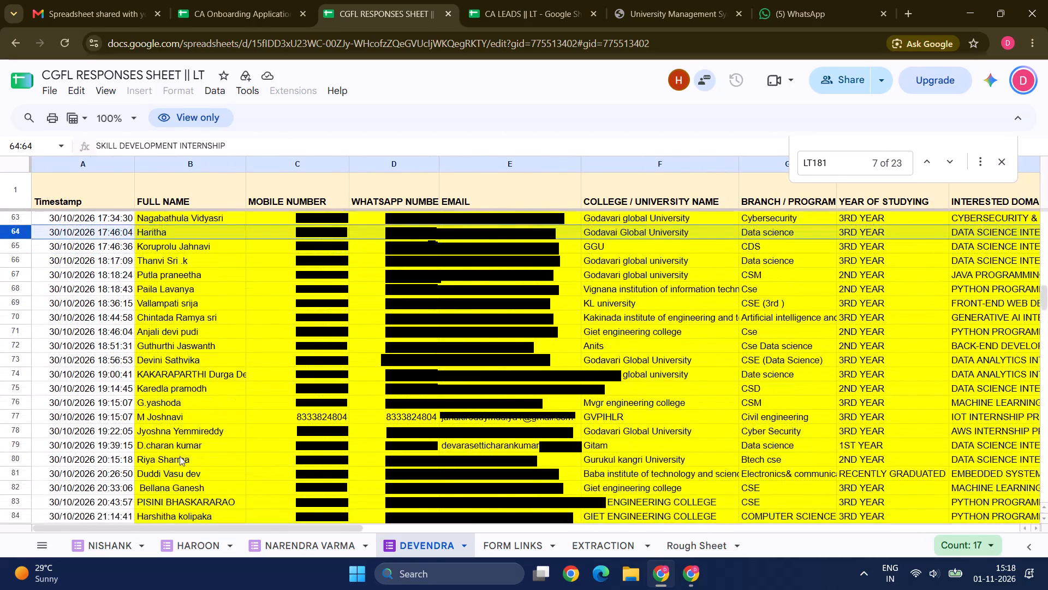
scroll(180, 456, "down", 1)
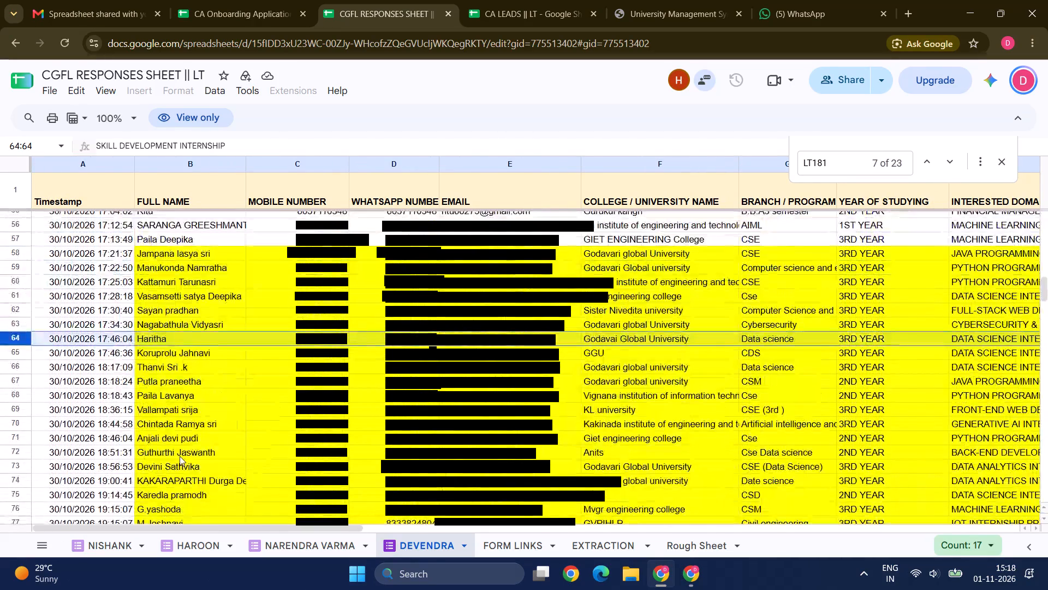
scroll(180, 456, "left", 3)
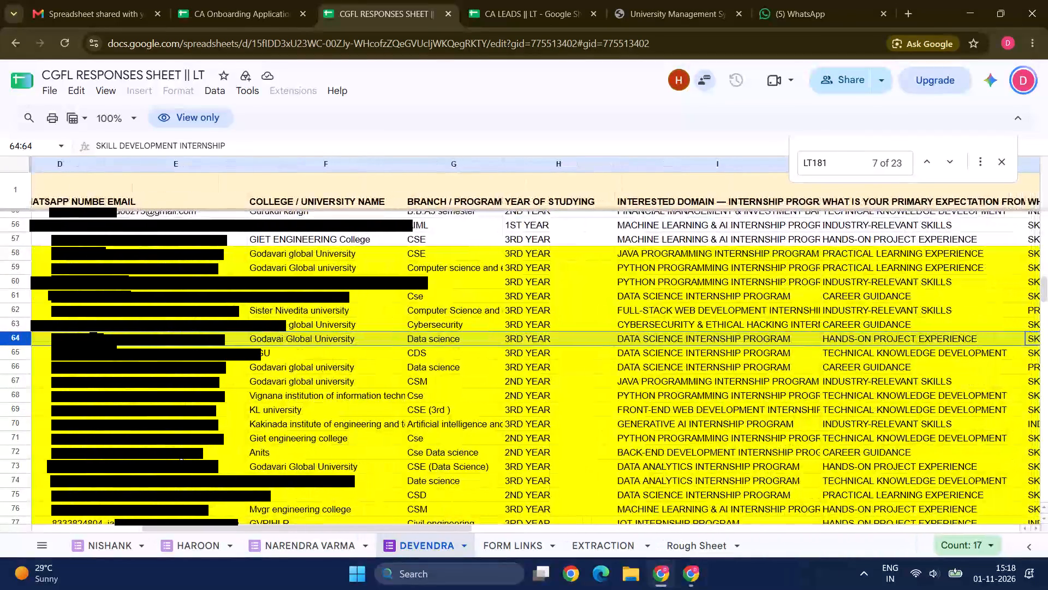
scroll(180, 456, "left", 1)
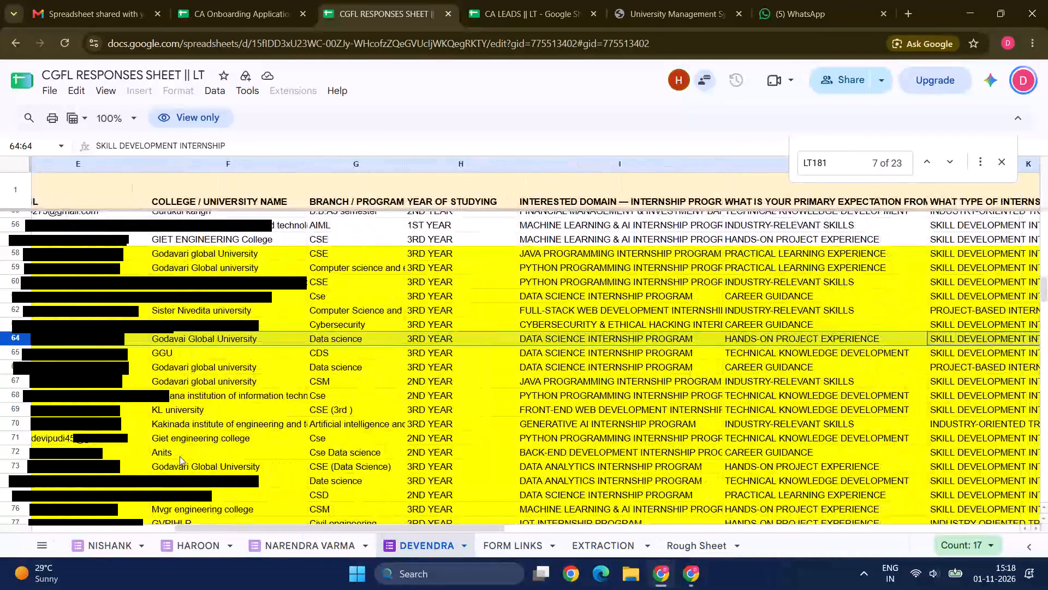
Step through the cells of selected row 64, past REFERRAL CODE and into the columns beyond Status.
key("Return")
key("Return")
key("Return")
key("Return")
key("Return")
key("Return")
key("Return")
key("Return")
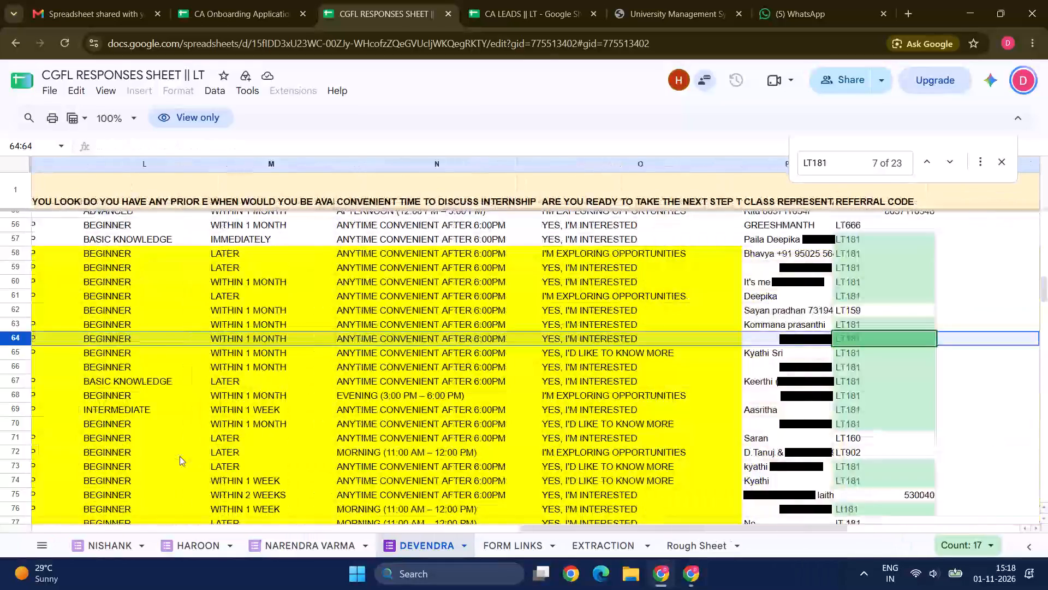
key("Return")
key("Return")
key("Return")
key("Return")
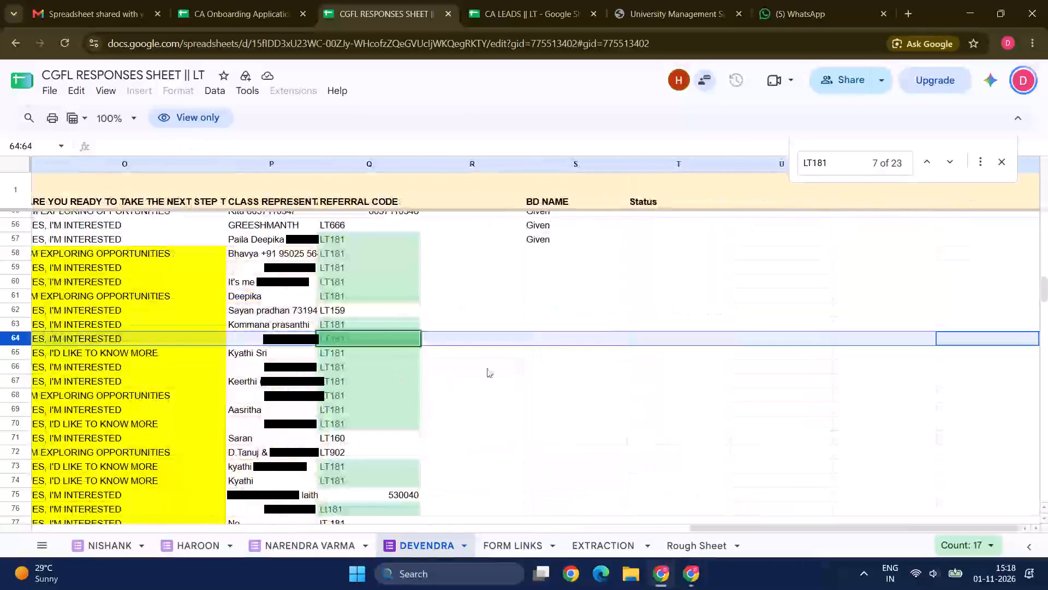
Check the REFERRAL CODE cells one by one from row 64 down to row 66.
left_click(403, 337)
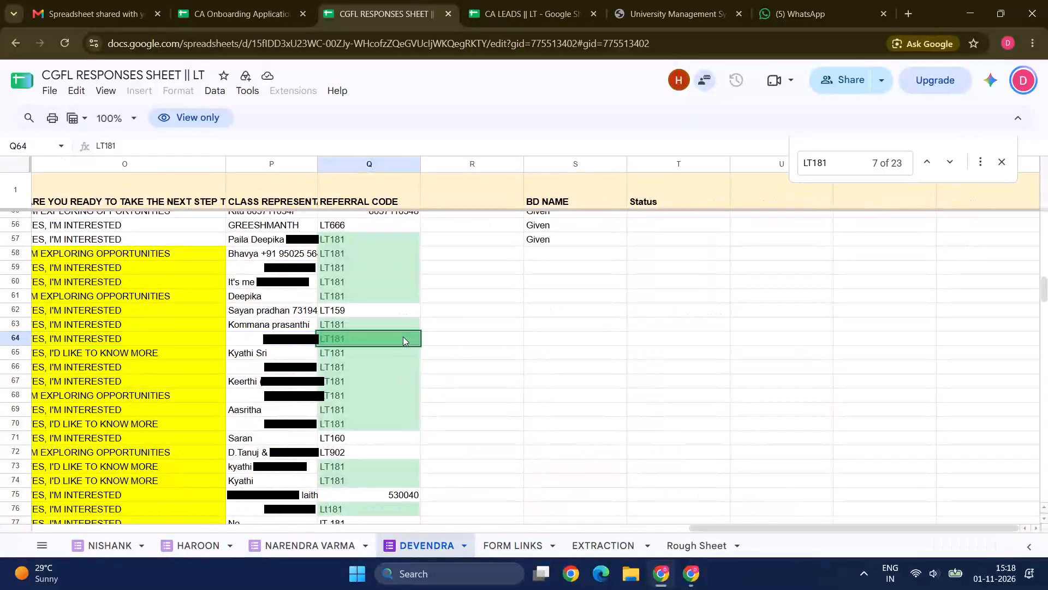
key("Return")
key("Return")
key("Return")
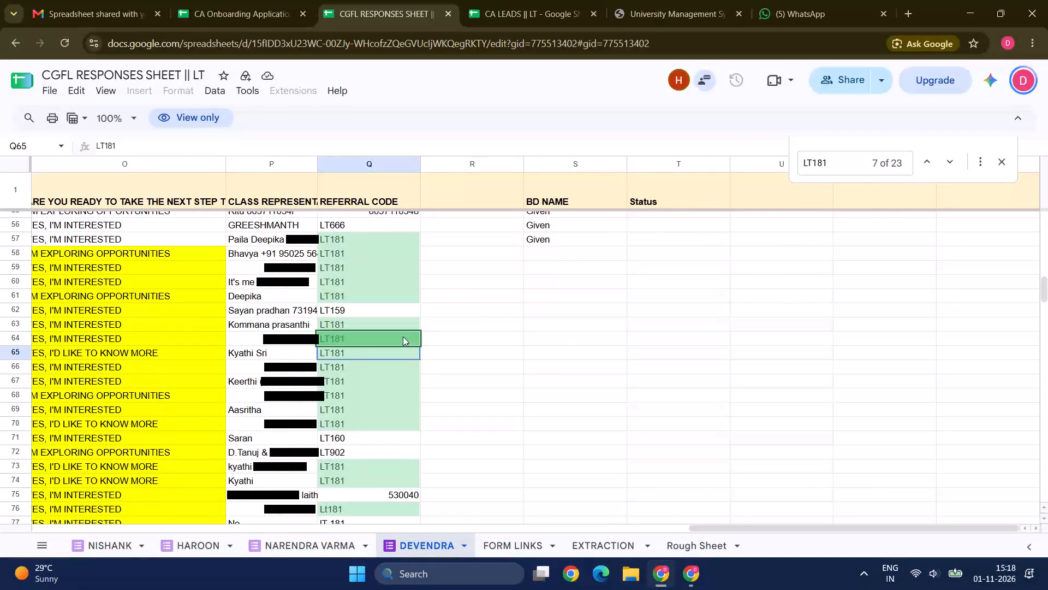
key("Return")
left_click(391, 367)
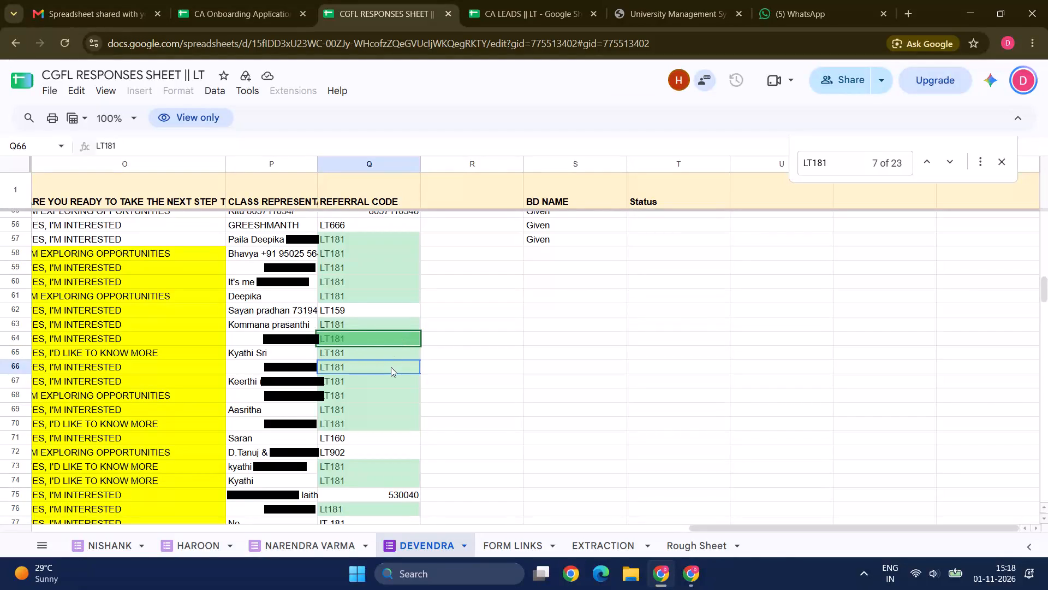
Select the REFERRAL CODE cell in row 67 and review that respondent's details back to the FULL NAME column.
left_click(379, 379)
scroll(360, 382, "right", 4)
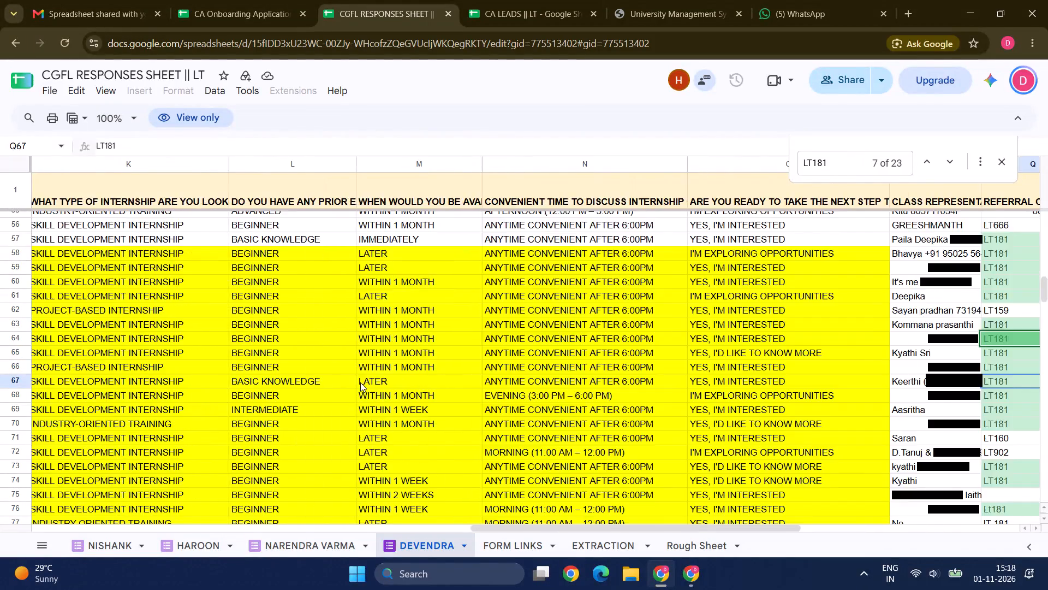
scroll(360, 382, "right", 6)
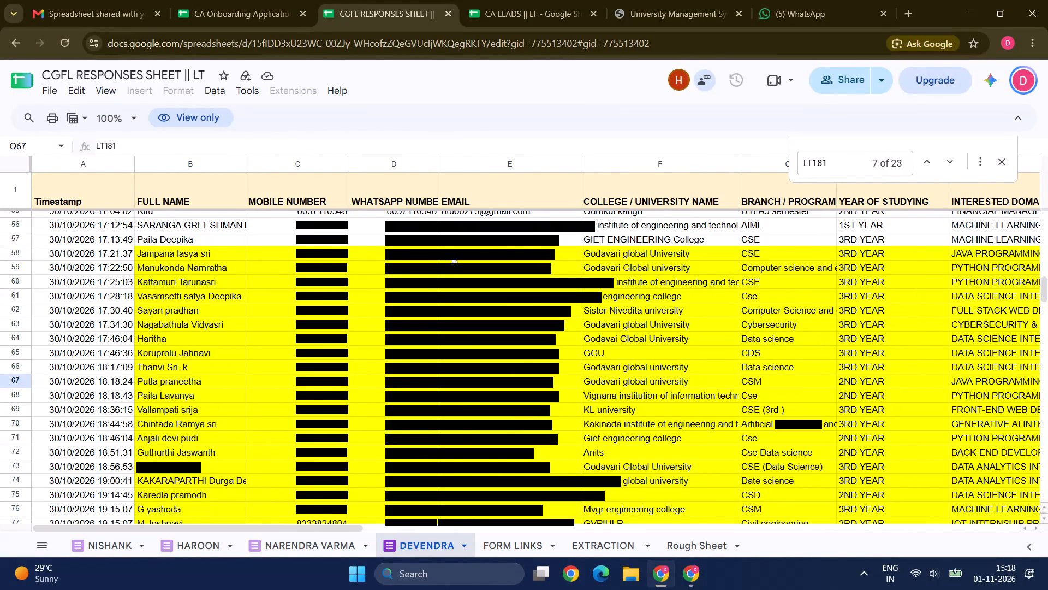
Switch to the CA Onboarding Application (Responses) spreadsheet.
left_click(229, 0)
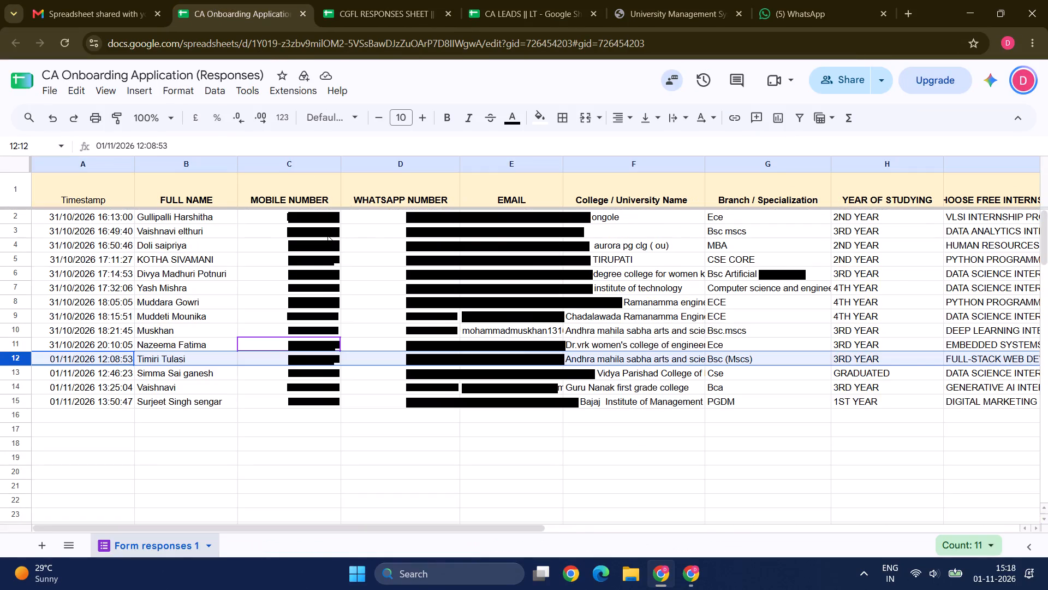
Review the onboarding responses across the columns, comparing the applicant details with the internship domain, referred friend and LEAD GEN BD NAME entries.
scroll(327, 235, "left", 10)
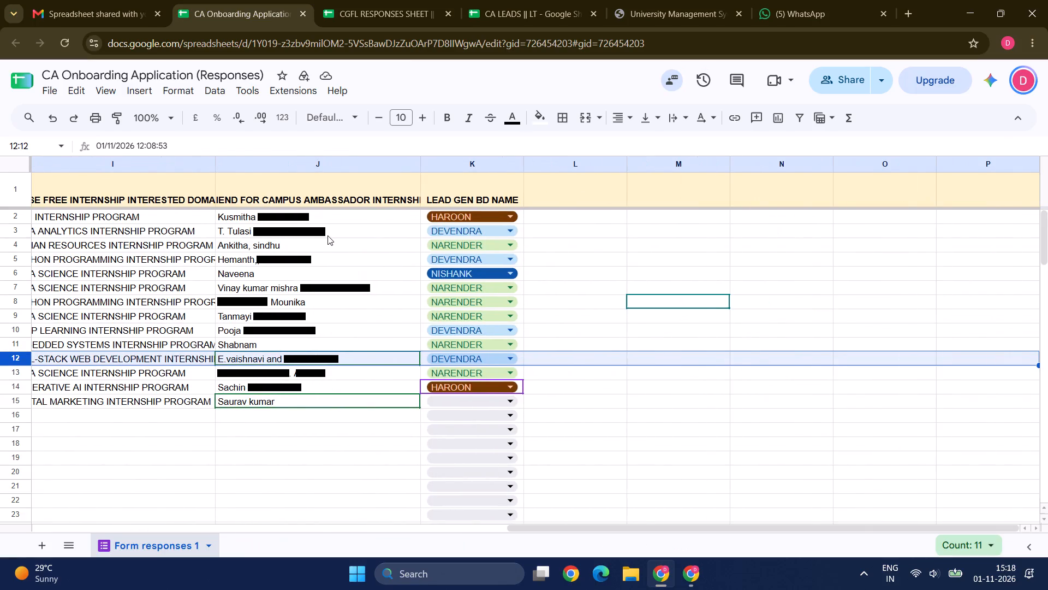
scroll(327, 235, "right", 7)
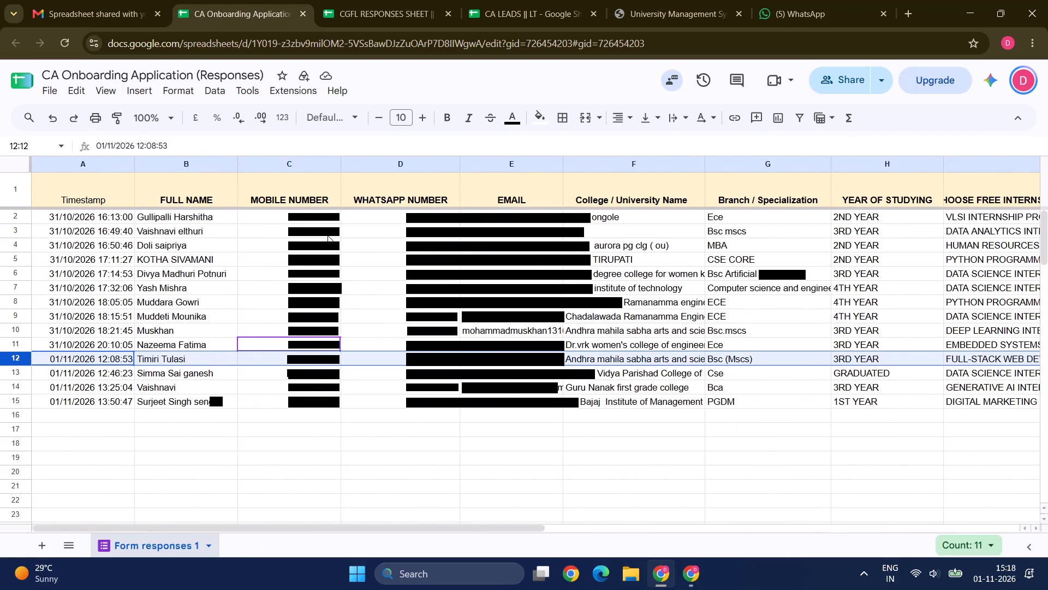
scroll(327, 235, "left", 3)
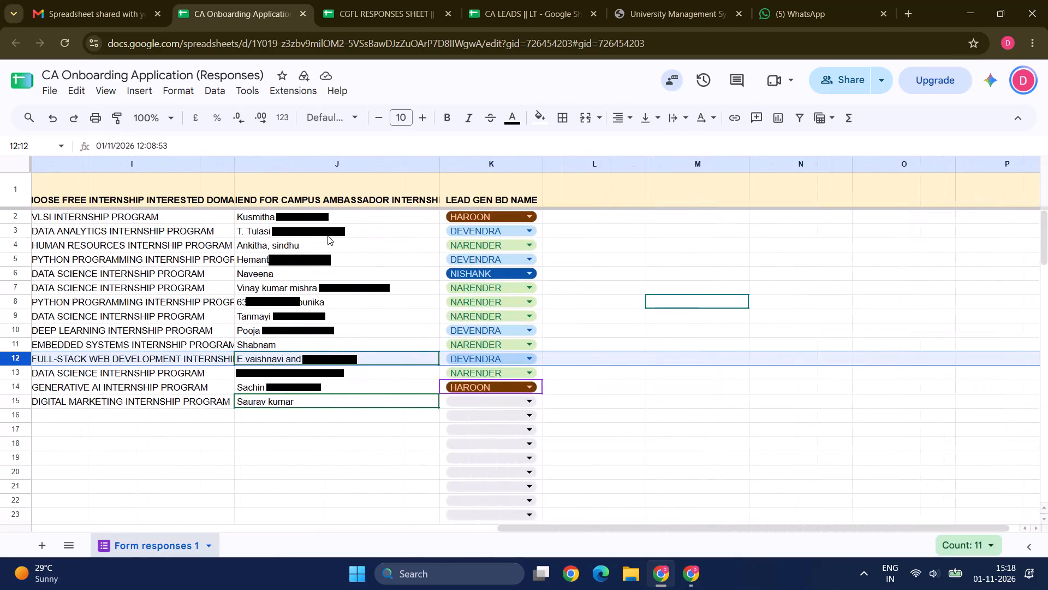
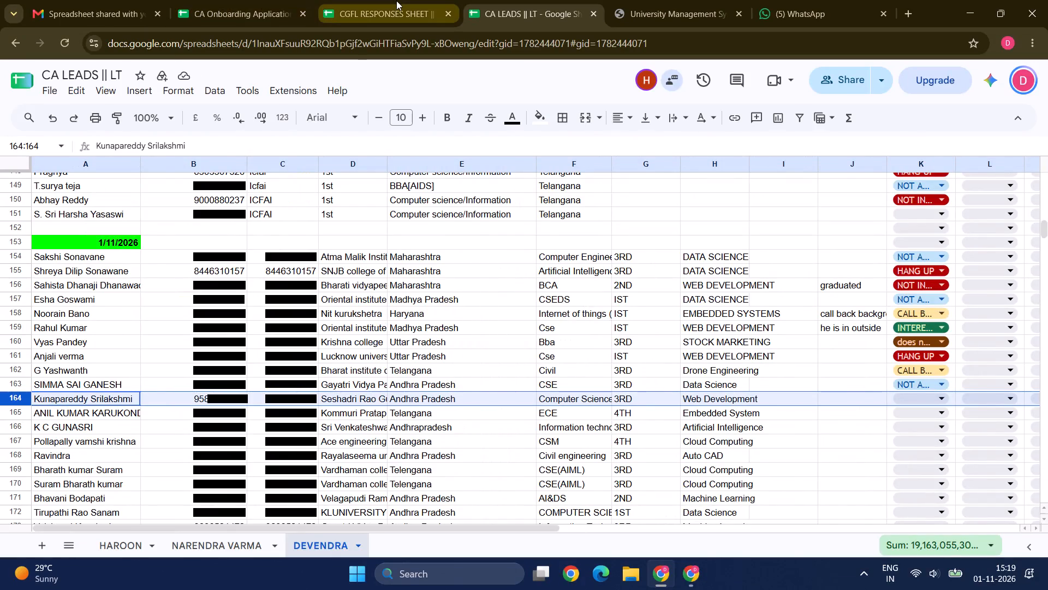
Look through the later 31/10/2026 responses on the DEVENDRA sheet of CGFL RESPONSES SHEET || LT.
scroll(276, 268, "down", 3)
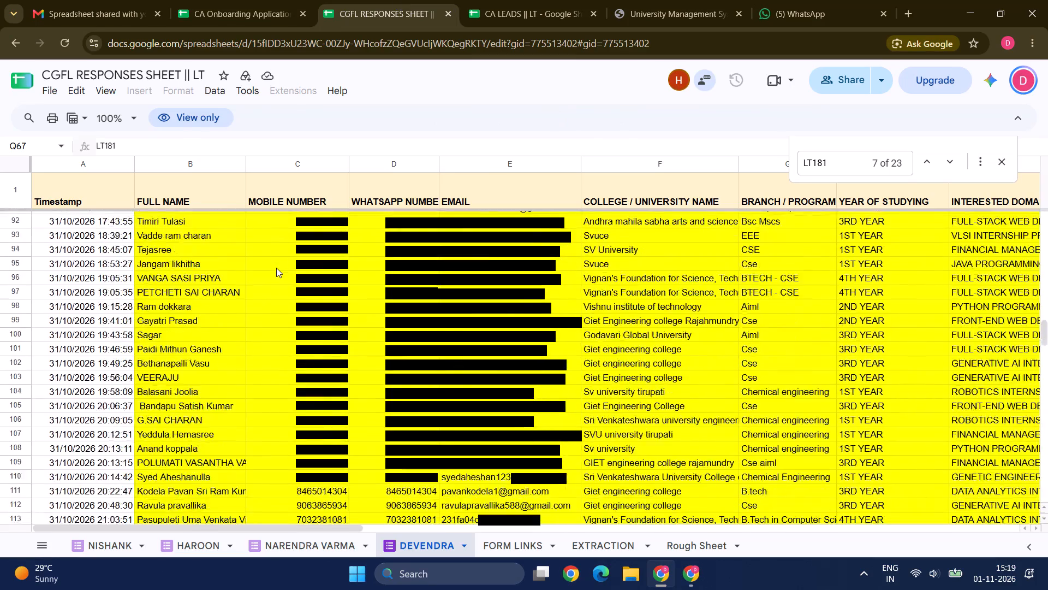
Check the unhighlighted 01/11/2026 responses at the end of the DEVENDRA sheet by selecting their FULL NAME cells, rows 127 to 139.
scroll(276, 268, "up", 2)
scroll(276, 268, "down", 1)
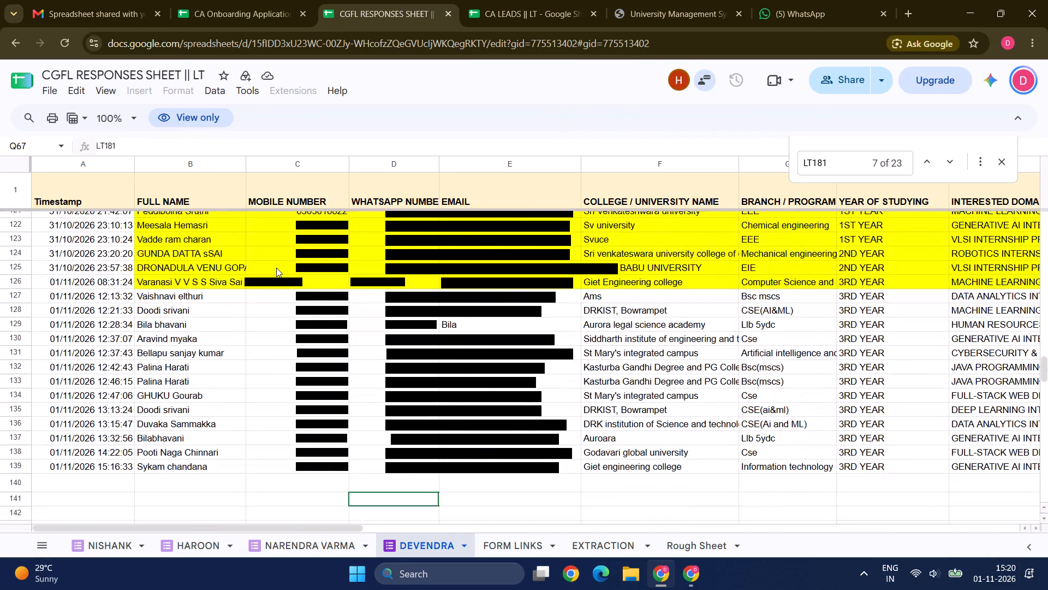
left_click_drag(185, 297, 200, 471)
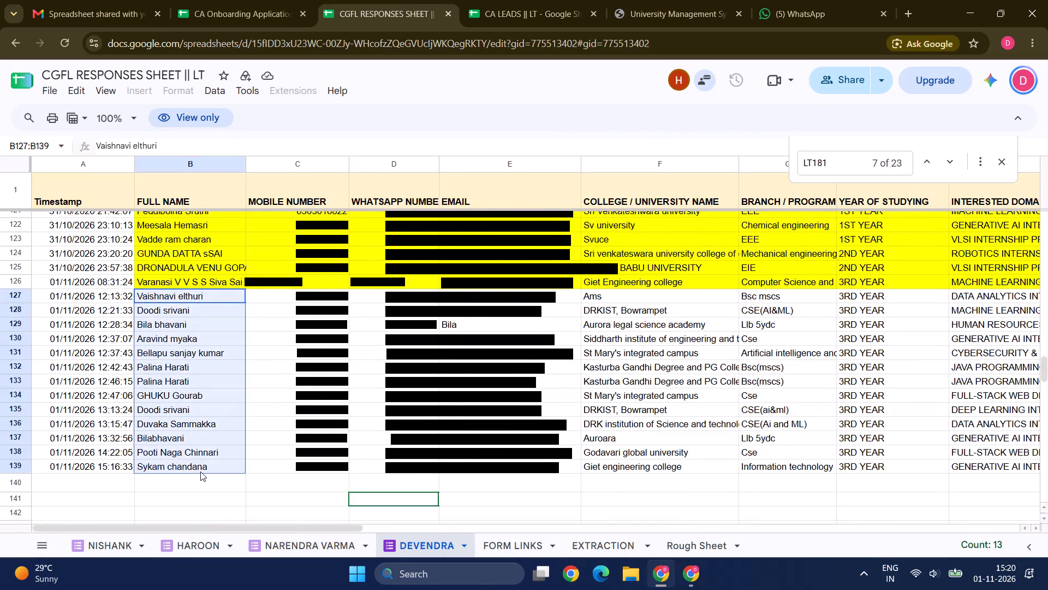
left_click(281, 516)
left_click(225, 482)
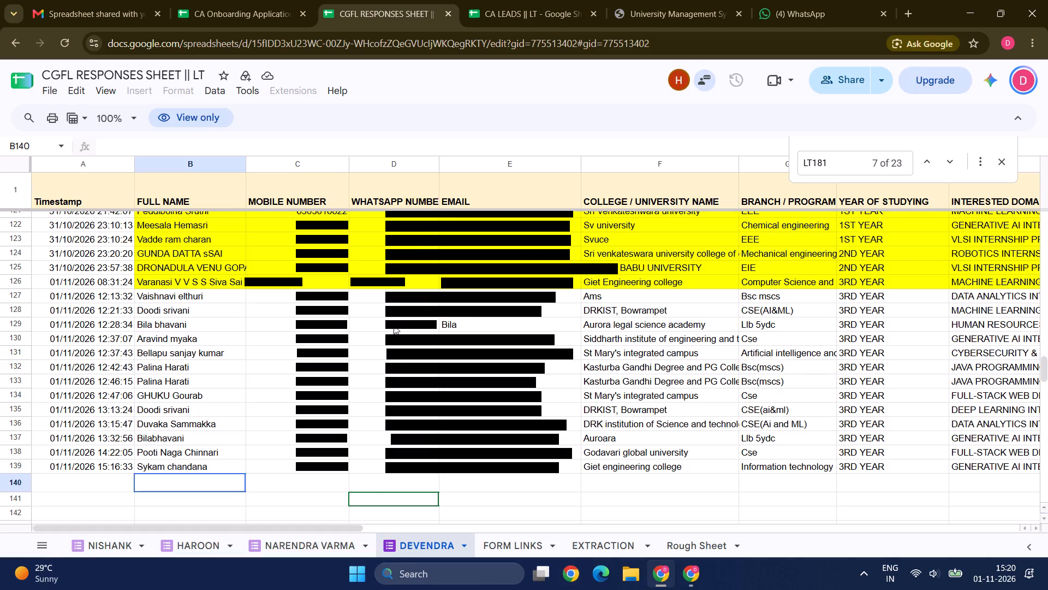
Switch to the CA LEADS spreadsheet and look through the leads listed under 1/11/2026 in the DEVENDRA sheet.
left_click(511, 6)
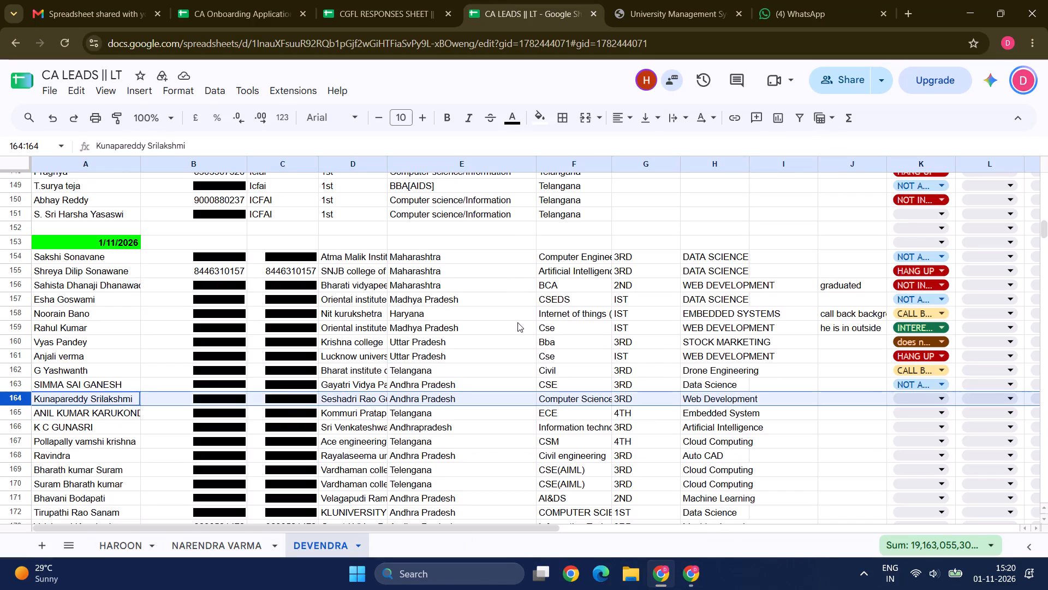
scroll(517, 322, "left", 3)
scroll(517, 322, "right", 8)
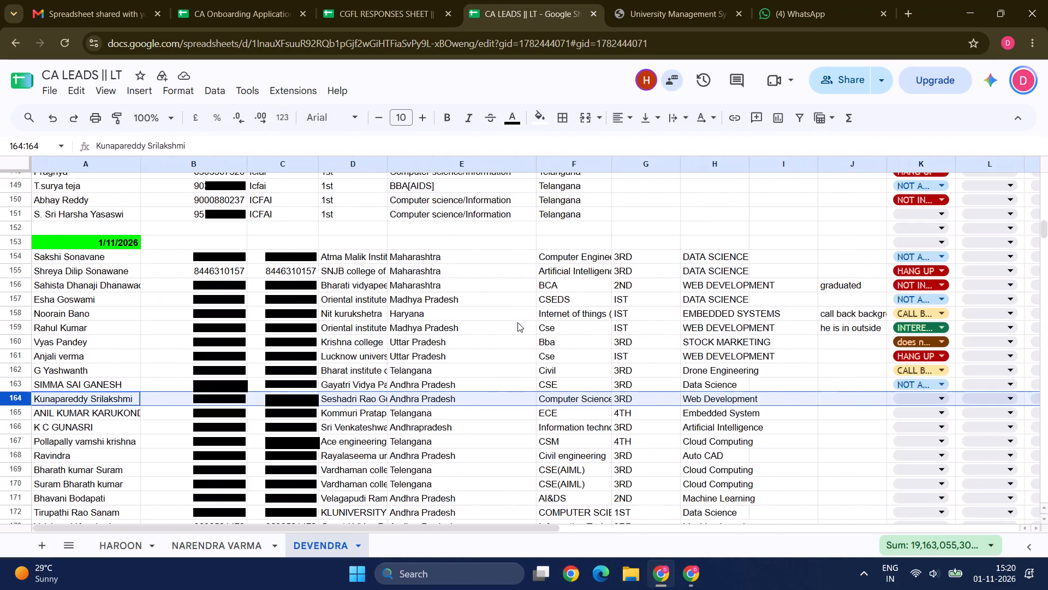
scroll(550, 396, "down", 1)
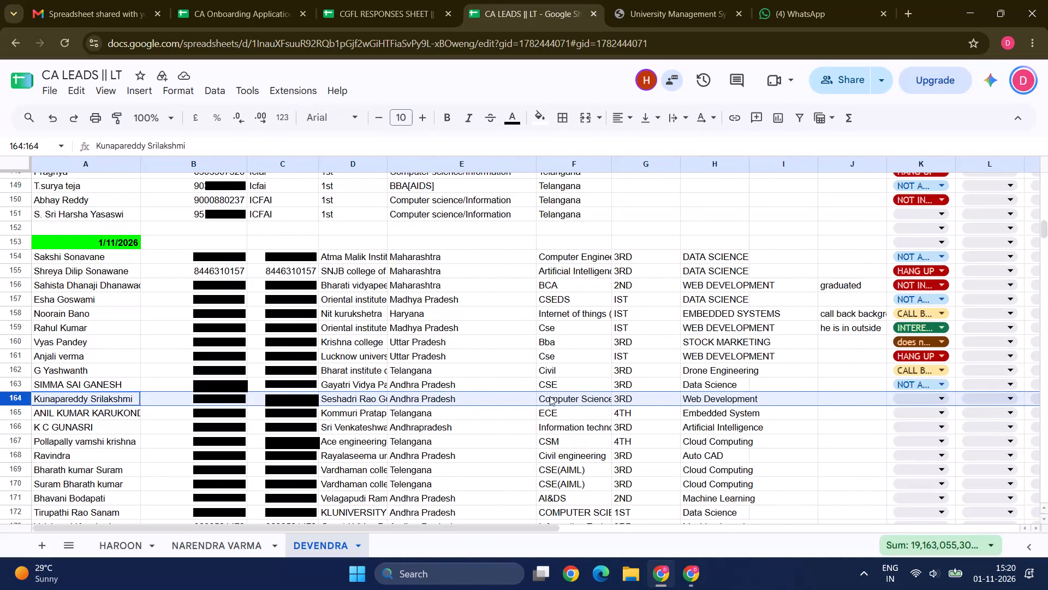
scroll(550, 396, "down", 5)
scroll(550, 396, "up", 3)
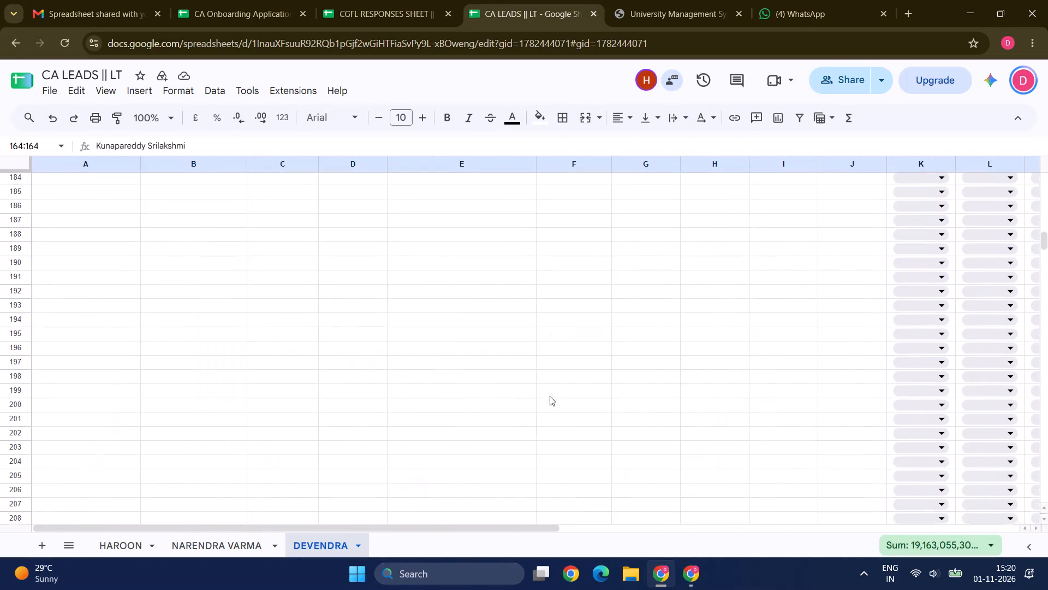
scroll(550, 396, "up", 3)
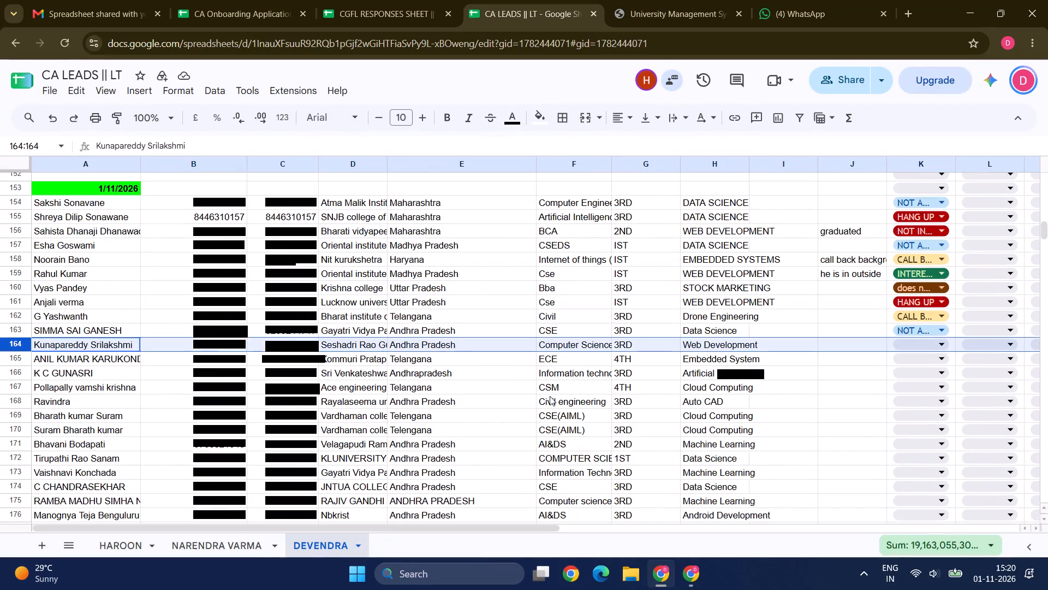
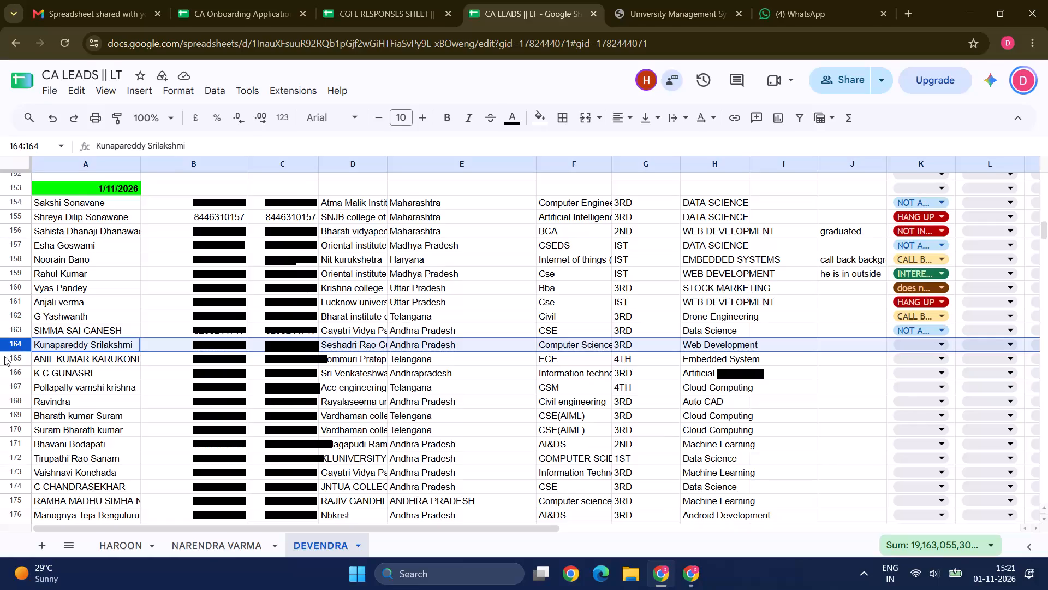
Mark the 1/11/2026 leads in rows 164 and 165 of the DEVENDRA sheet as NOT ANSWERED in column K.
left_click(4, 356)
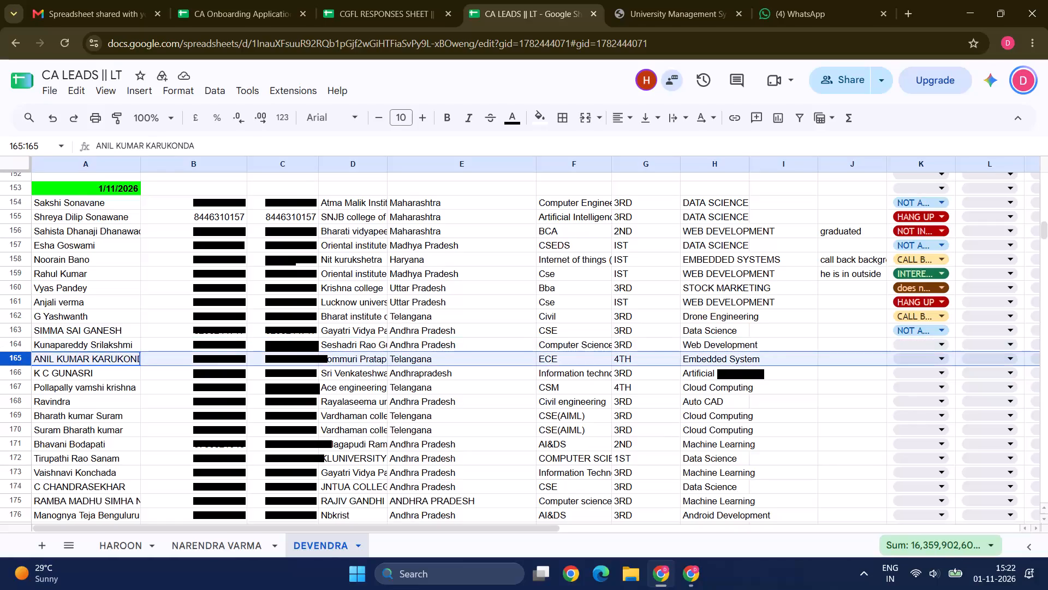
left_click(940, 345)
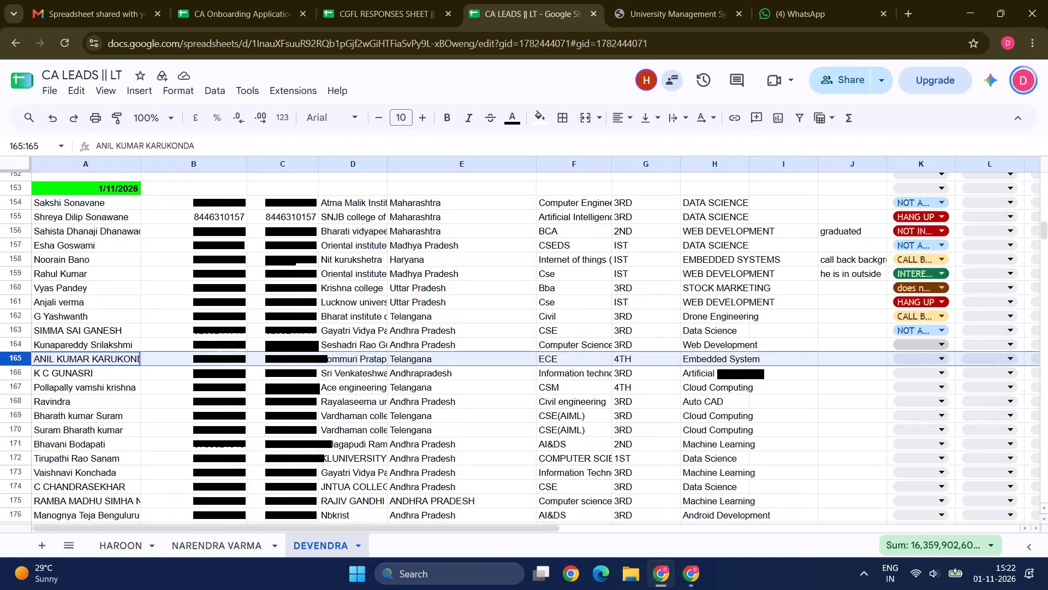
left_click(951, 429)
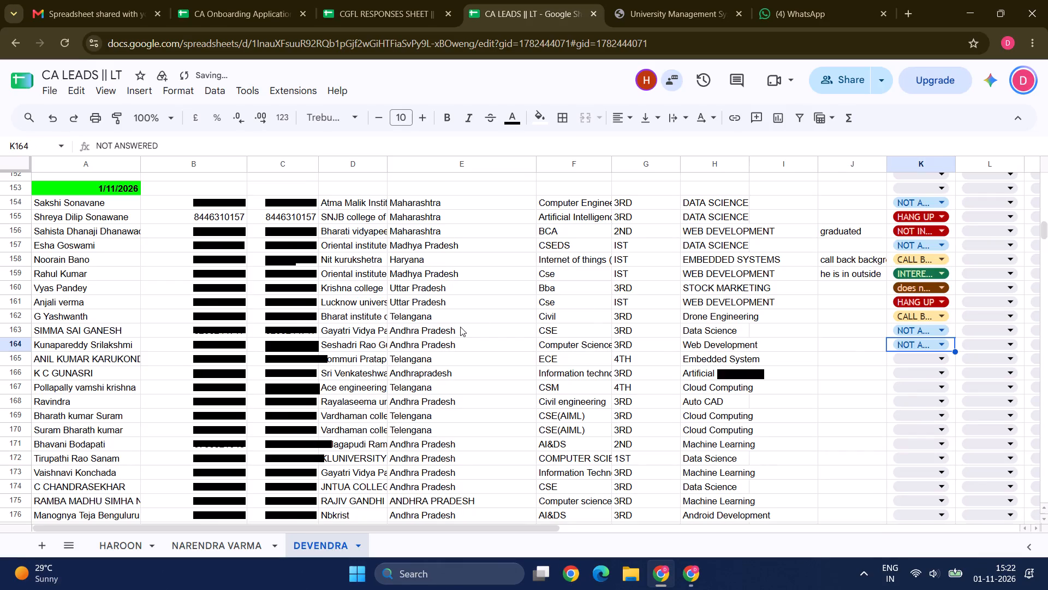
left_click(15, 356)
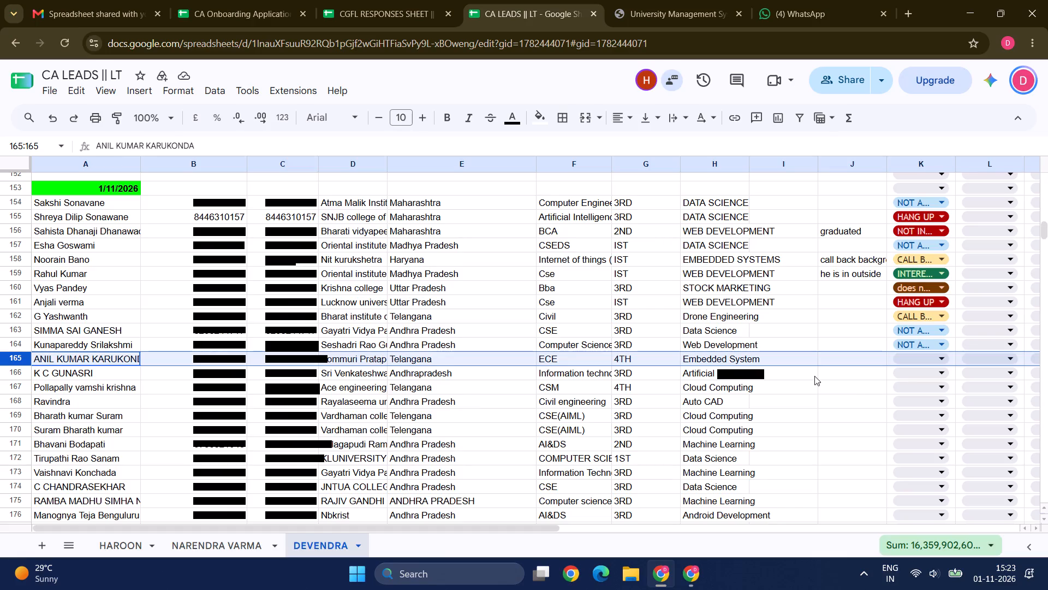
left_click(917, 364)
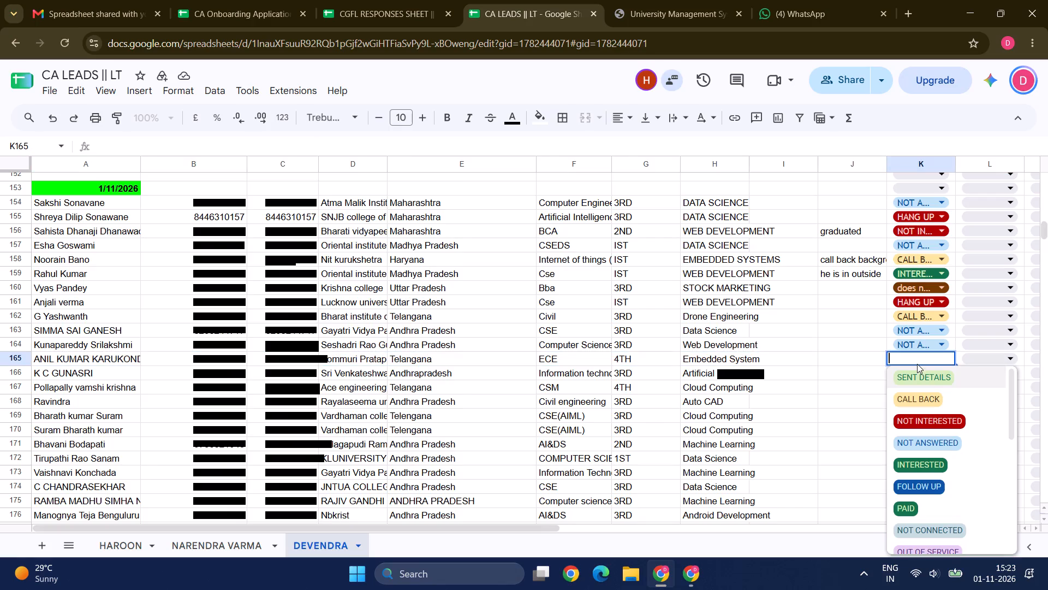
left_click(924, 449)
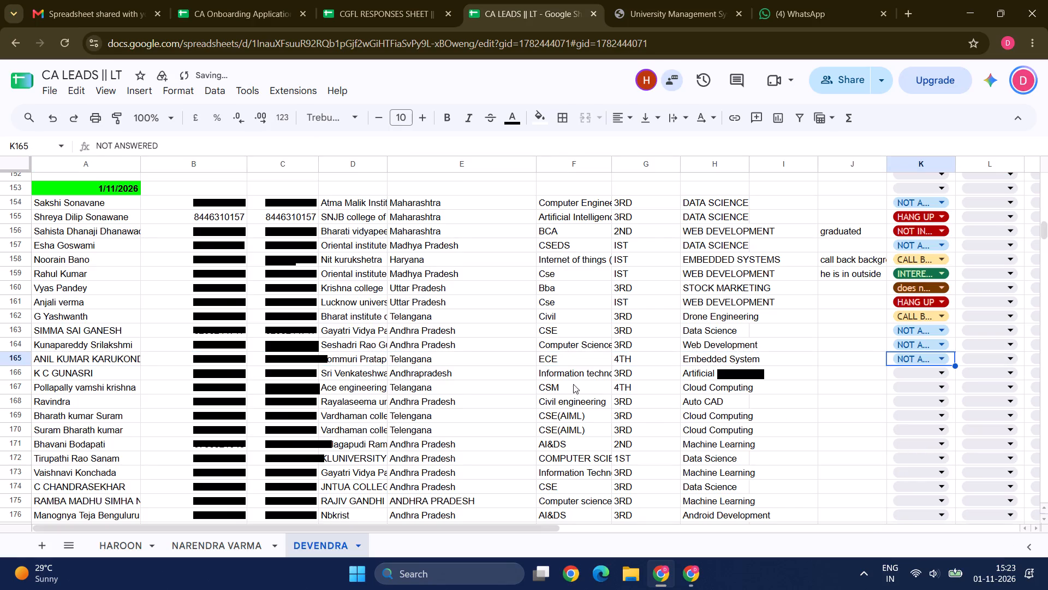
Select the whole row 166 to consult the next 1/11/2026 lead without a call status.
left_click(22, 375)
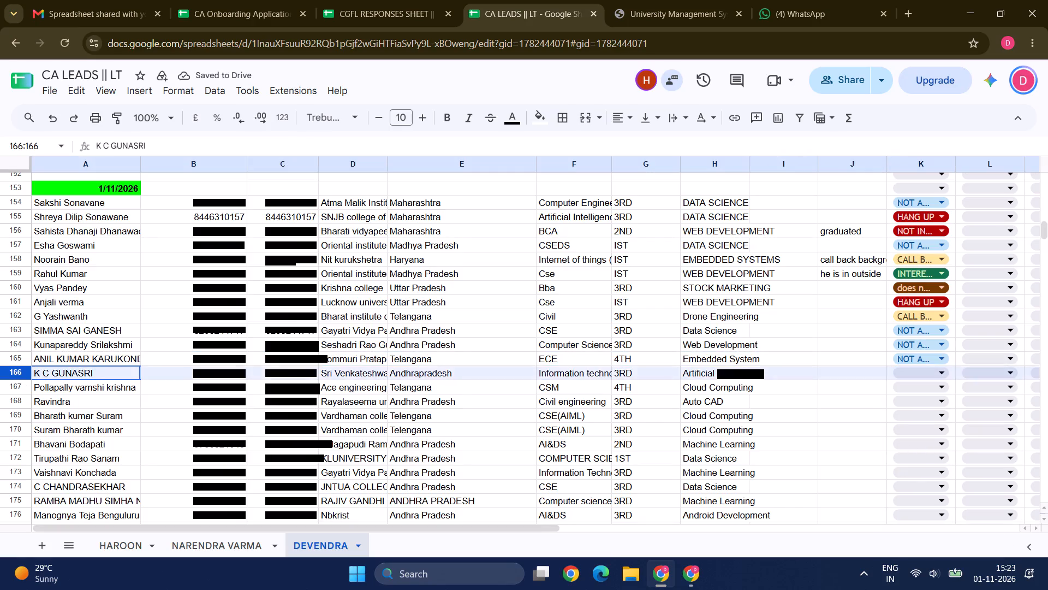
scroll(104, 385, "right", 4)
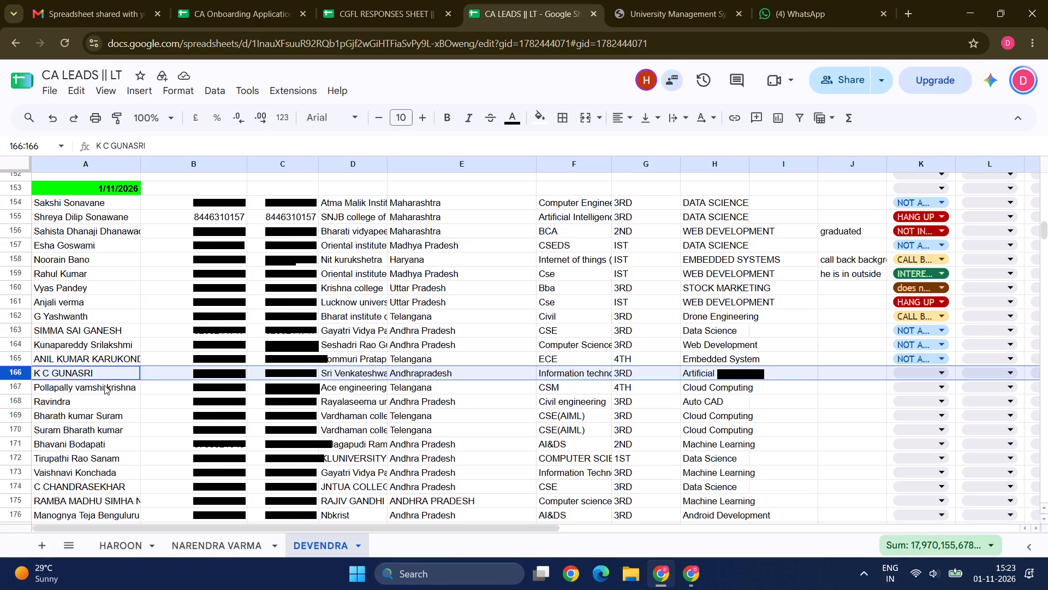
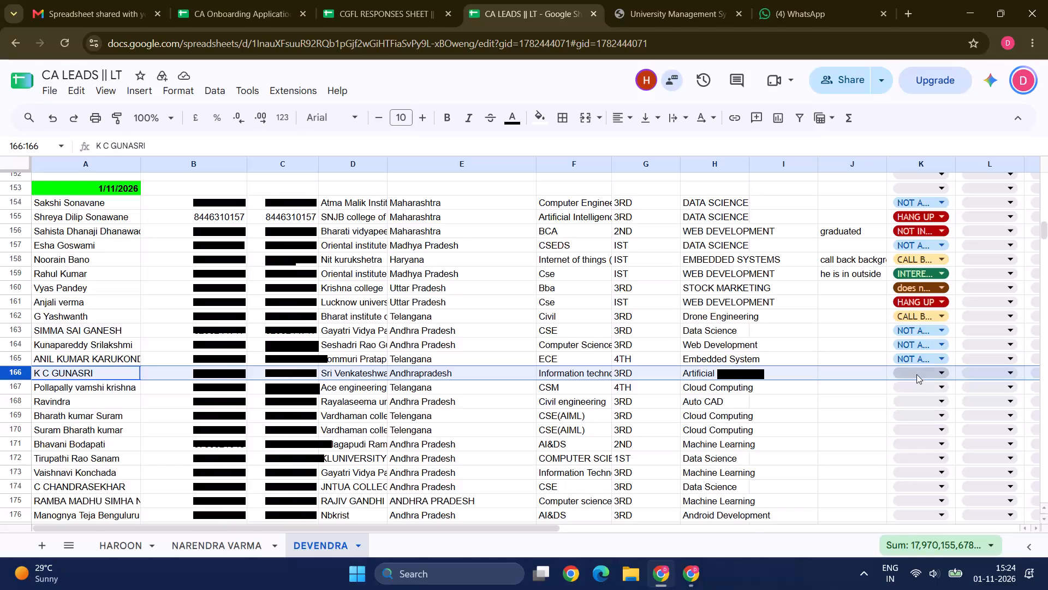
Mark the 1/11/2026 lead in row 166 of the DEVENDRA sheet as NOT ANSWERED in column K.
left_click(916, 374)
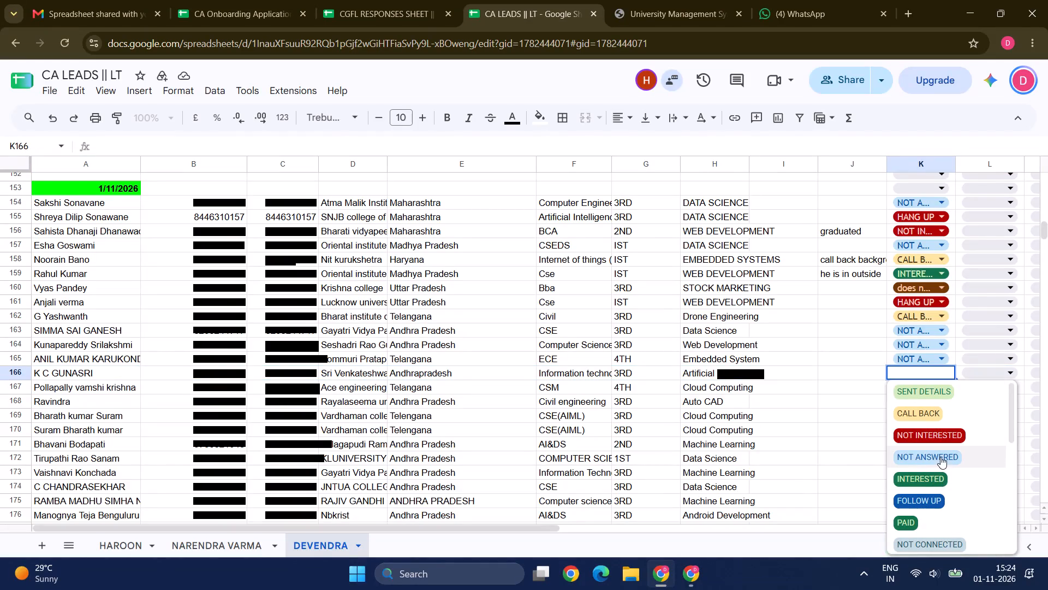
left_click(940, 456)
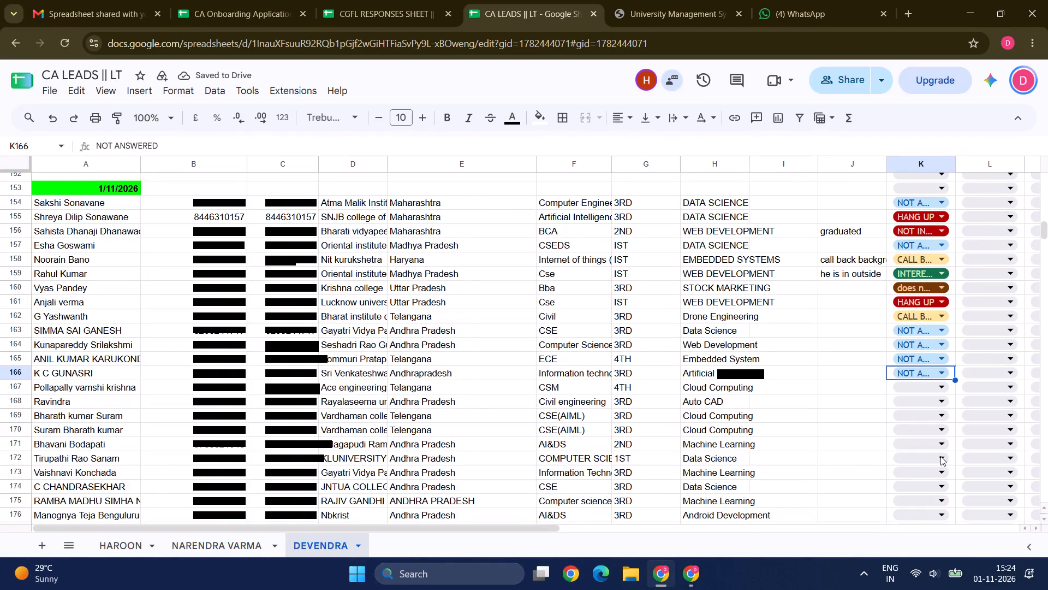
Select the whole row 167 to consult the next 1/11/2026 lead without a call status.
left_click(623, 387)
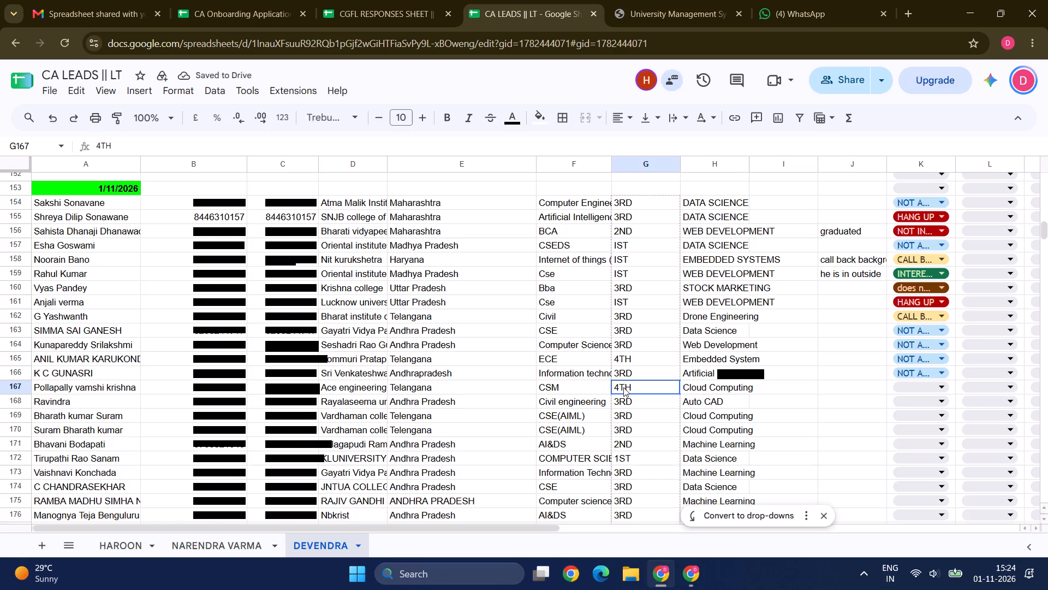
left_click(20, 392)
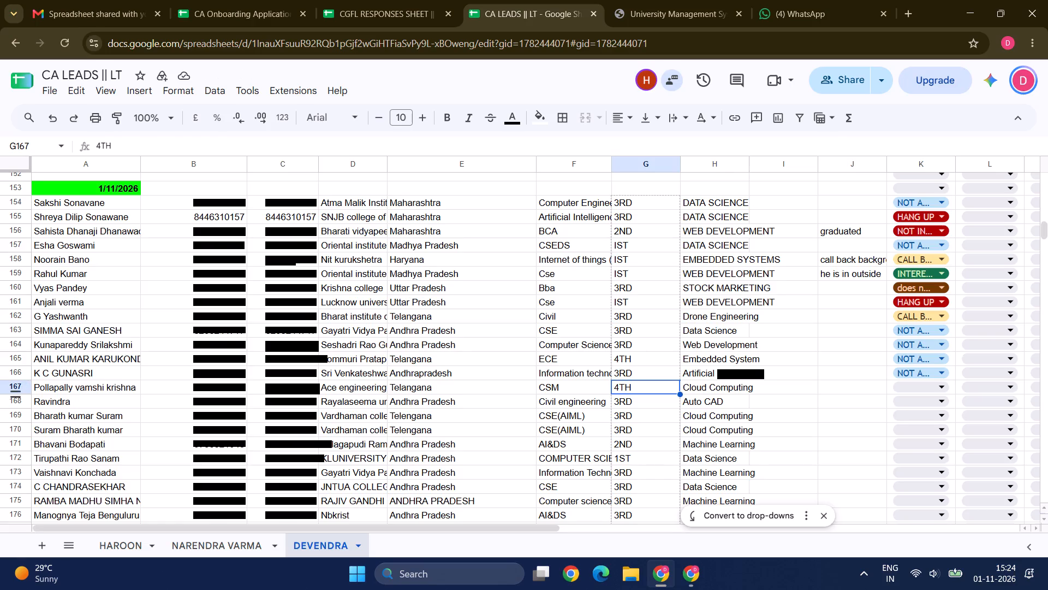
left_click(20, 388)
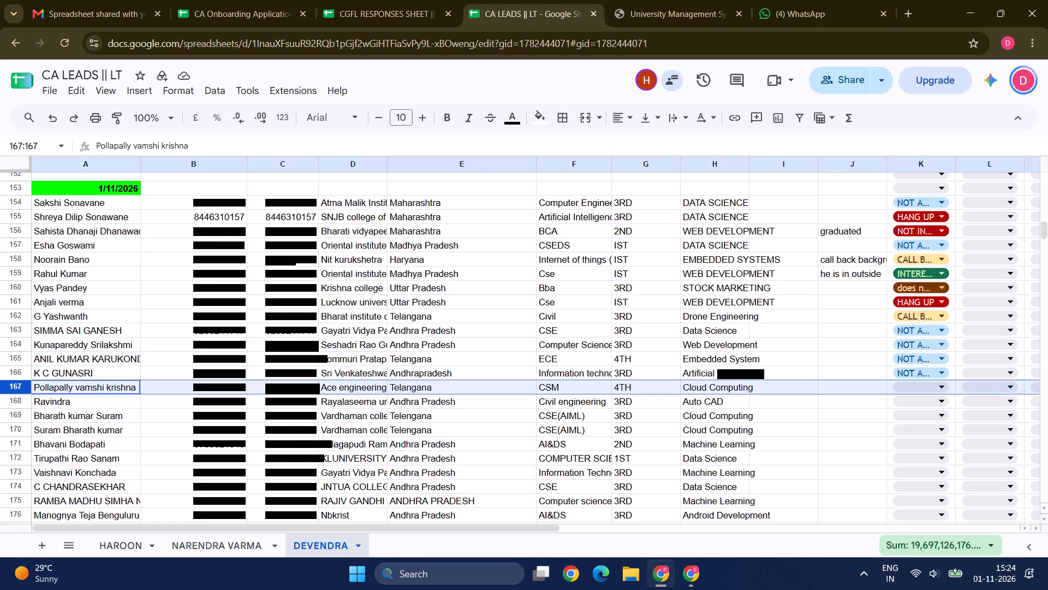
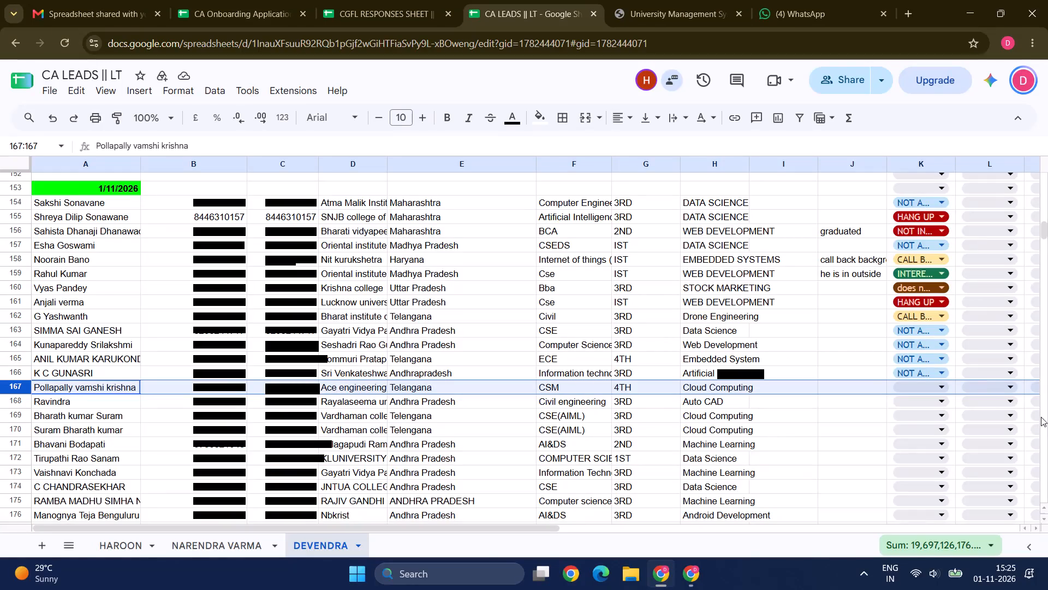
Mark the 1/11/2026 lead in row 167 of the DEVENDRA sheet as NOT ANSWERED in column K.
left_click(938, 388)
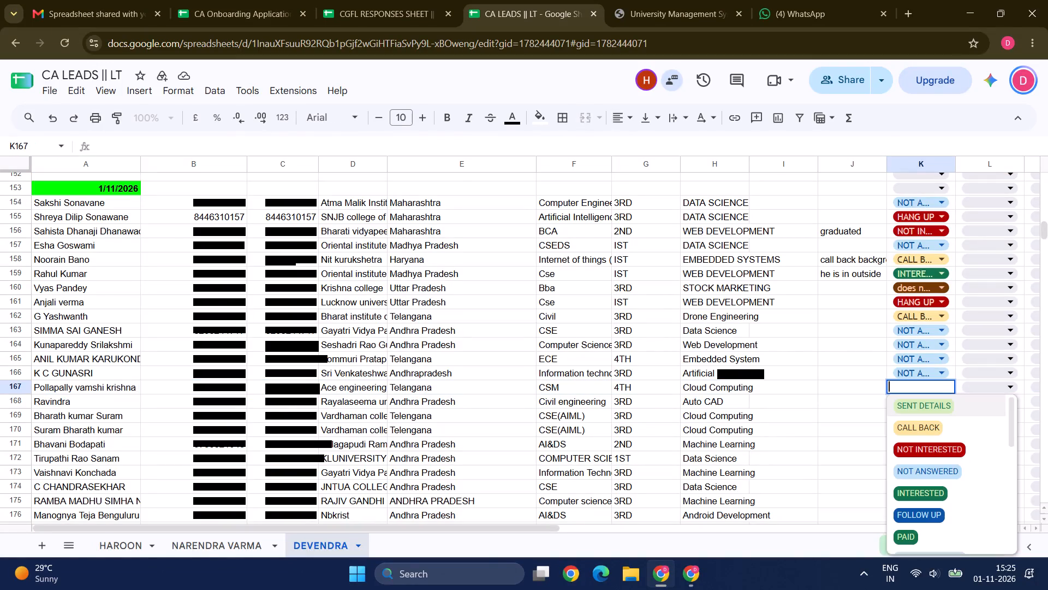
left_click(951, 471)
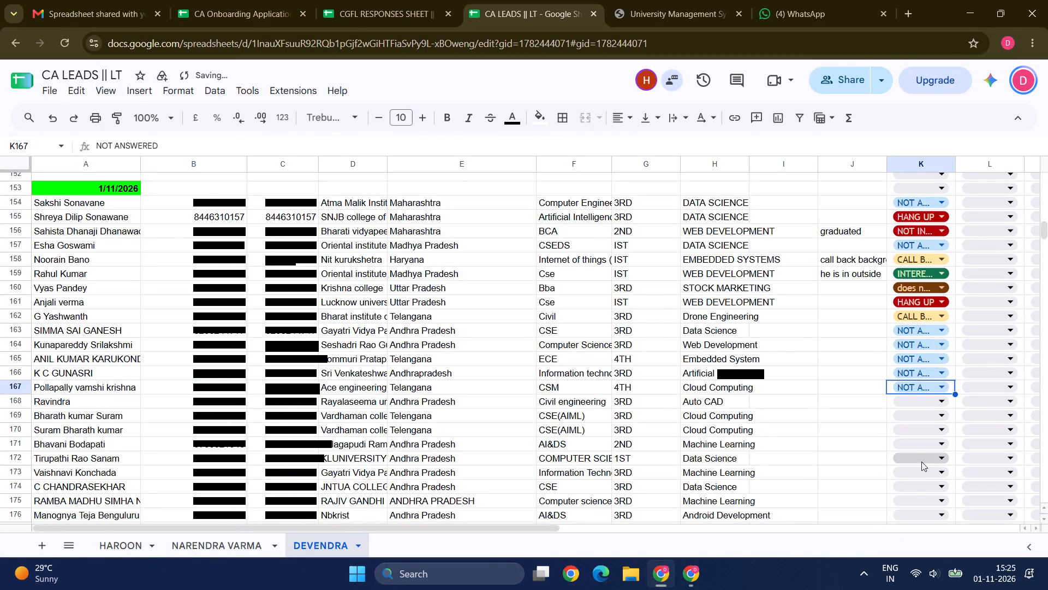
Select the whole row 168 to consult the next 1/11/2026 lead without a call status.
left_click(856, 401)
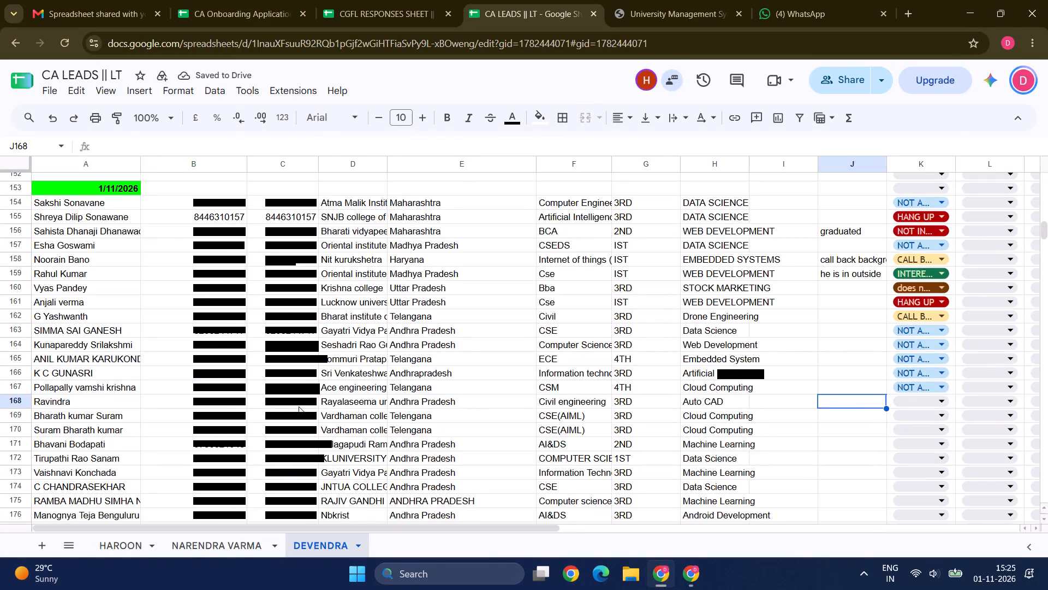
left_click(16, 405)
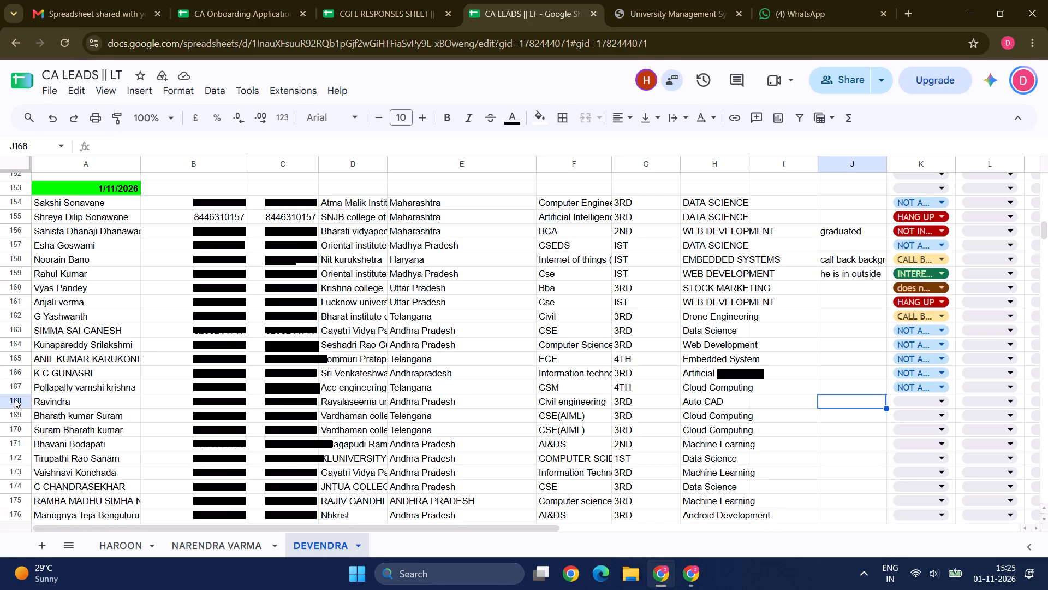
left_click(15, 399)
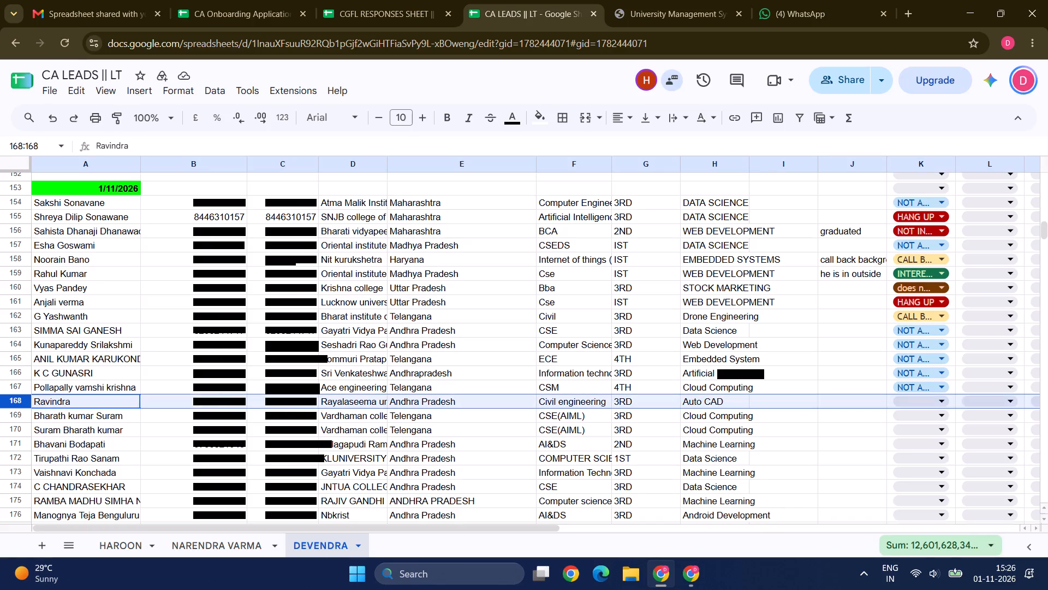
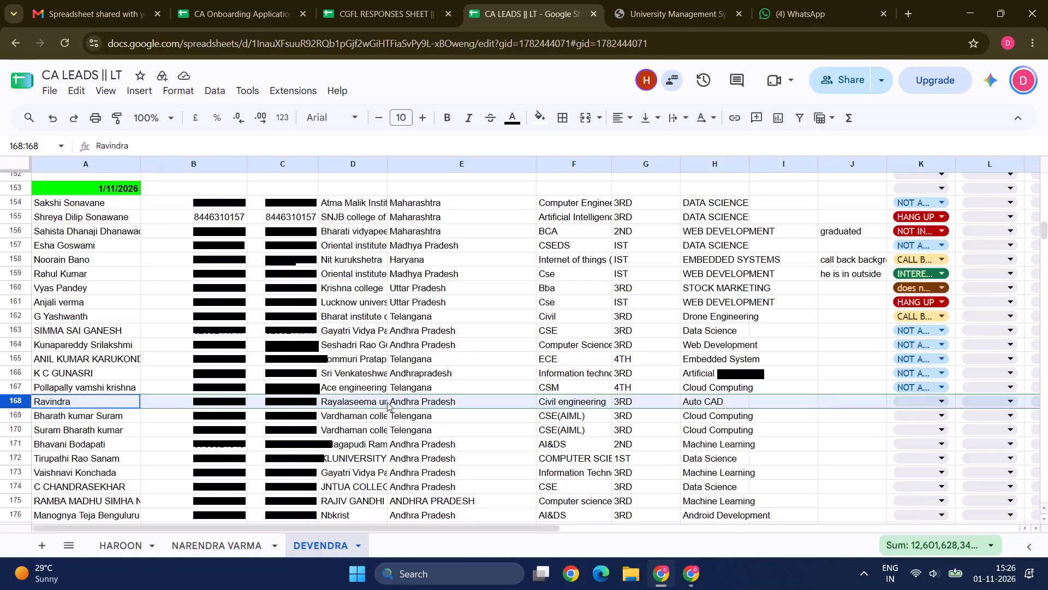
Check the full college entry in column D for the lead in row 168, keeping the whole row selected for reference.
left_click(378, 403)
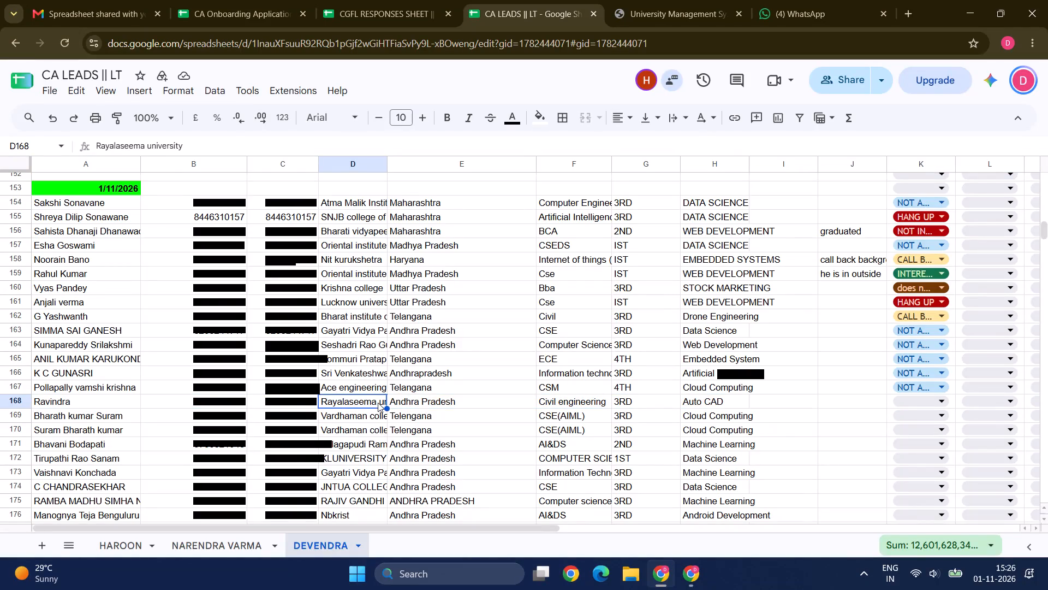
left_click(23, 402)
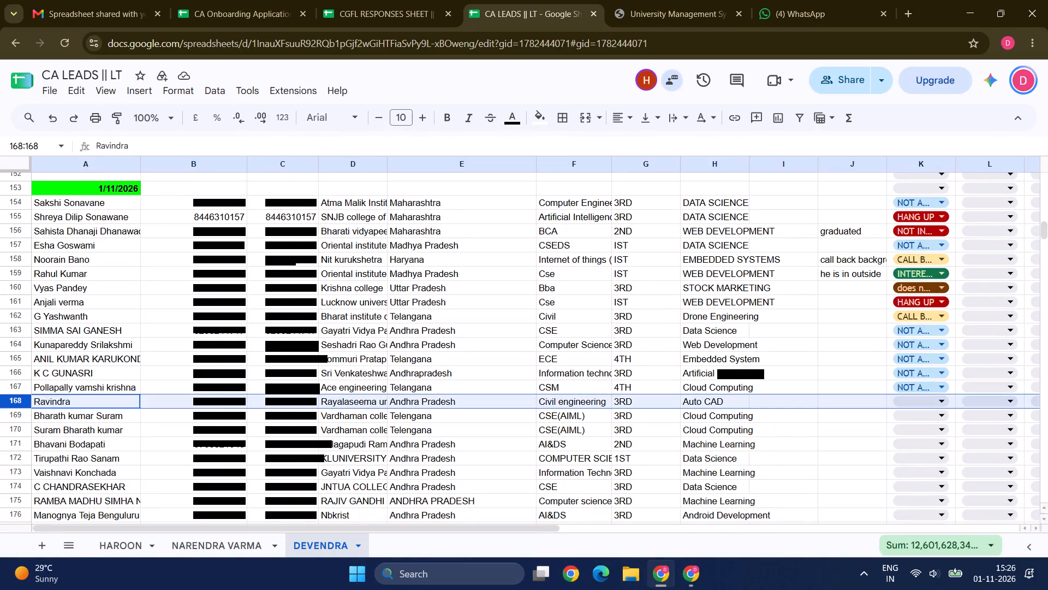
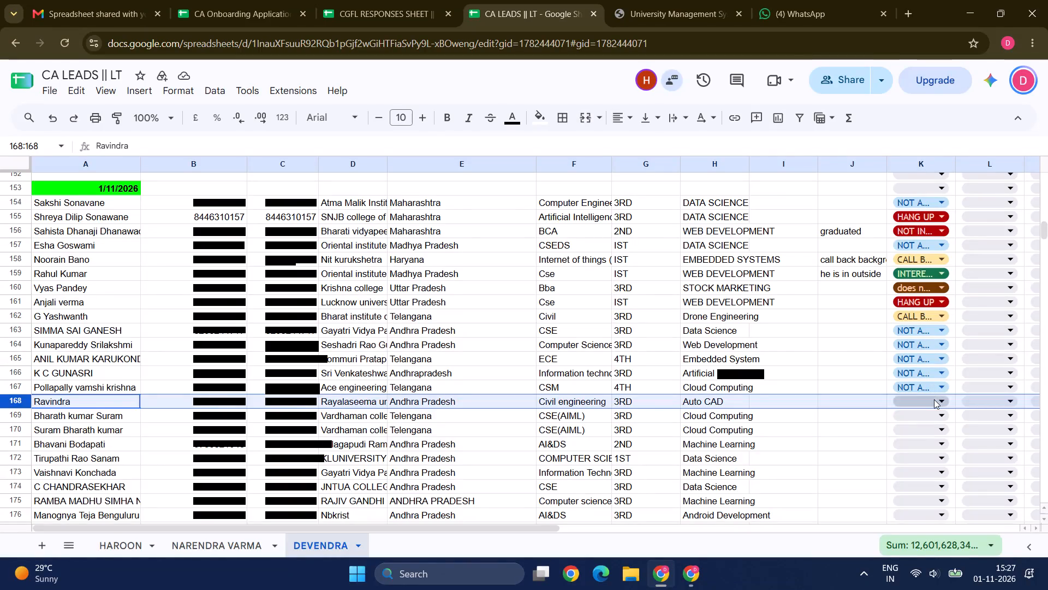
Set the call status in column K for the lead in row 168 to NOT INTERESTED.
left_click(934, 399)
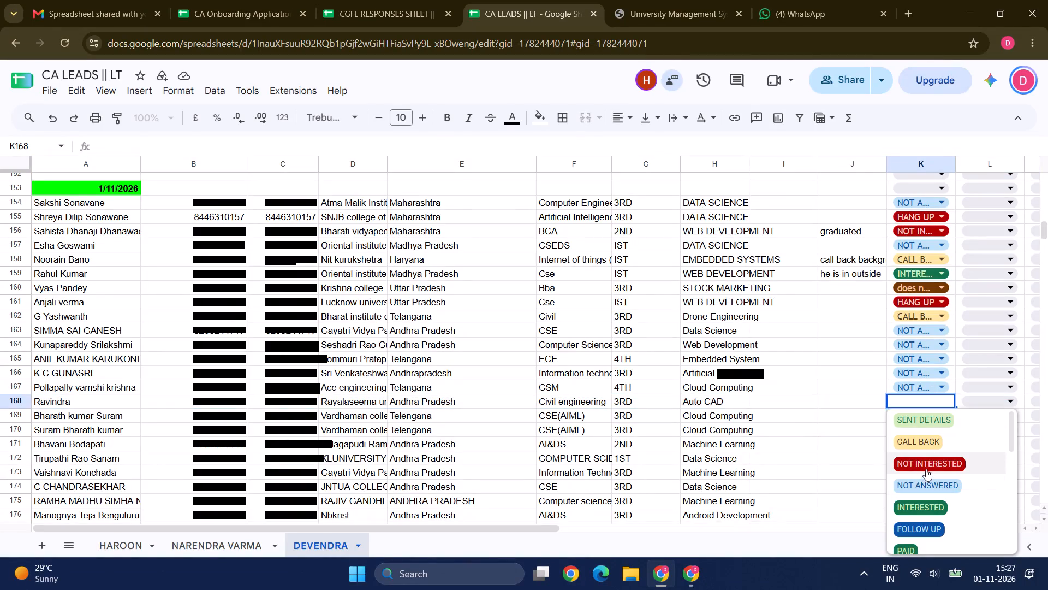
left_click(926, 469)
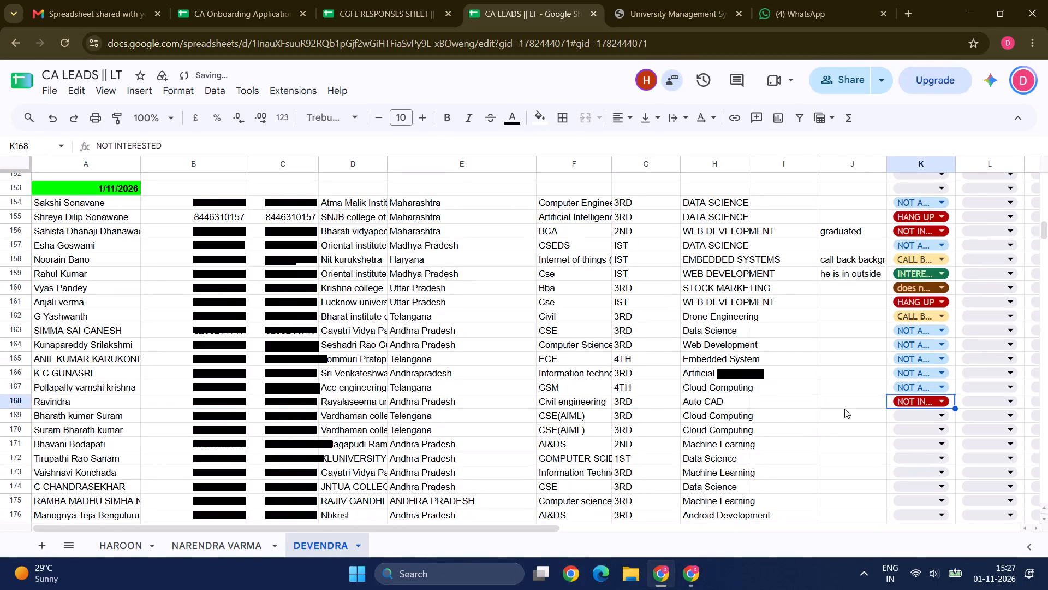
left_click(844, 408)
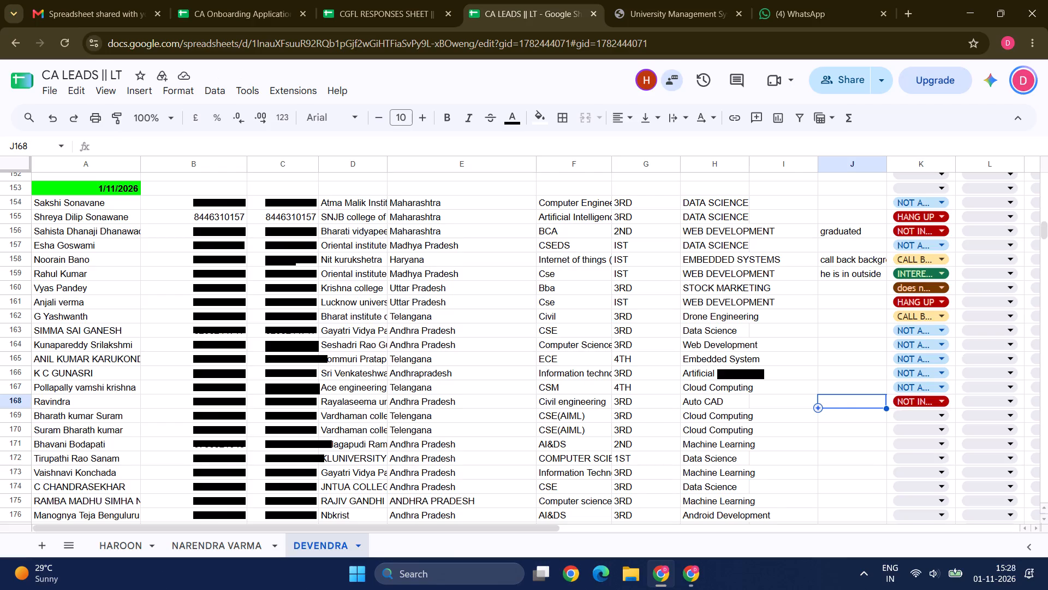
Select the whole of row 169 to work on the next 1/11/2026 lead.
left_click(729, 419)
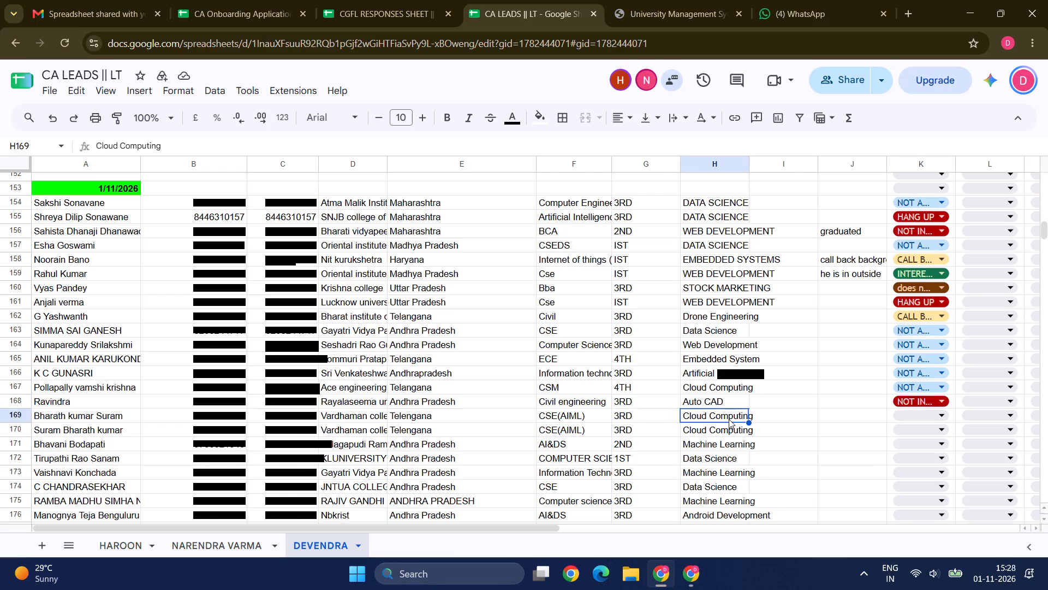
left_click(23, 412)
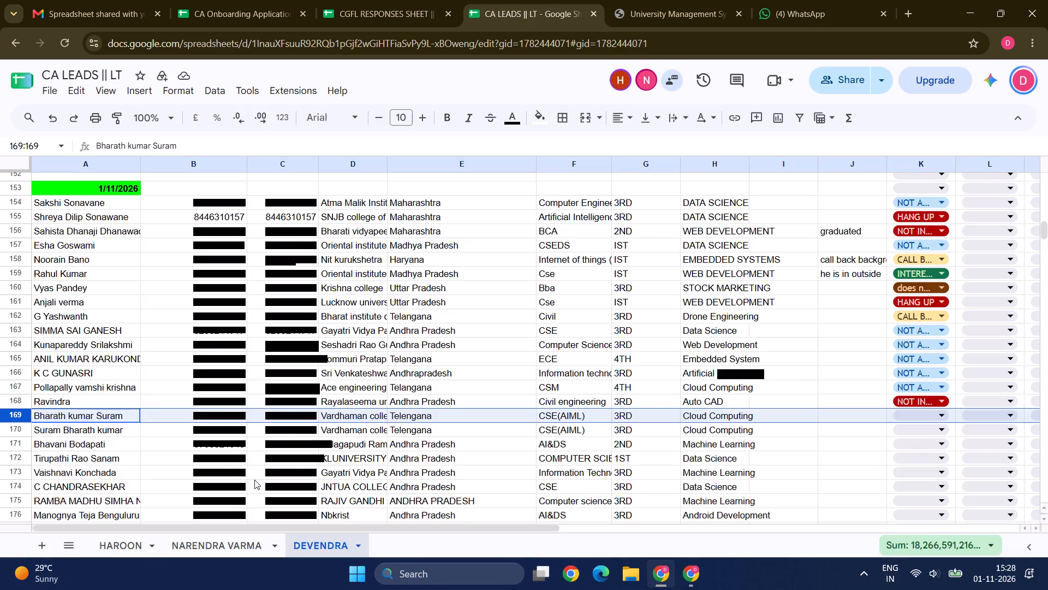
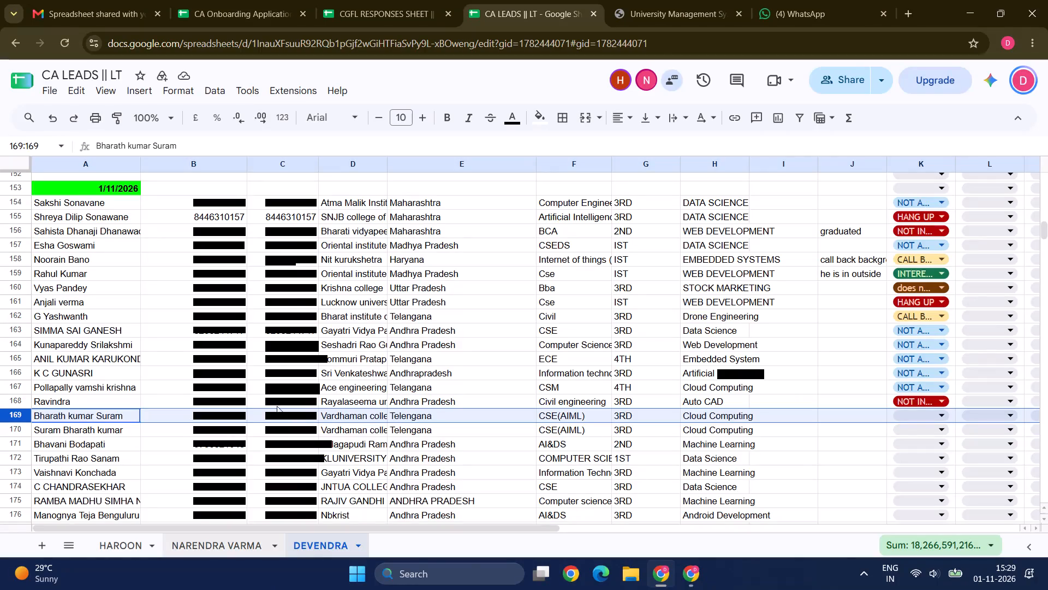
Check the full college name of the lead in row 169, keeping the whole row selected as the current lead.
left_click(329, 421)
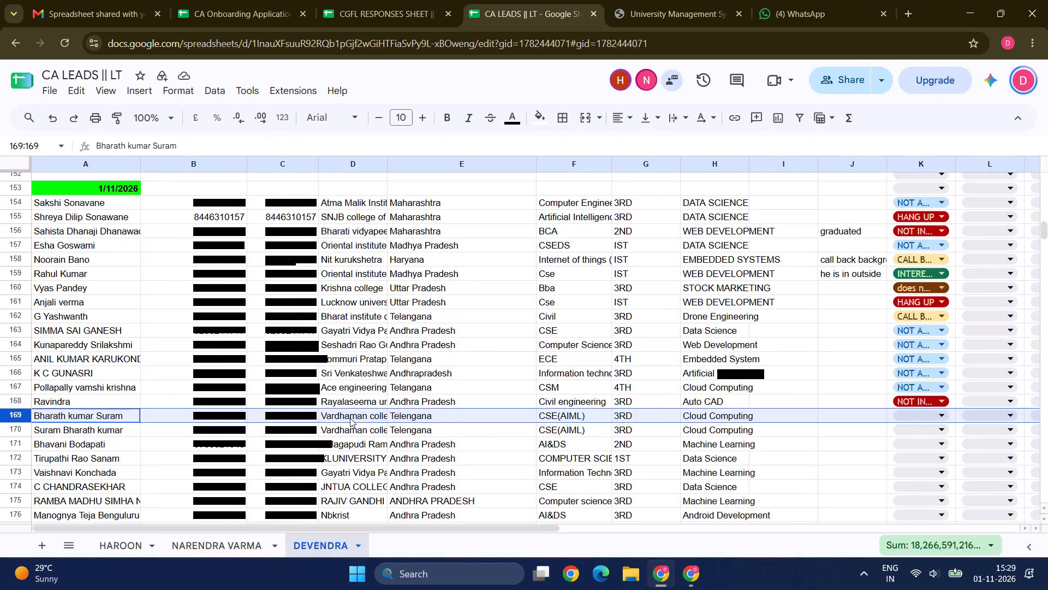
left_click(350, 417)
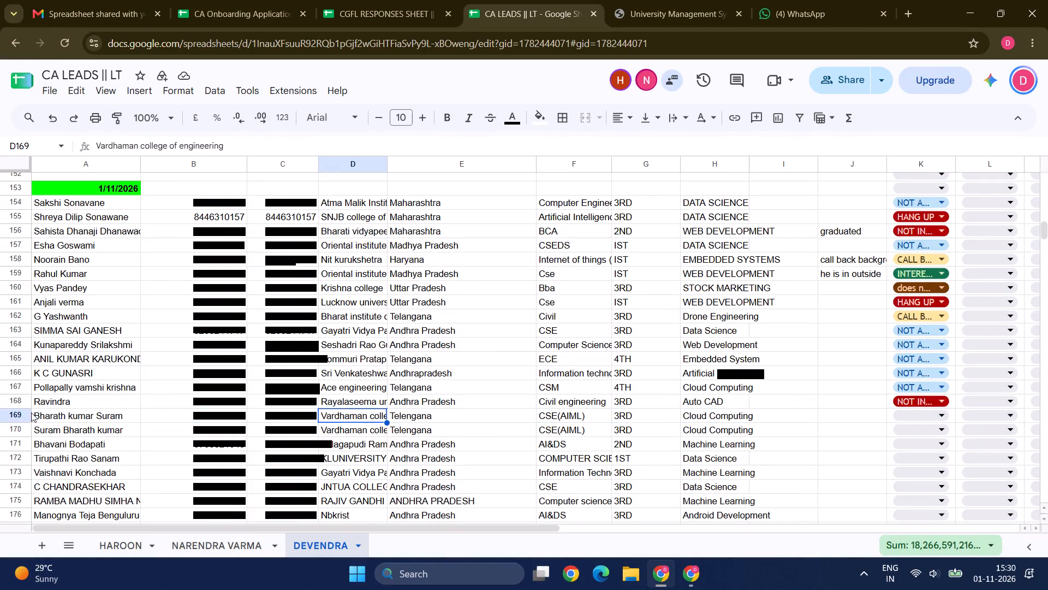
left_click(13, 415)
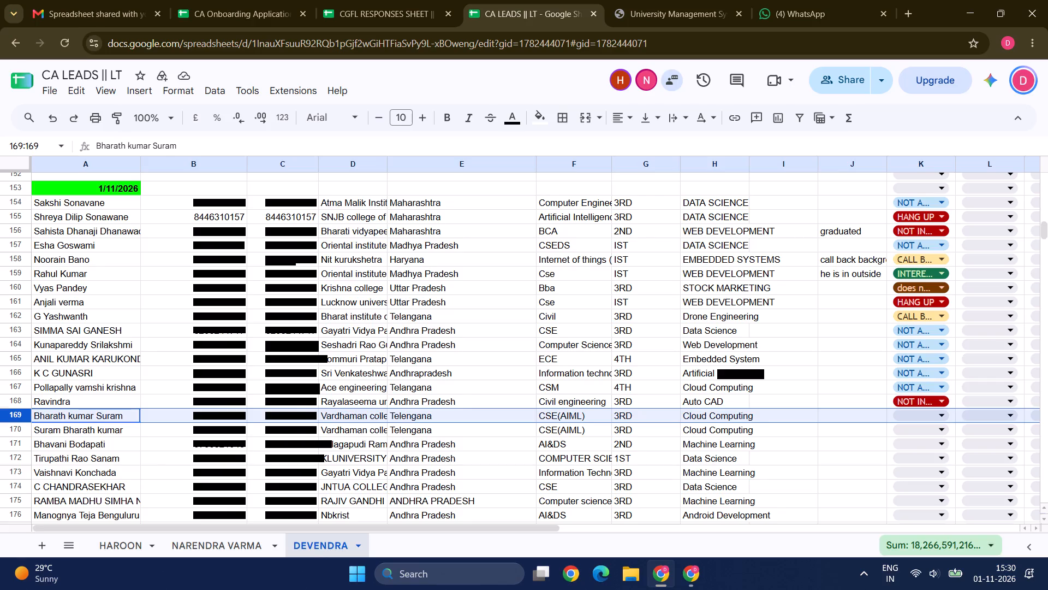
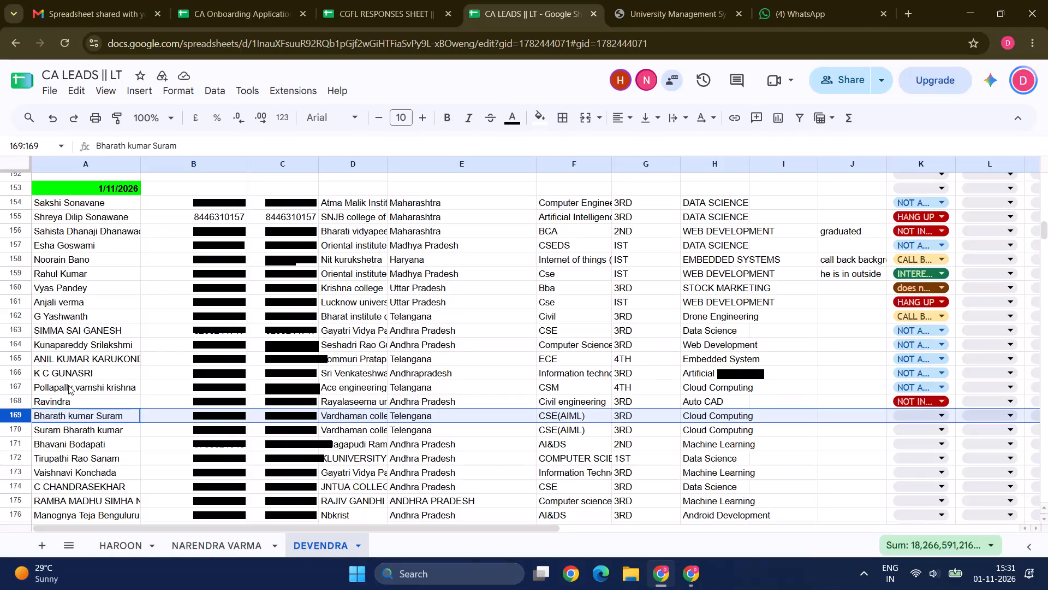
Add the remark "graduated working in a comapny" for the lead in row 169 and set its call status to NOT INTERESTED.
left_click(837, 421)
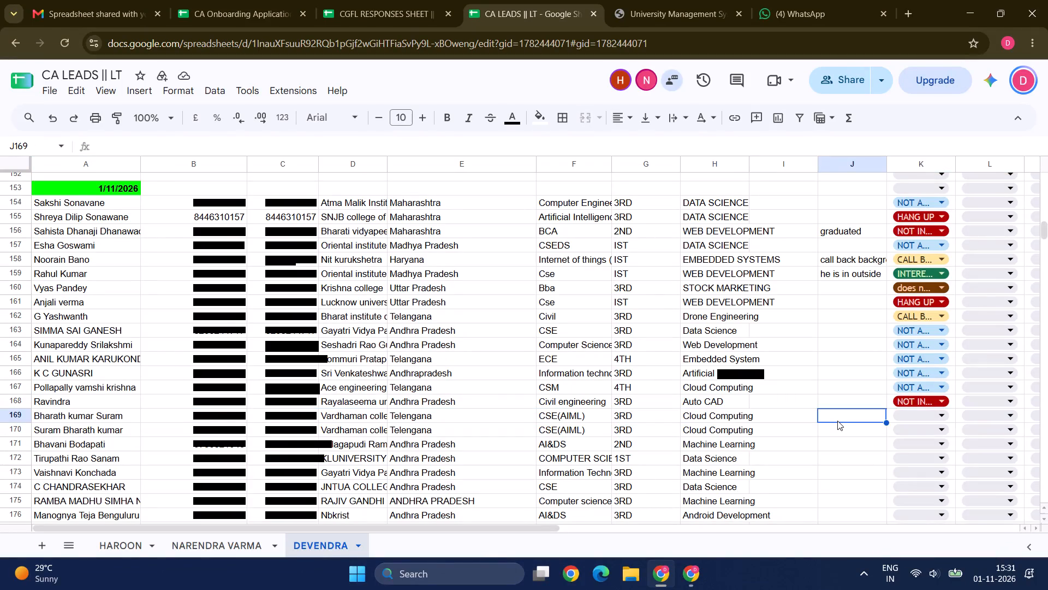
type("graduated")
key("space")
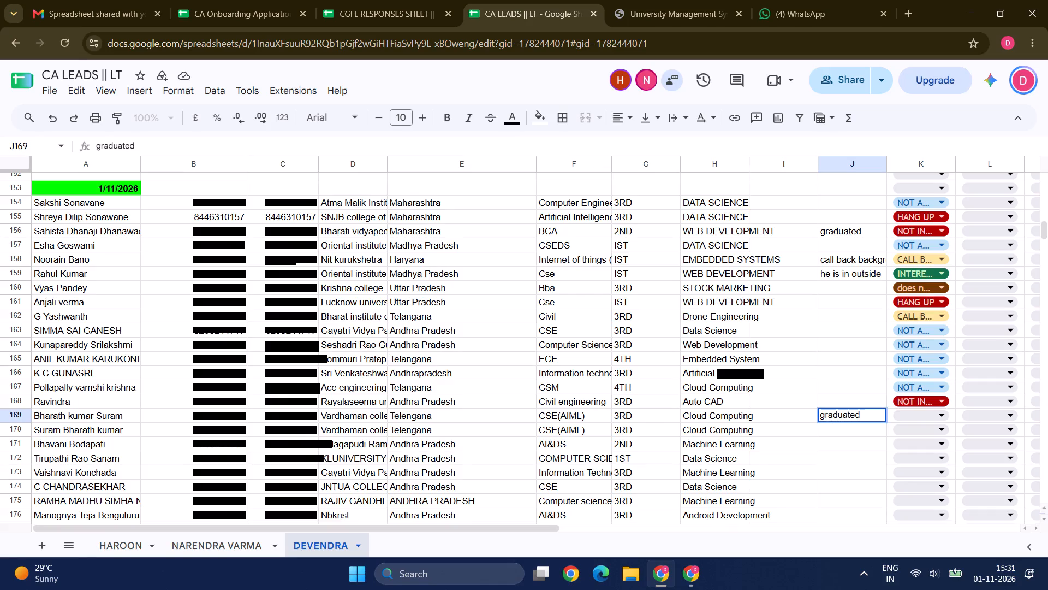
key("w")
type("orking in a comapny")
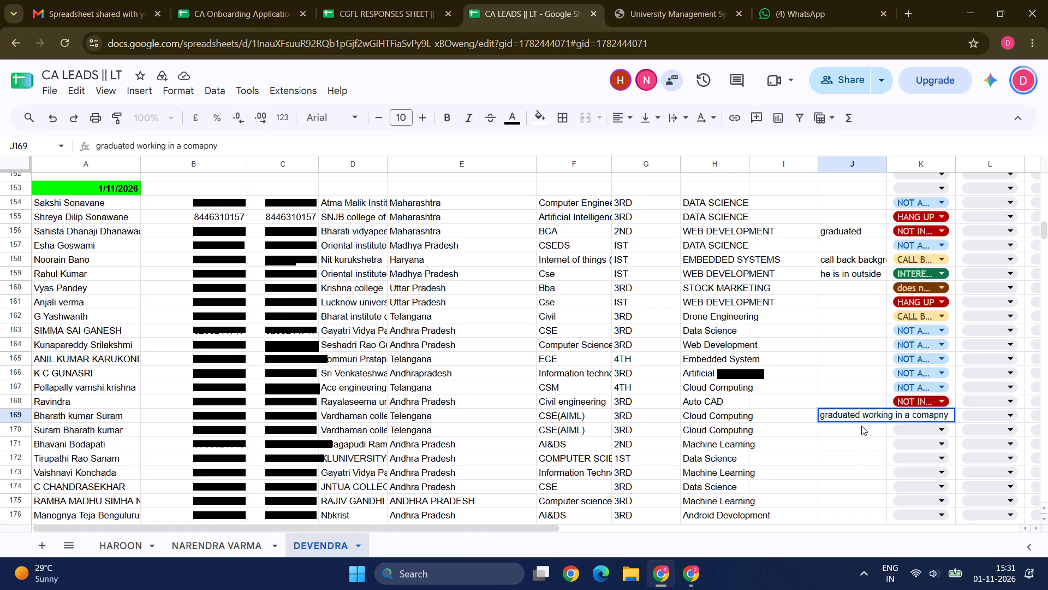
left_click(861, 426)
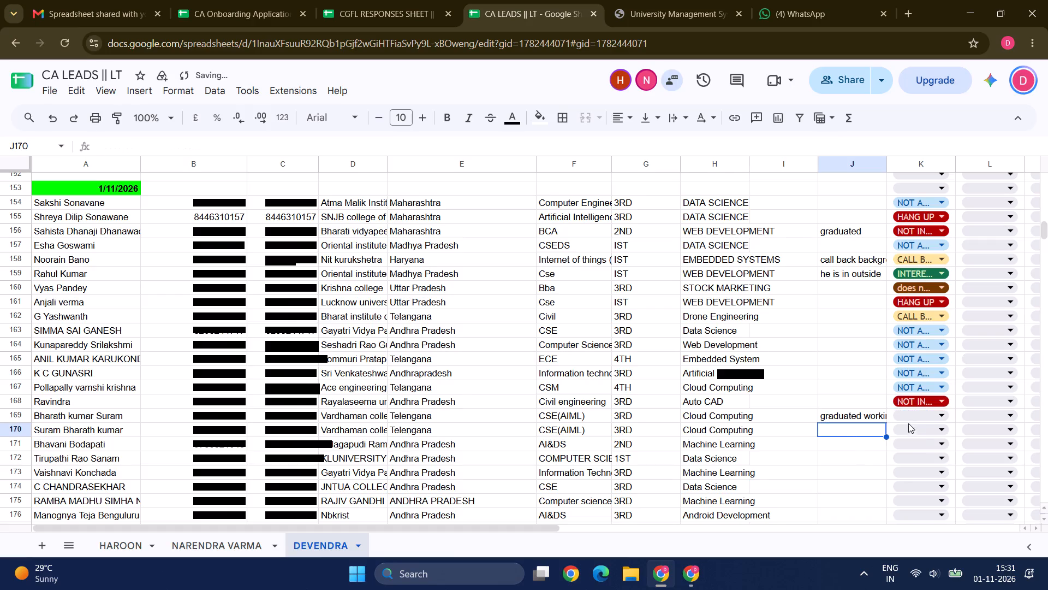
left_click(914, 419)
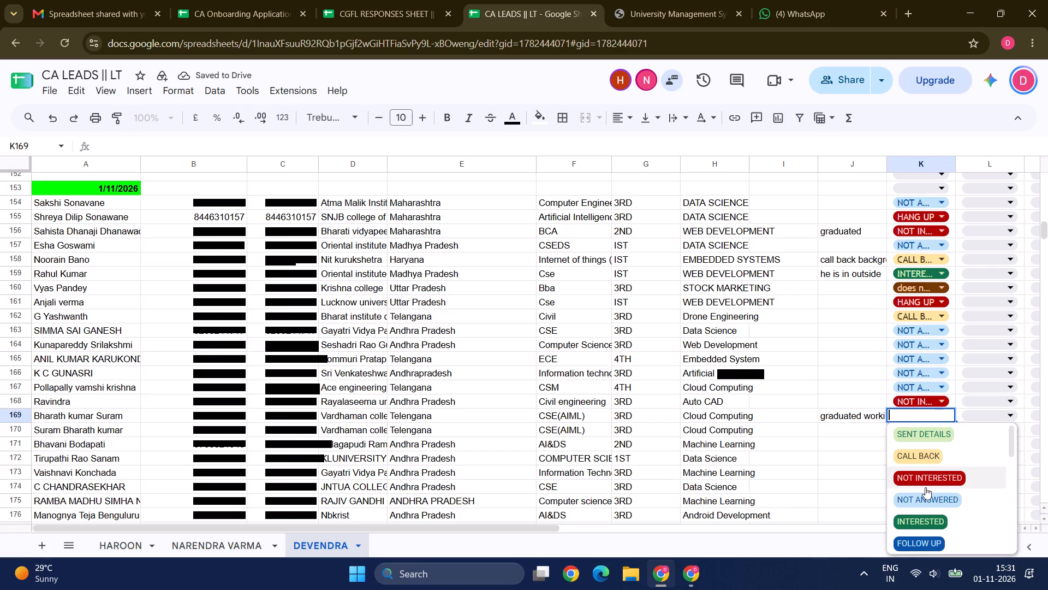
left_click(925, 487)
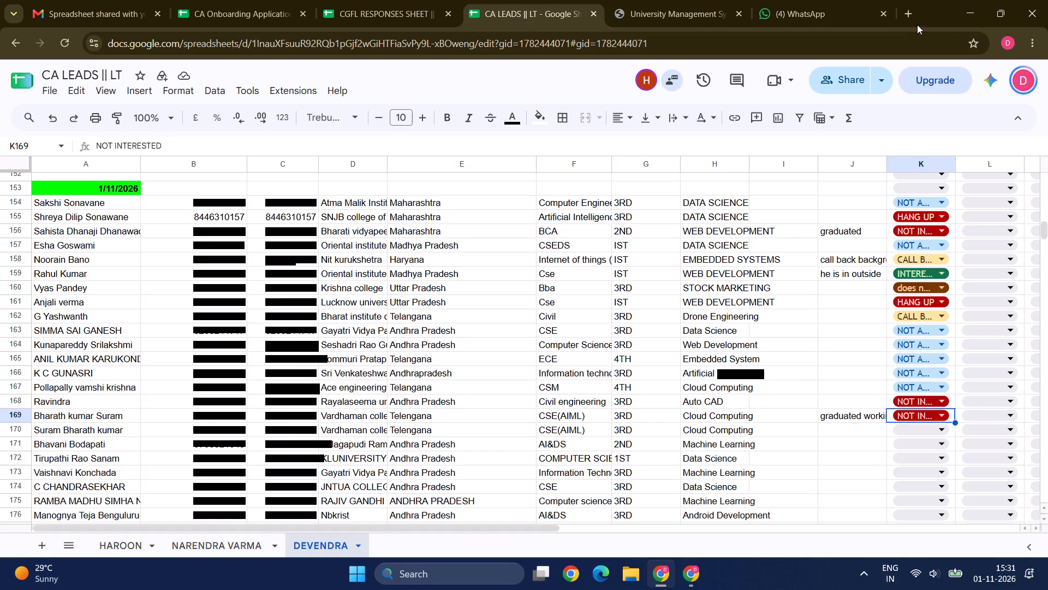
Review the CA Onboarding Application responses, examining the newest entries, their referred friends and the lead gen BD names.
left_click(218, 0)
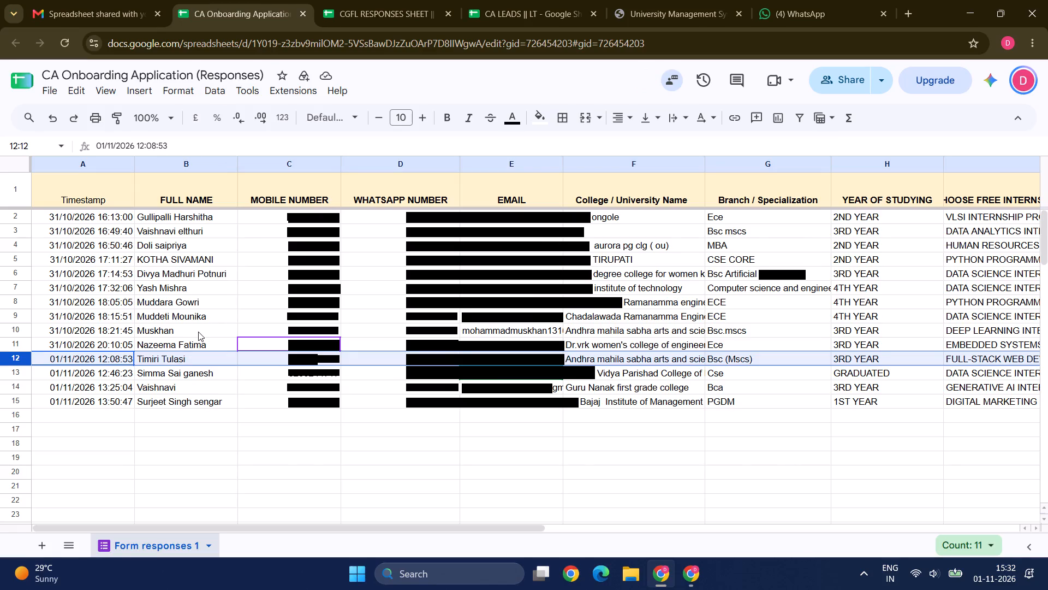
scroll(198, 332, "left", 9)
scroll(198, 332, "right", 1)
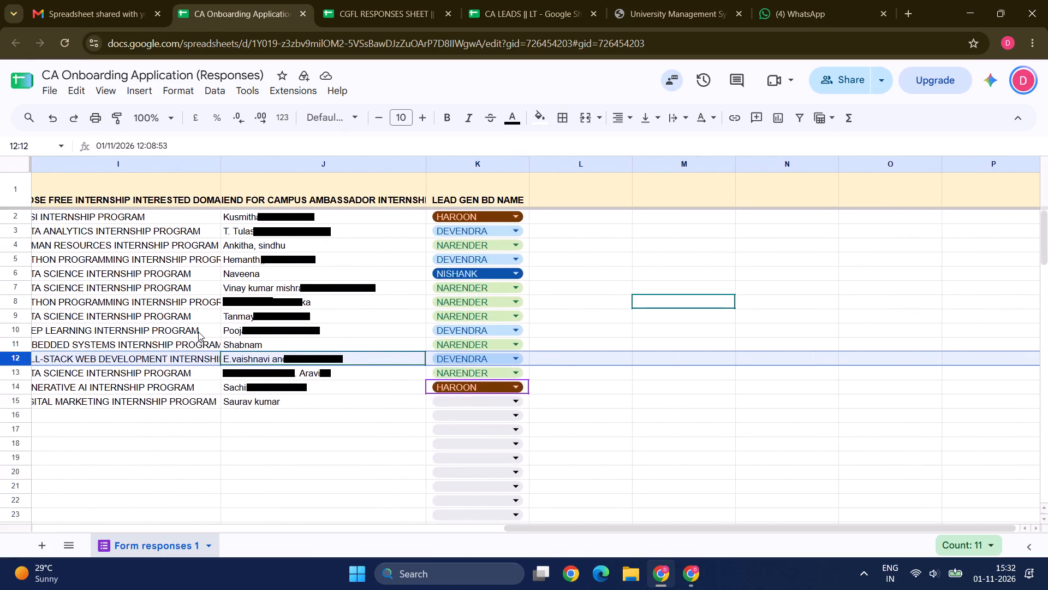
scroll(198, 332, "right", 1)
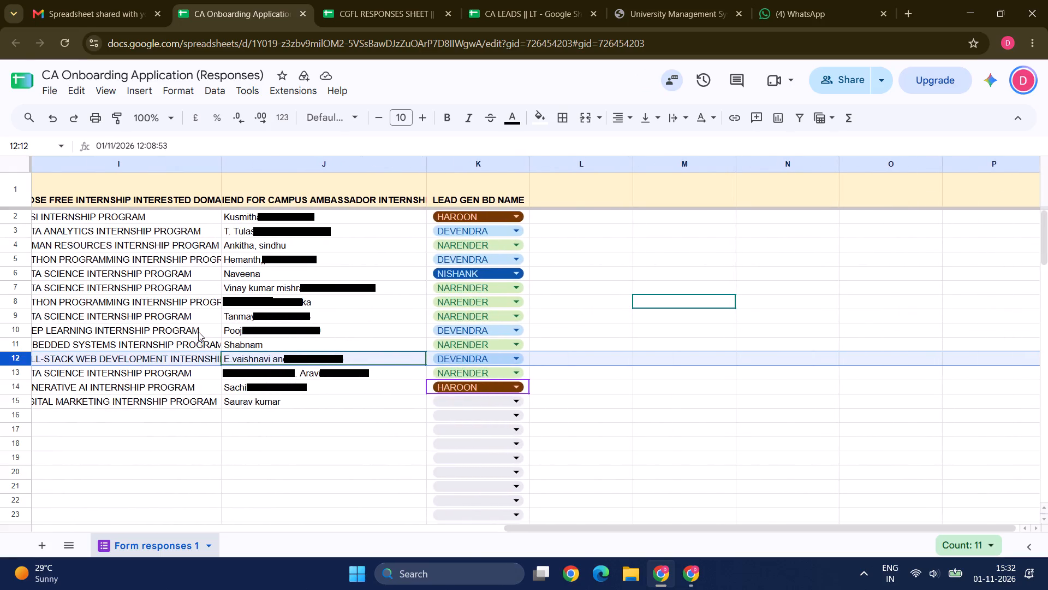
scroll(198, 332, "right", 7)
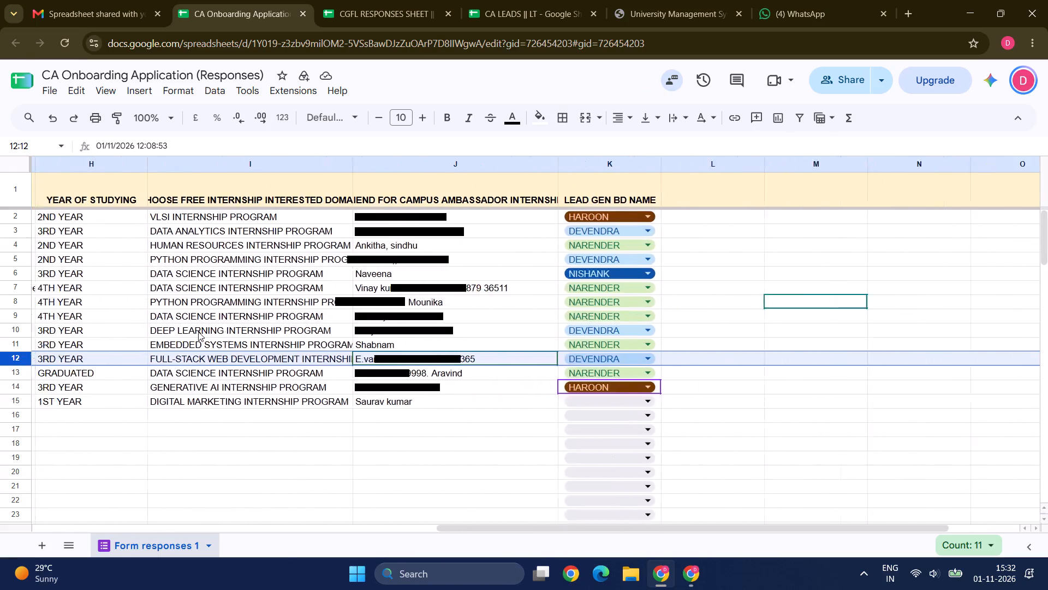
scroll(198, 332, "right", 3)
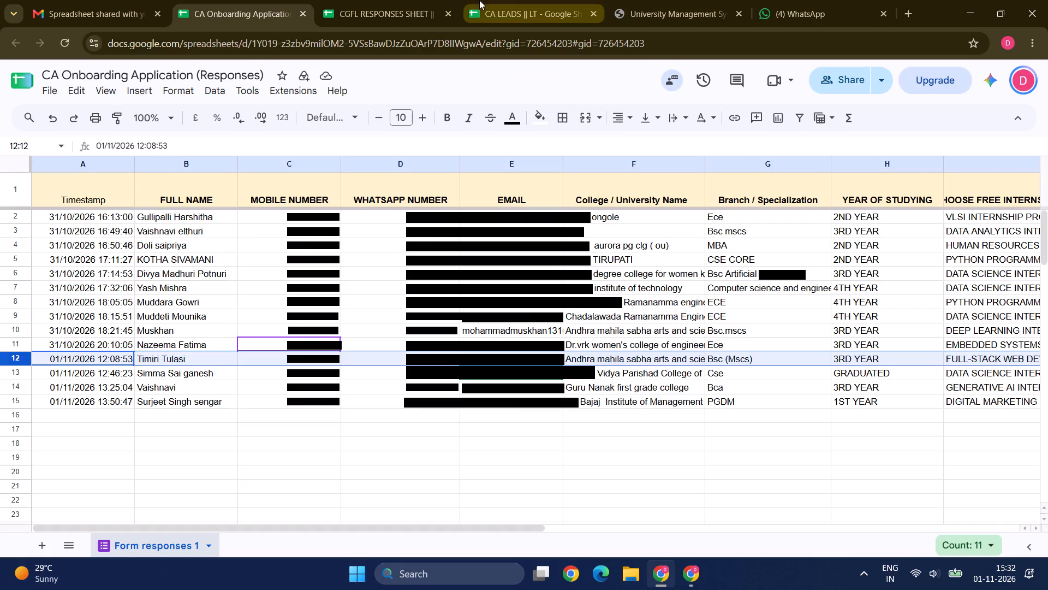
Return to the CA LEADS spreadsheet and search the DEVENDRA sheet for the first digits of a phone number, then clear and close the search.
left_click(508, 1)
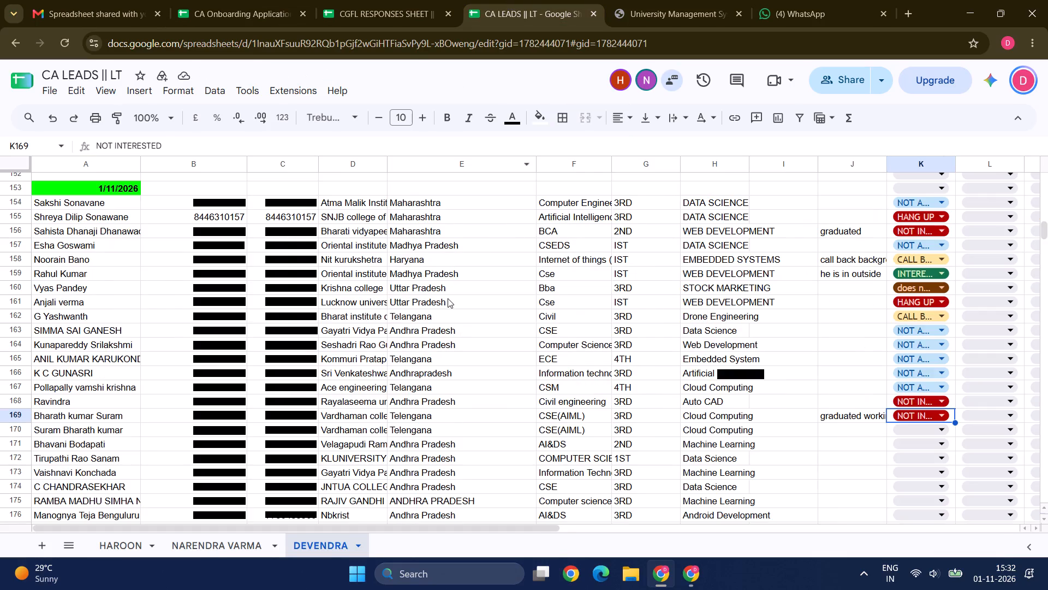
key("ctrl+f")
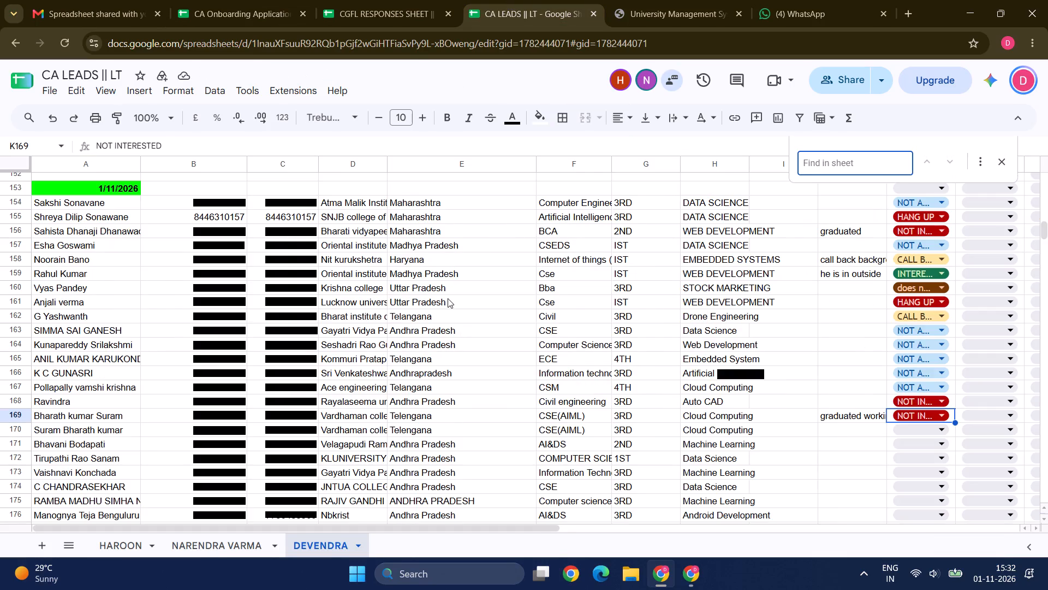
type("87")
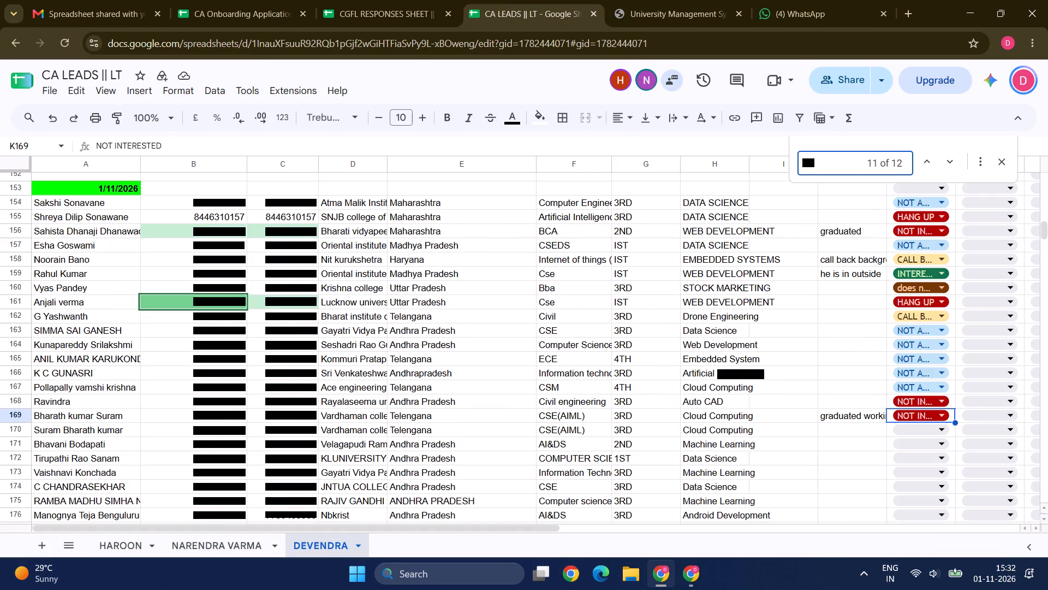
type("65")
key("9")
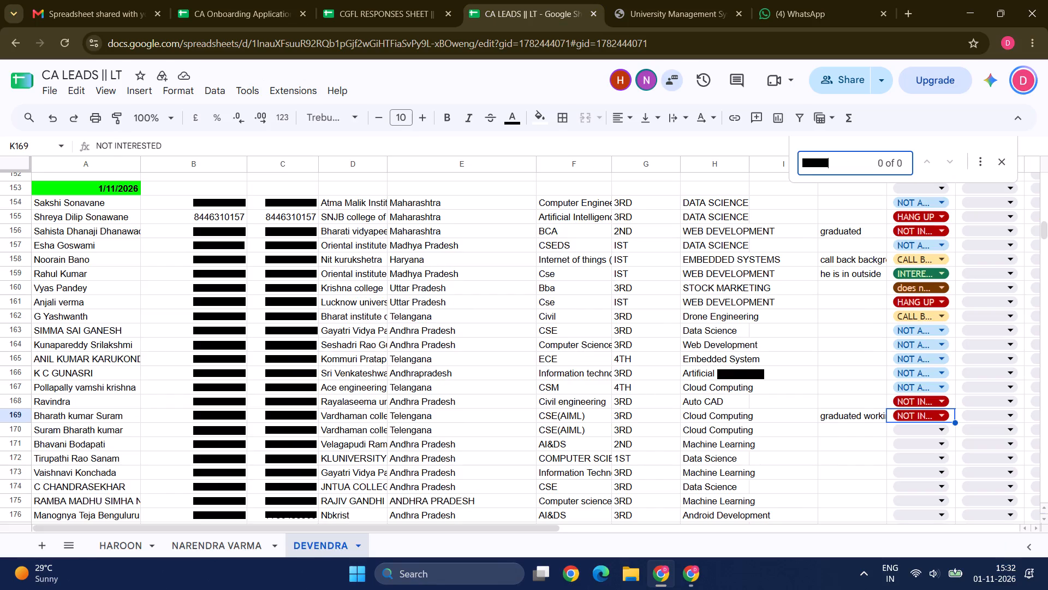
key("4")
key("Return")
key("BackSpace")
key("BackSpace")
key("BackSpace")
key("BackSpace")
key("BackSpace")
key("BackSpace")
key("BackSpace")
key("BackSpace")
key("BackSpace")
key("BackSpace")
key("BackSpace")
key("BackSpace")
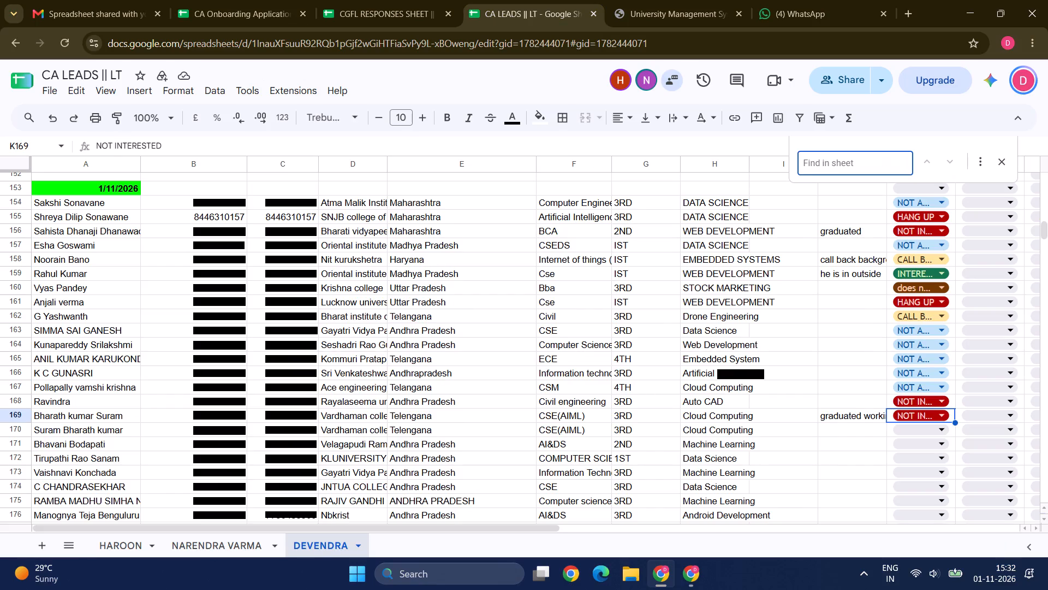
left_click(994, 166)
left_click(1004, 157)
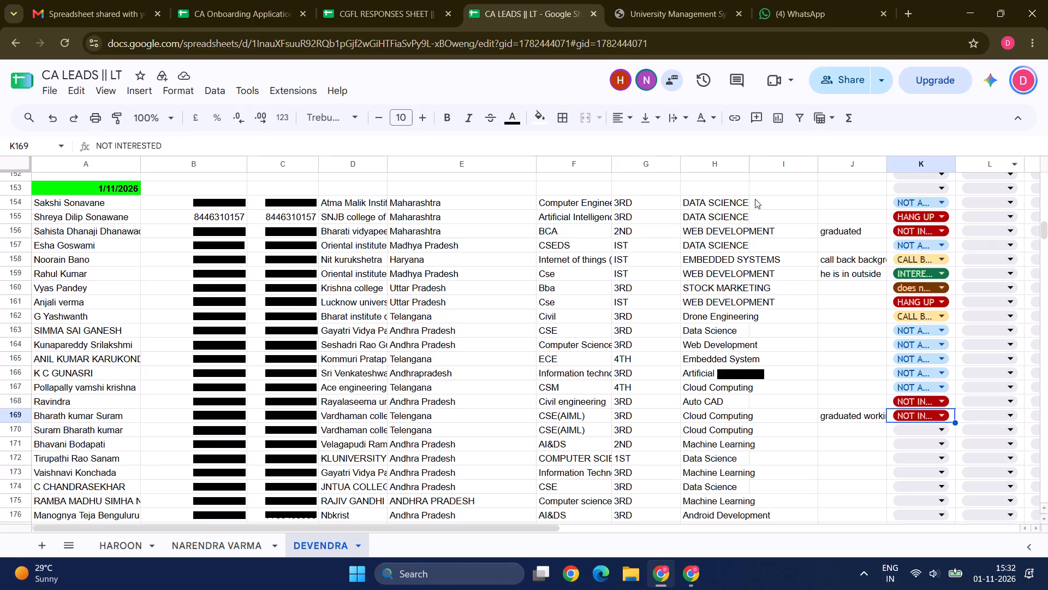
Pass over the lead in row 170 without recording anything and select the whole of row 171 as the current lead.
scroll(742, 212, "down", 1)
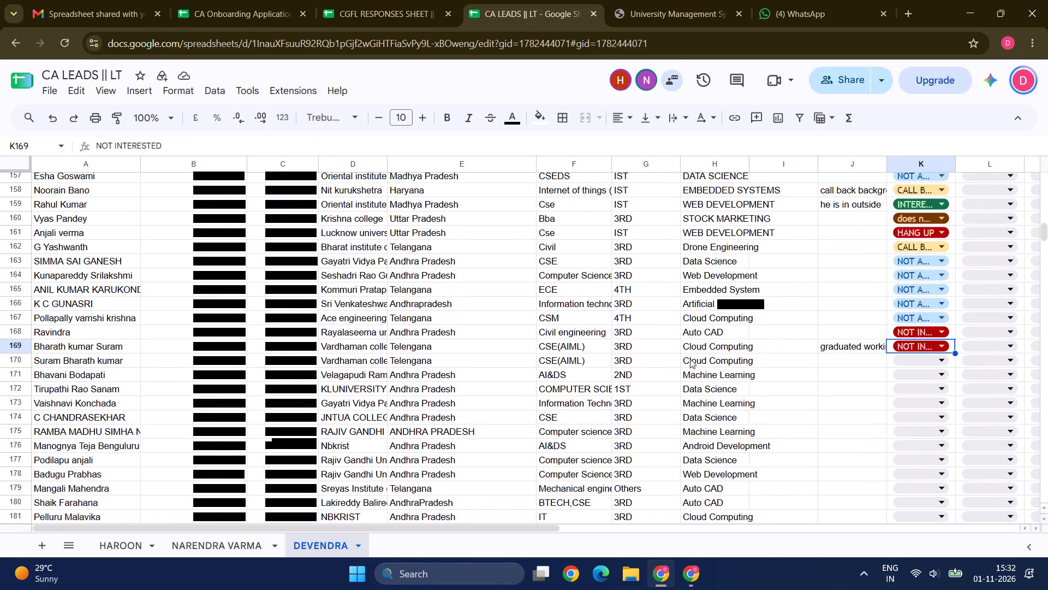
left_click(727, 363)
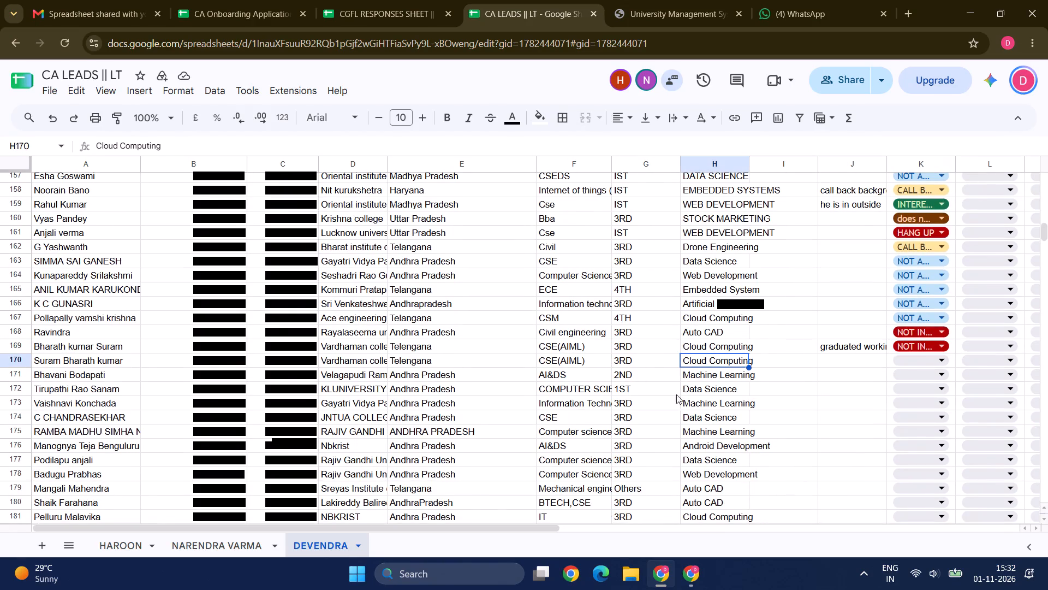
left_click(827, 361)
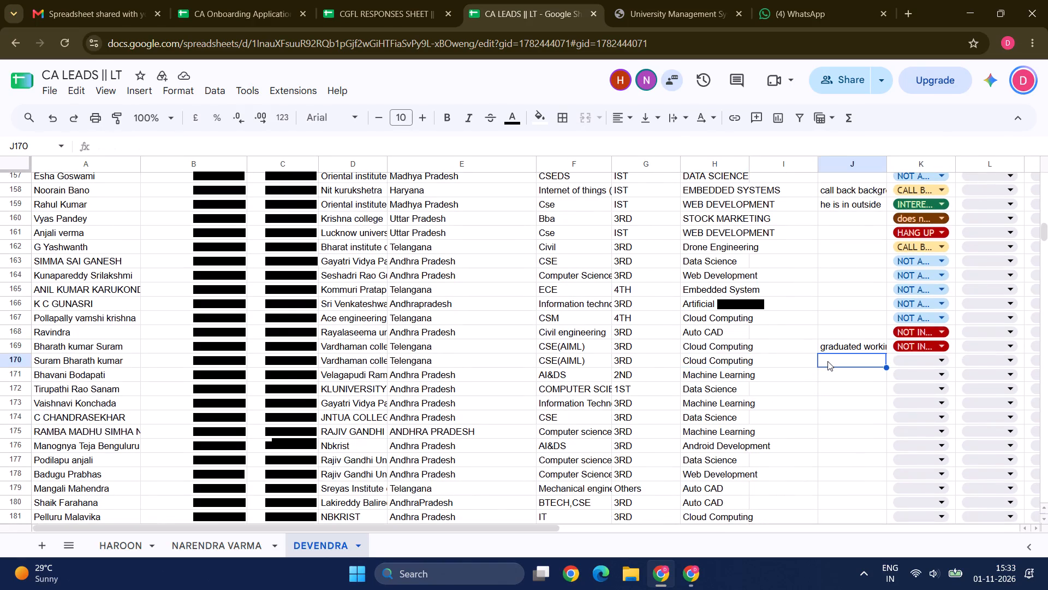
scroll(542, 350, "right", 1)
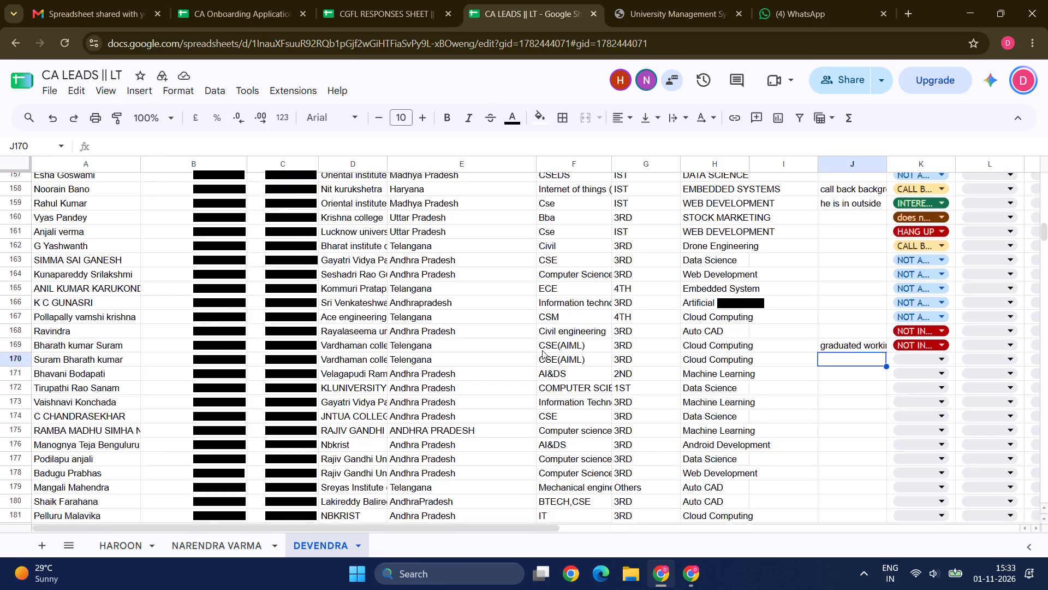
left_click(789, 371)
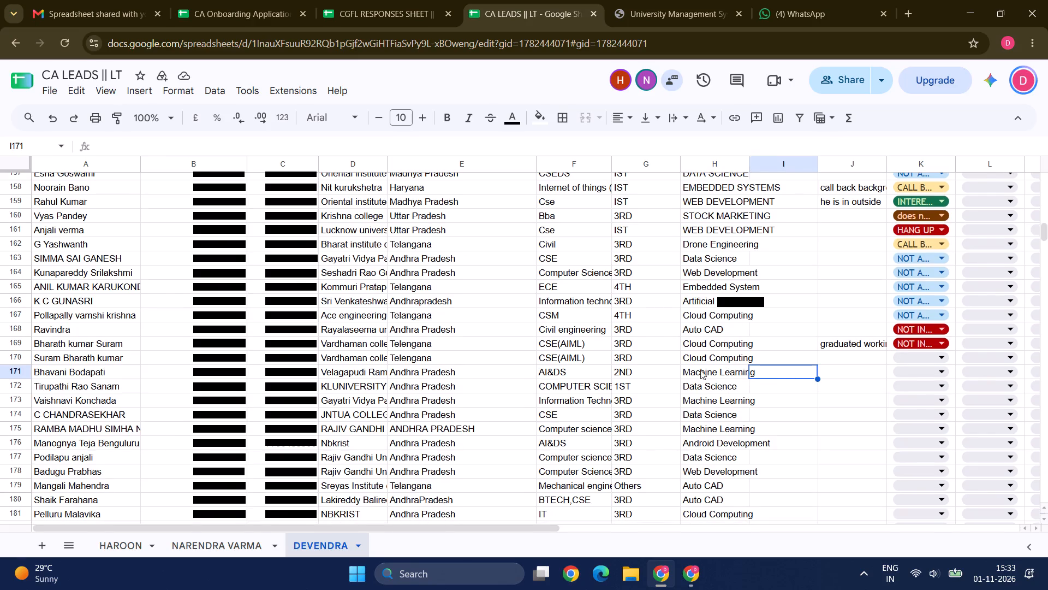
left_click(15, 371)
scroll(136, 386, "right", 2)
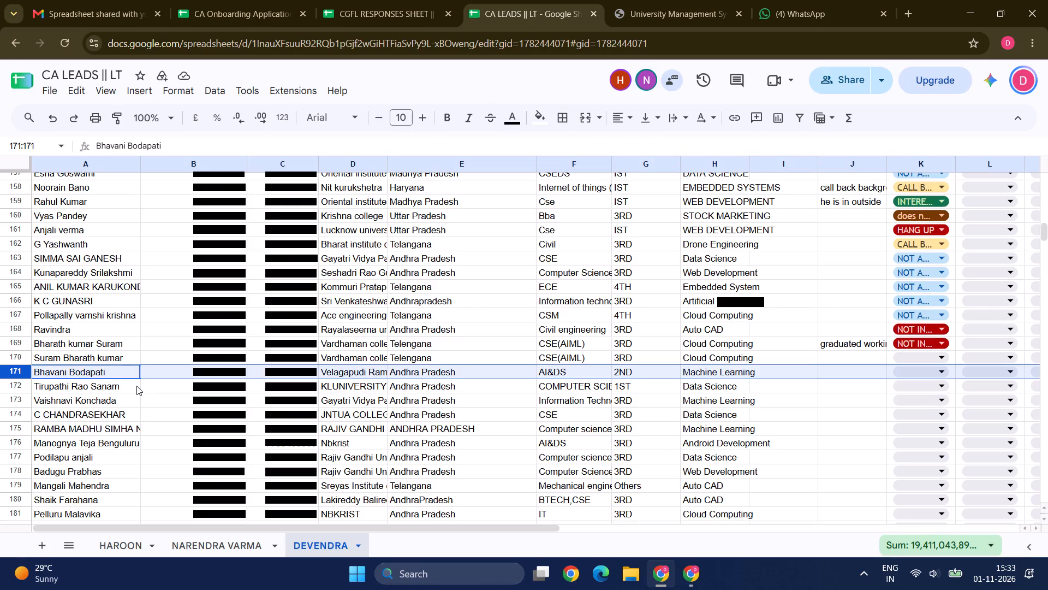
scroll(136, 386, "up", 1)
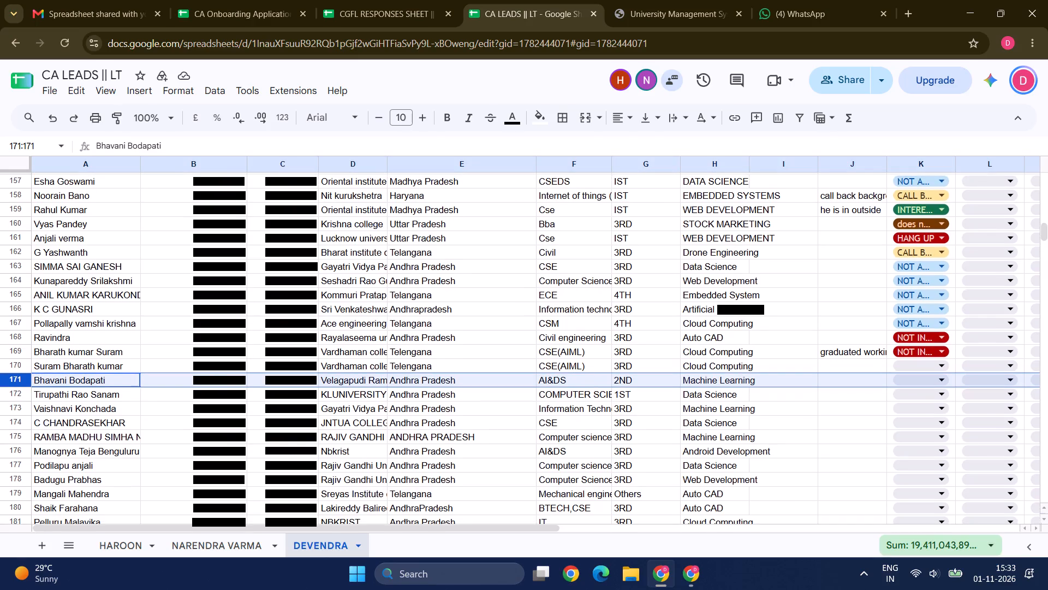
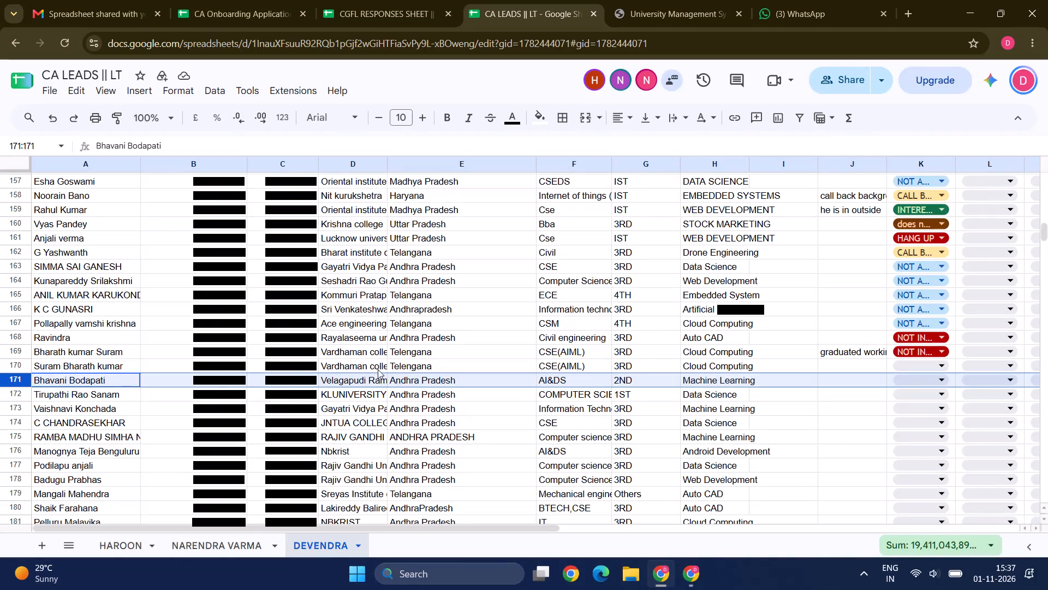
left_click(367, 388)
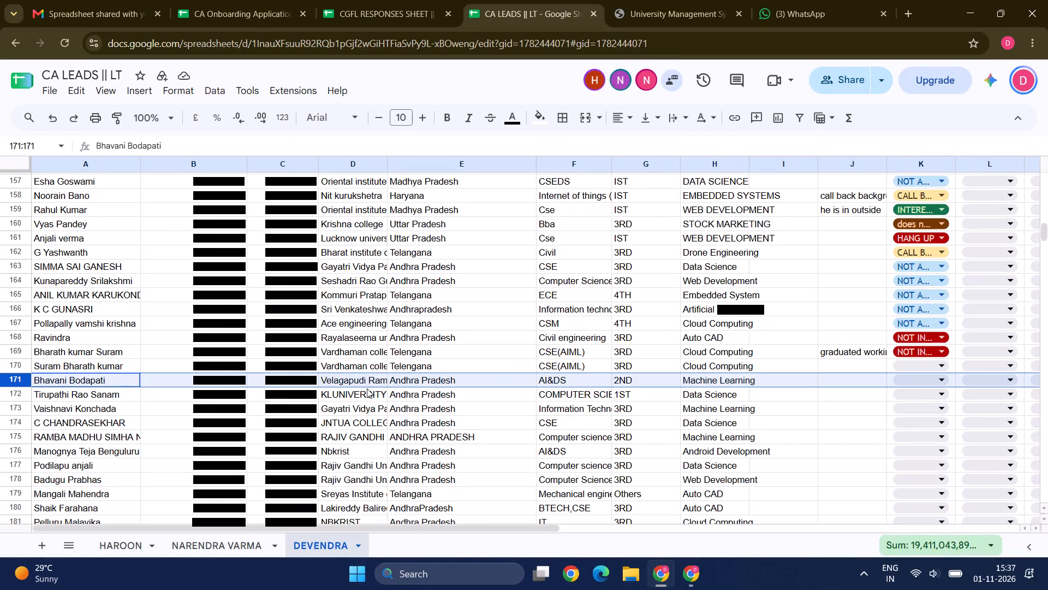
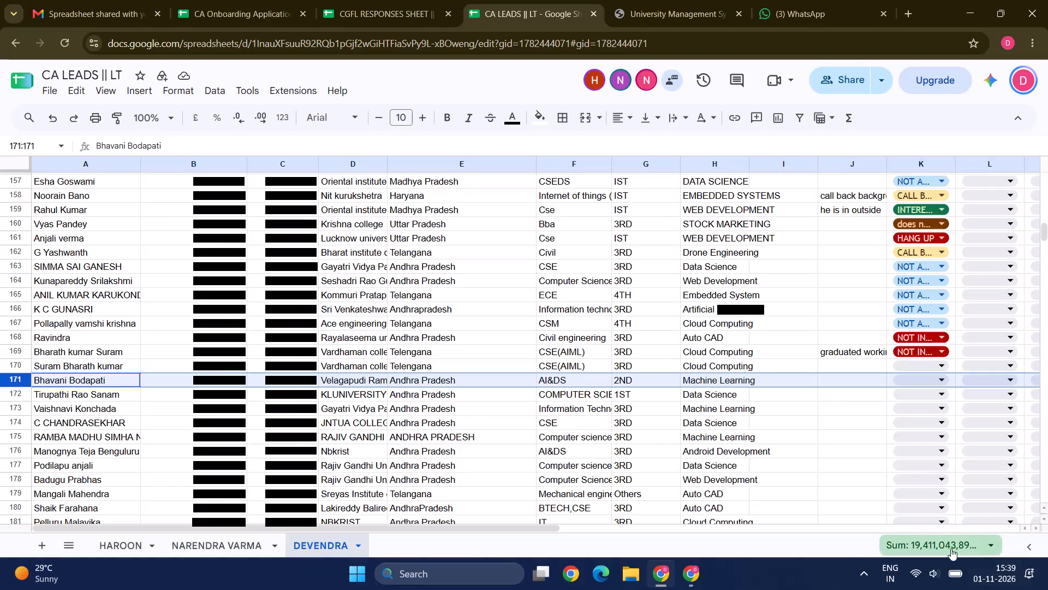
Switch to the Windows system settings and turn on the laptop's mobile hotspot.
left_click(919, 571)
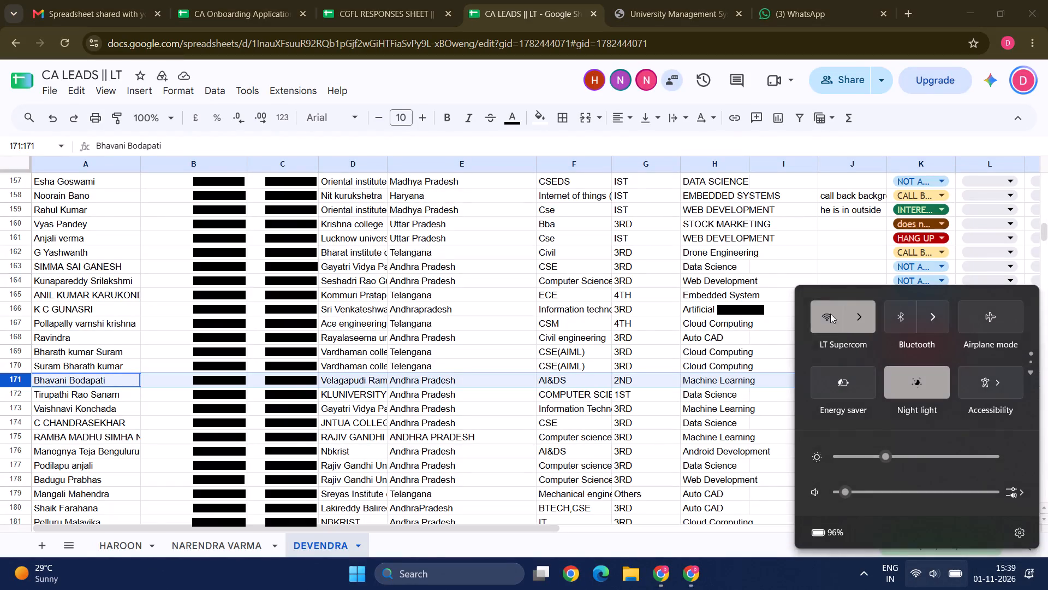
left_click(1023, 530)
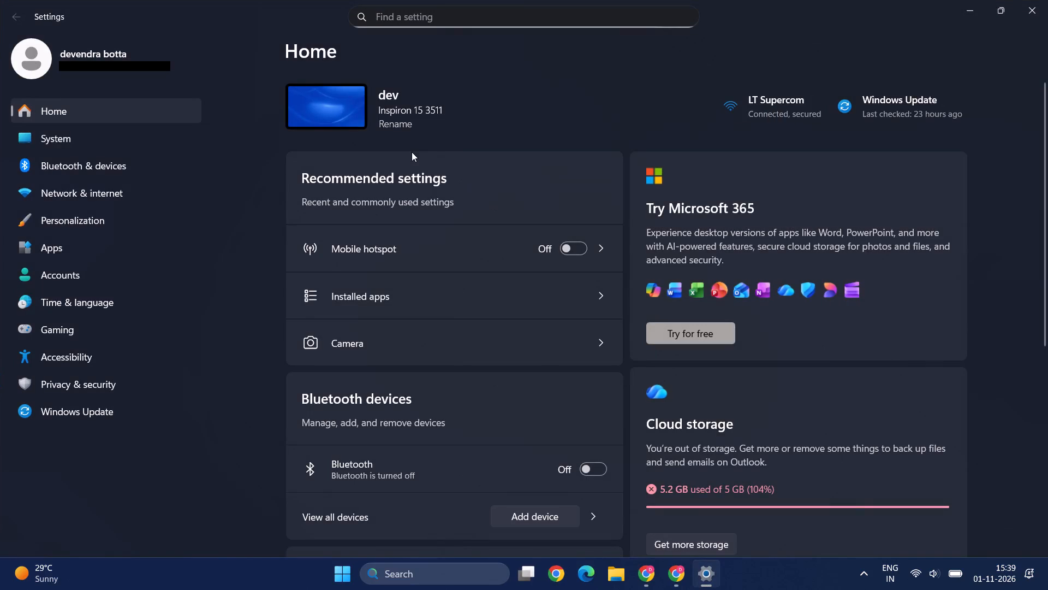
left_click(581, 249)
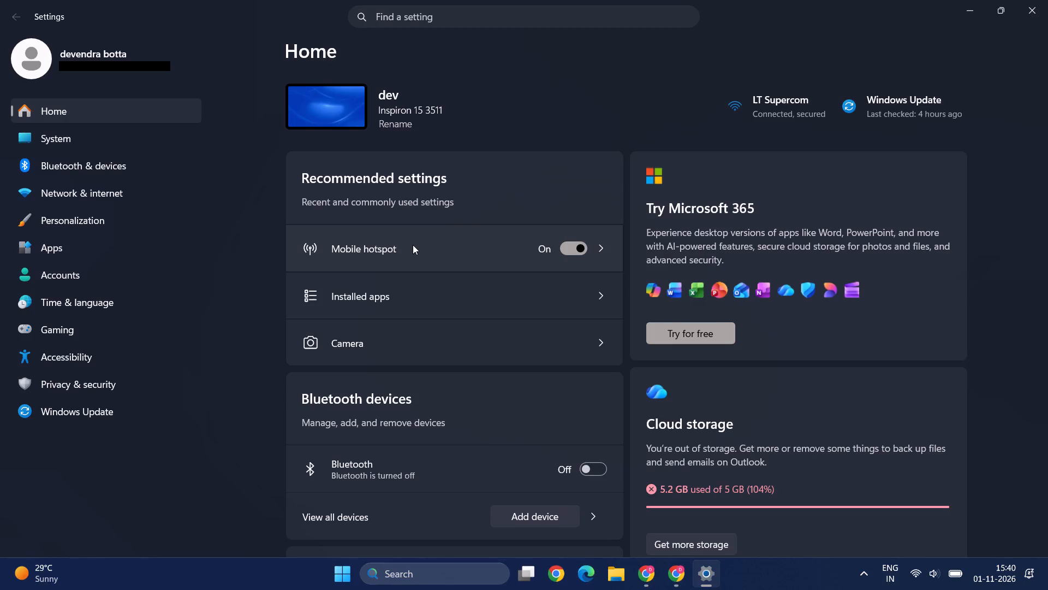
Open the mobile hotspot's detail page to view its network properties and connection options.
scroll(413, 245, "down", 4)
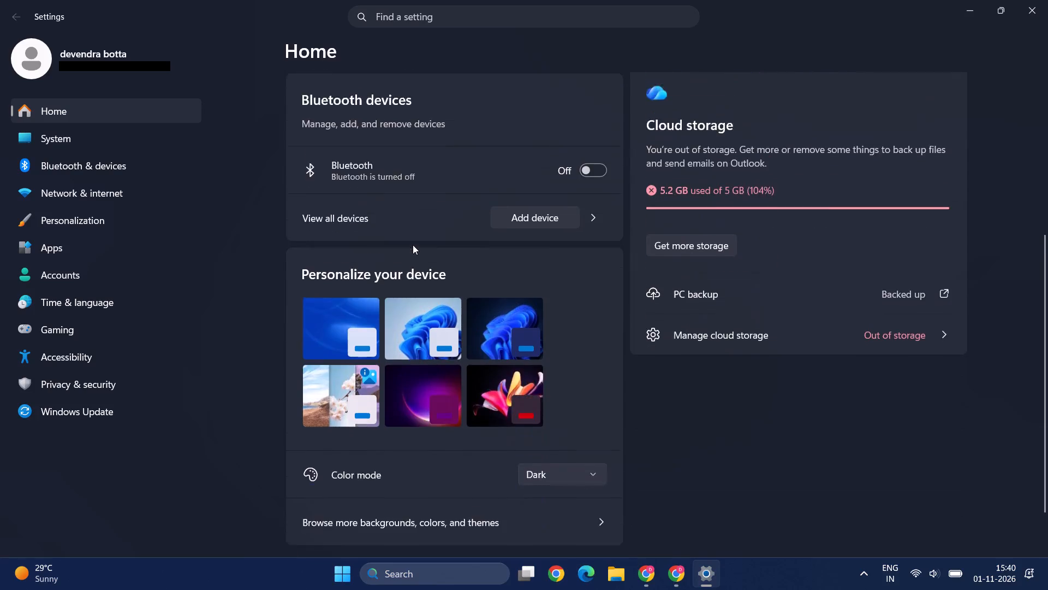
scroll(413, 245, "down", 2)
scroll(413, 245, "up", 4)
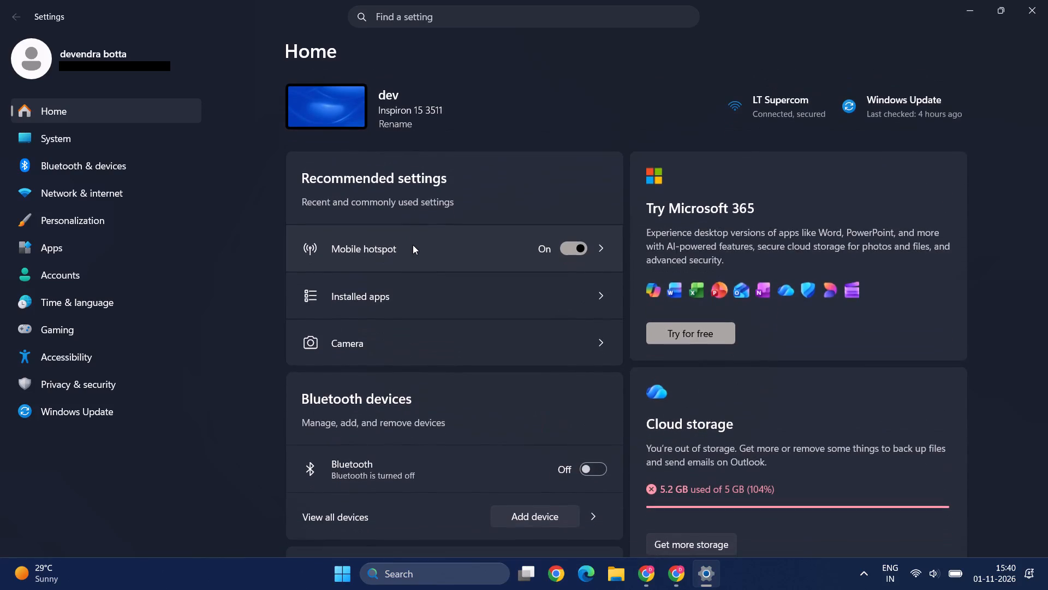
left_click(410, 247)
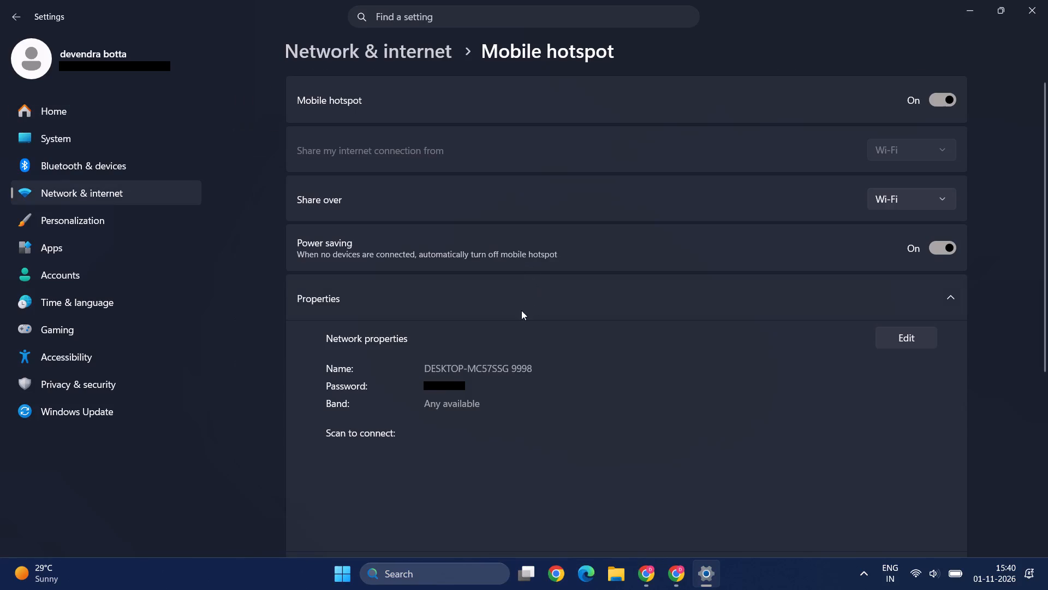
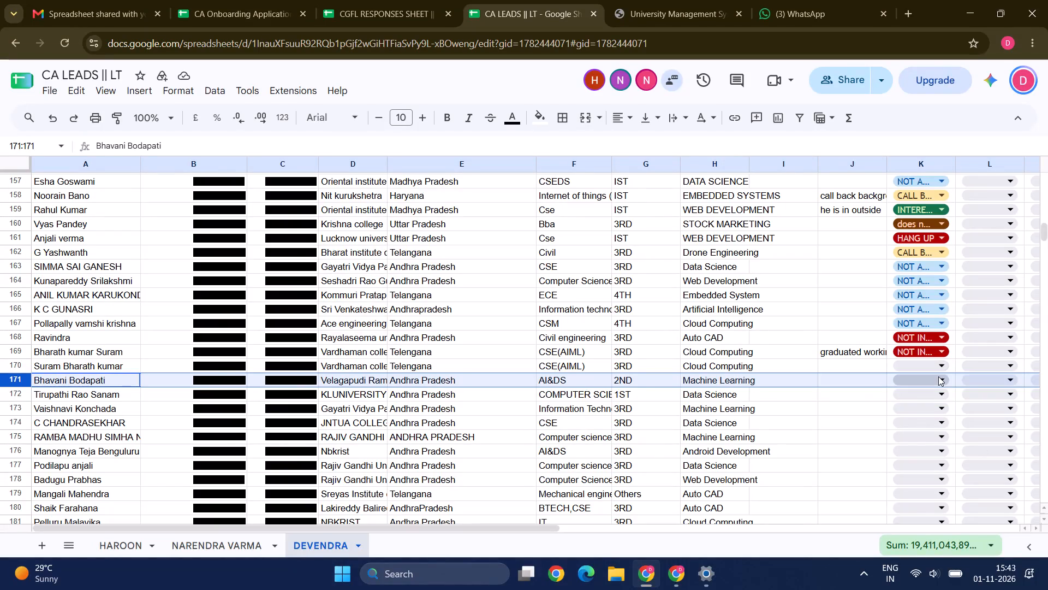
Go back to the skipped lead in row 170 of the DEVENDRA sheet and open its call status choices.
left_click(13, 366)
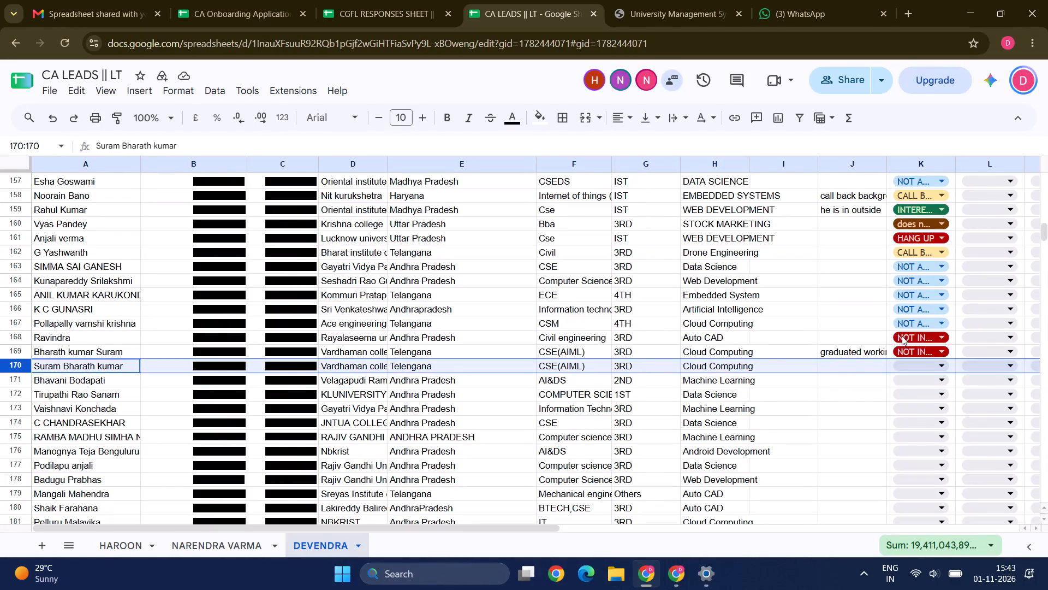
left_click(925, 362)
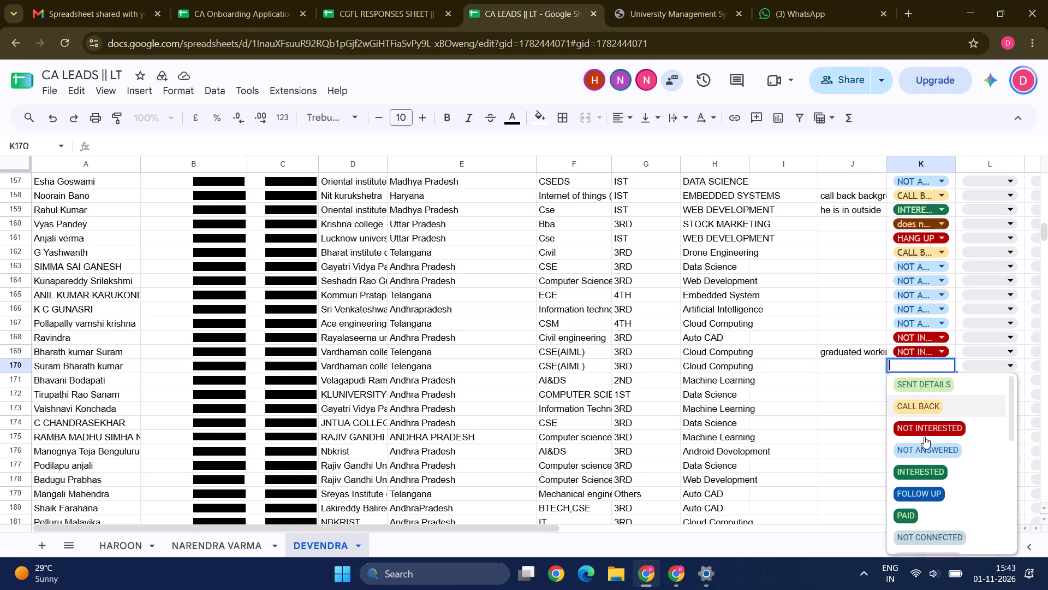
Set the call status of the lead in row 170 to NOT ANSWERED.
left_click(924, 444)
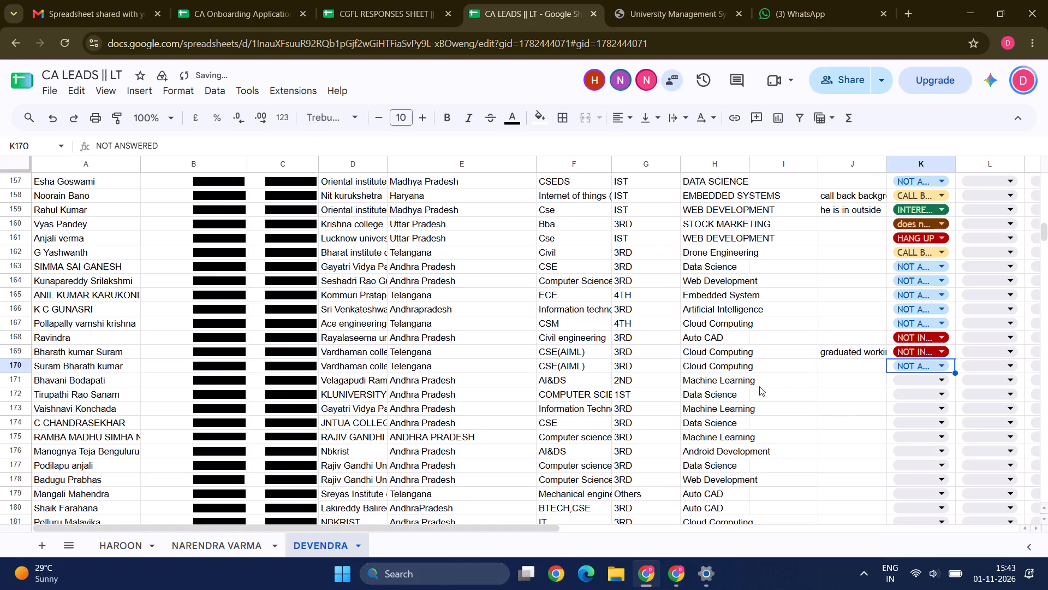
Select the whole of row 171 to work on the next uncalled lead.
left_click(741, 380)
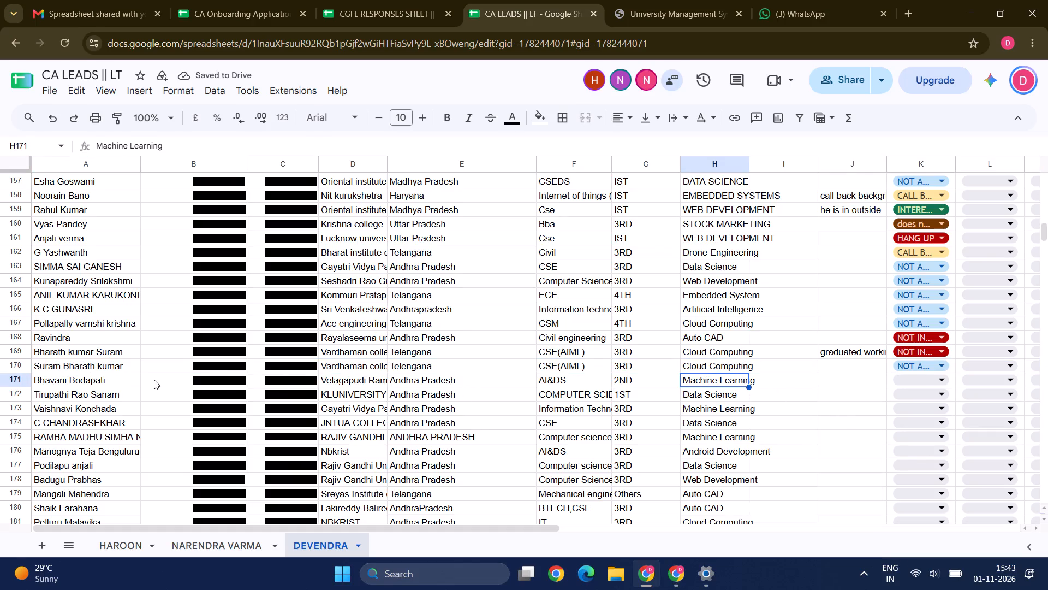
left_click(14, 379)
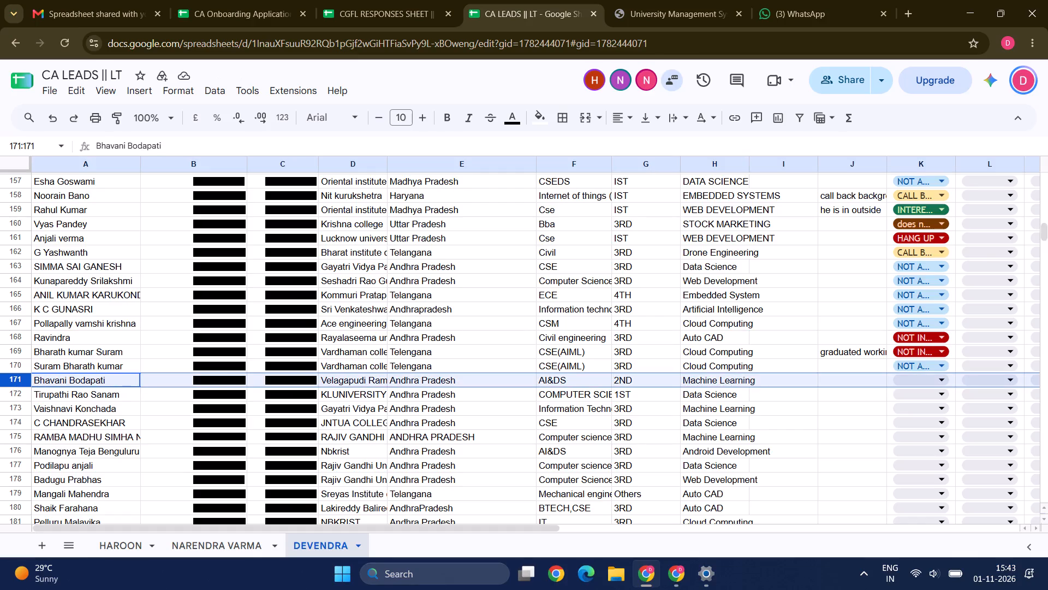
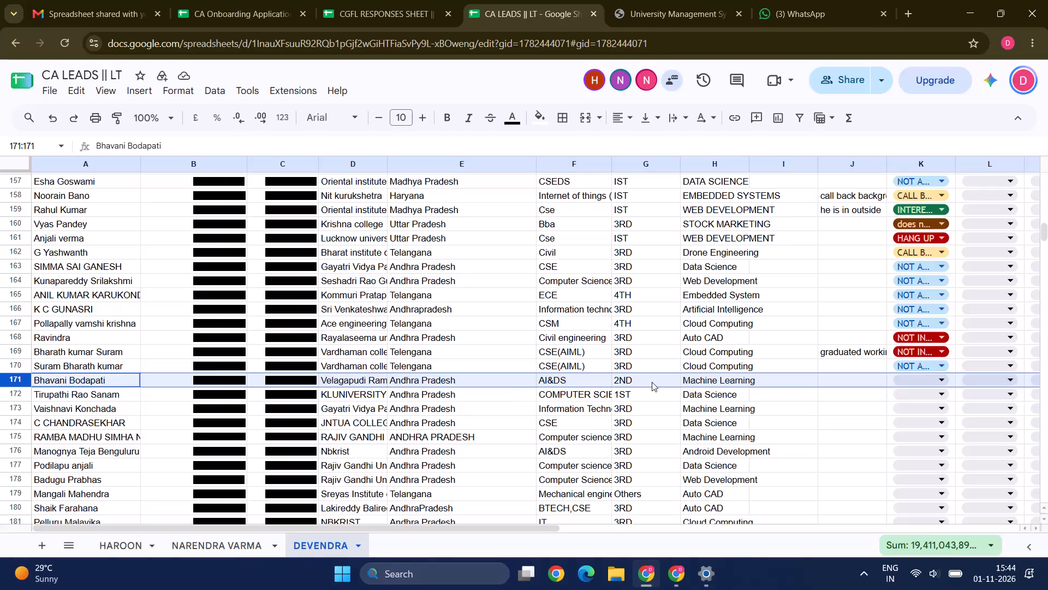
Set the call status of the lead in row 171 to NOT ANSWERED.
left_click(930, 376)
left_click(928, 463)
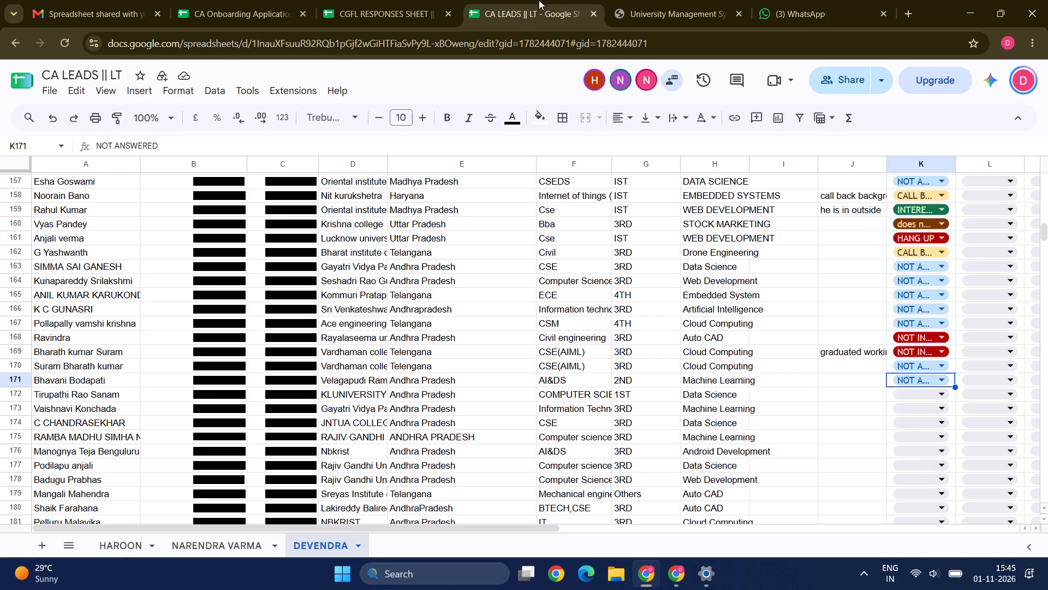
Switch to the CGFL RESPONSES SHEET and examine the unhighlighted 01/11/2026 responses in rows 127 to 139, including their interest and referral codes.
left_click(382, 0)
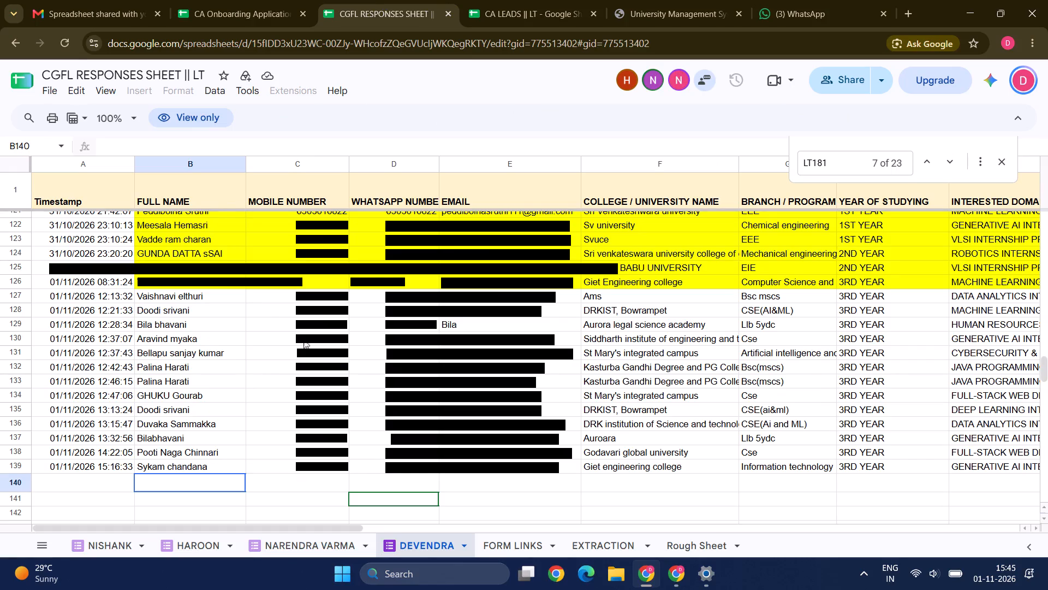
left_click_drag(190, 296, 190, 343)
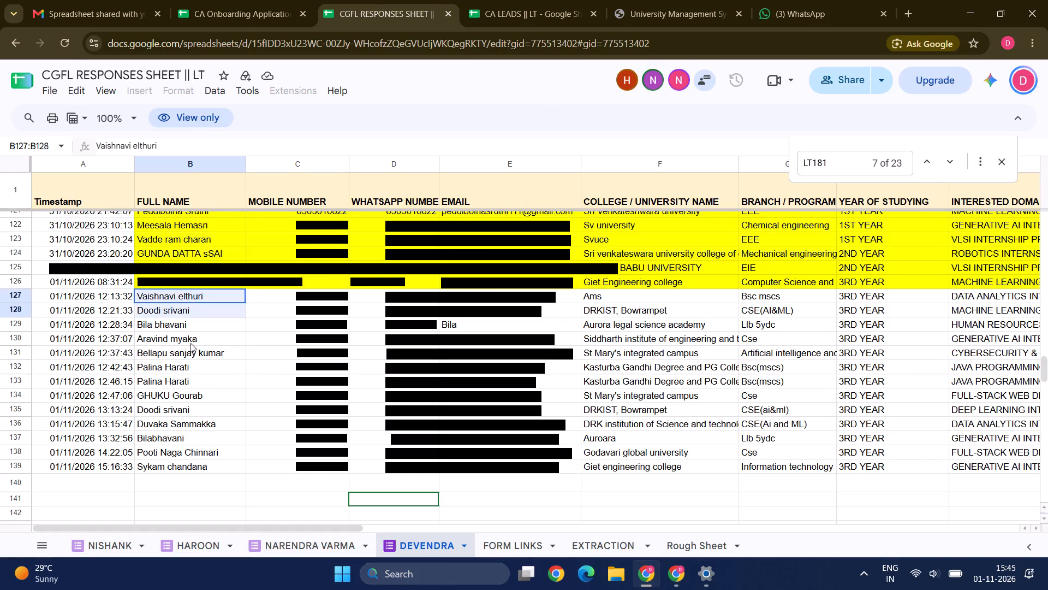
left_click_drag(190, 343, 188, 468)
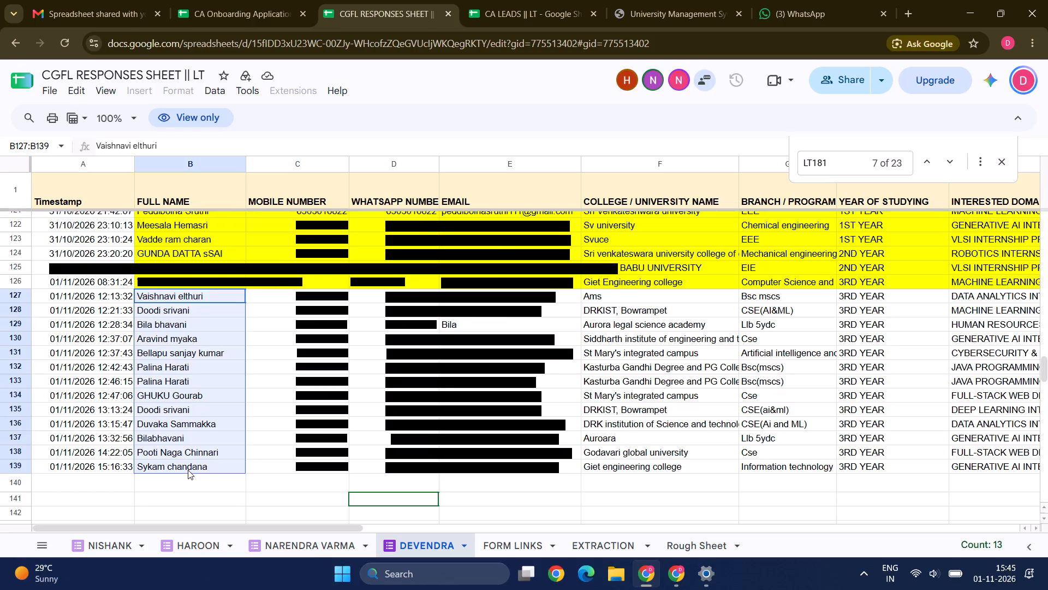
left_click(182, 484)
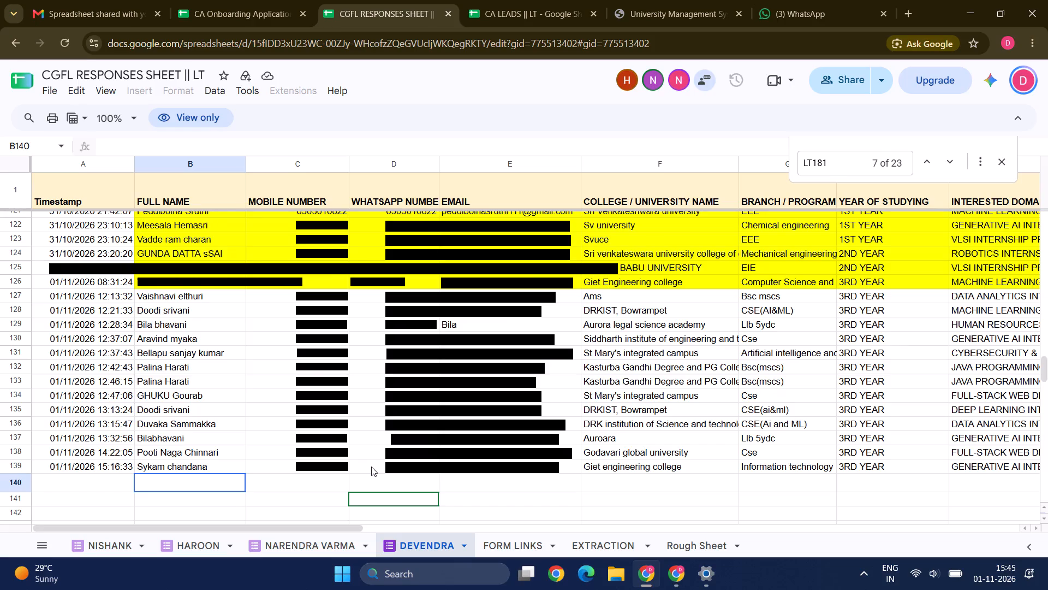
scroll(371, 467, "left", 5)
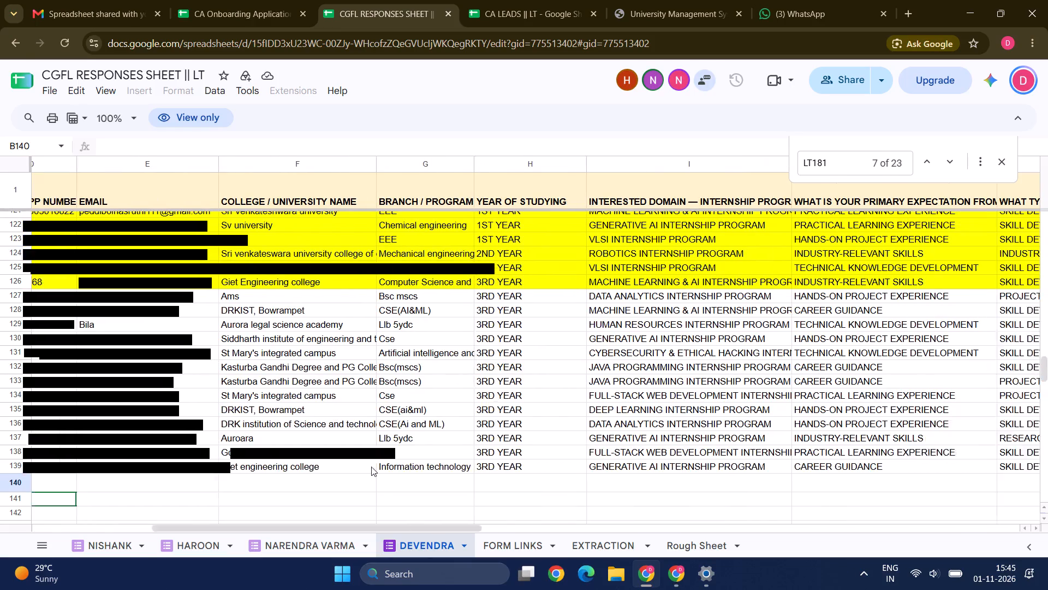
scroll(371, 467, "left", 7)
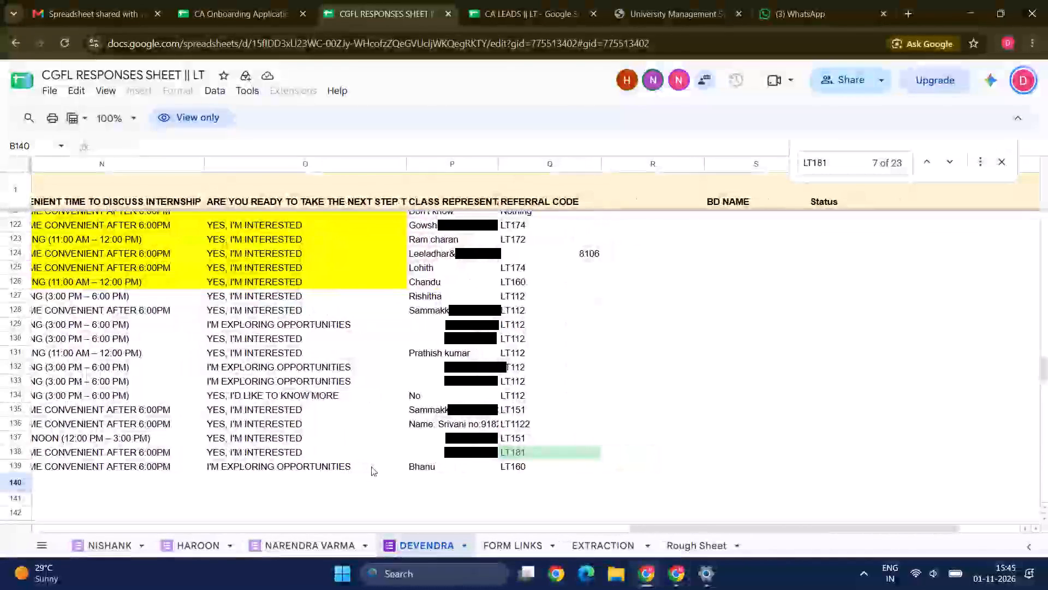
scroll(371, 467, "right", 6)
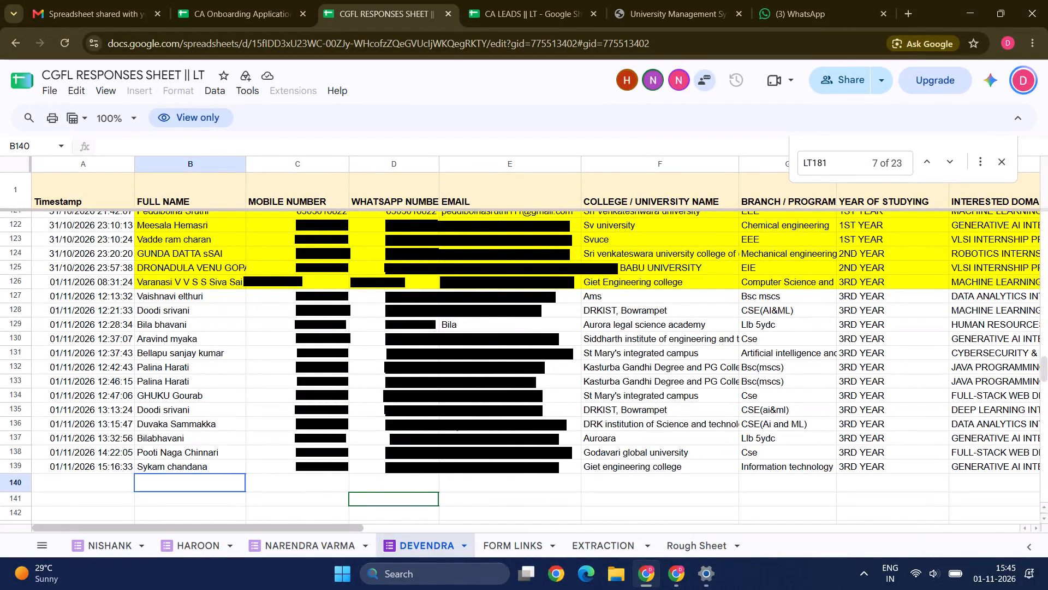
scroll(453, 421, "left", 4)
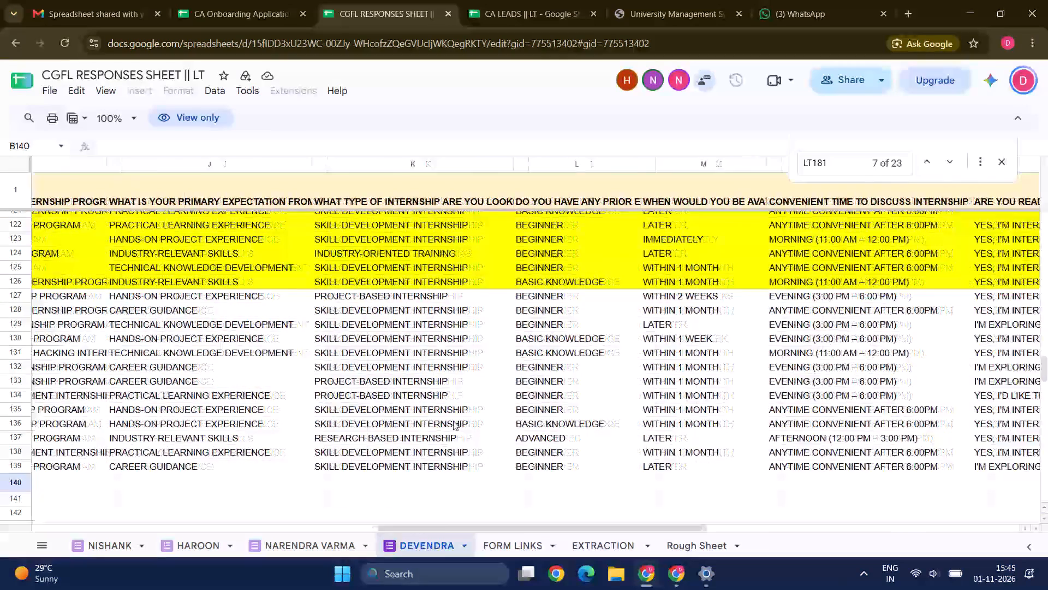
scroll(453, 421, "left", 3)
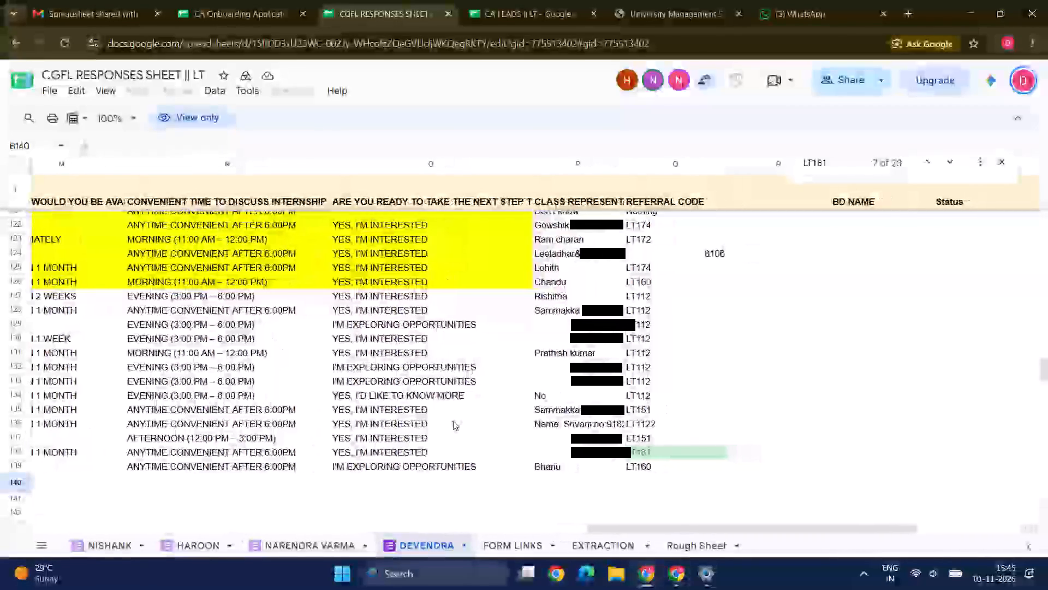
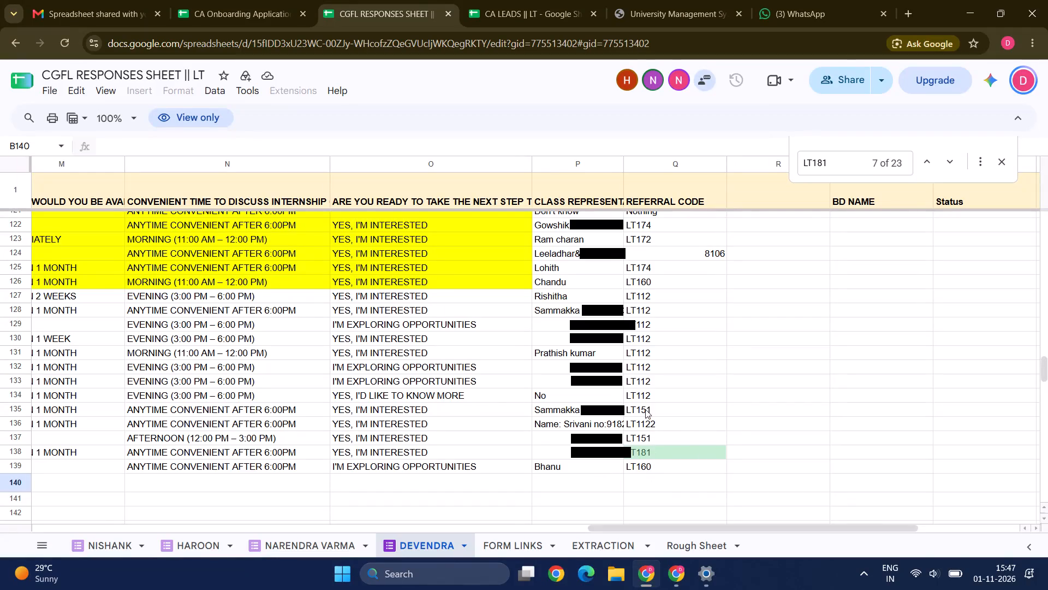
Select the entire response in row 125 of the DEVENDRA sheet to examine its details.
left_click(565, 263)
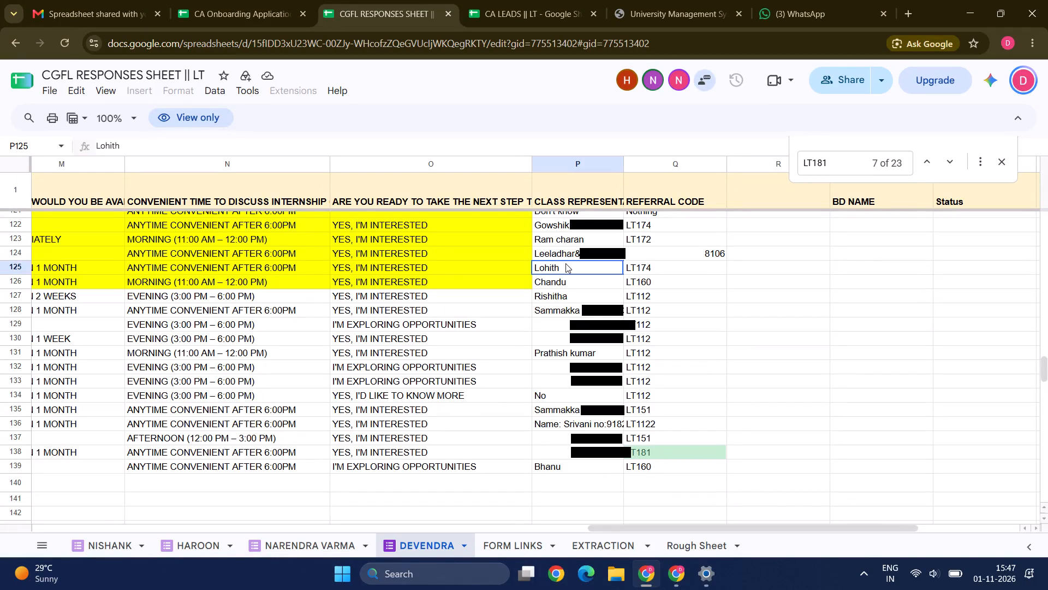
left_click(16, 267)
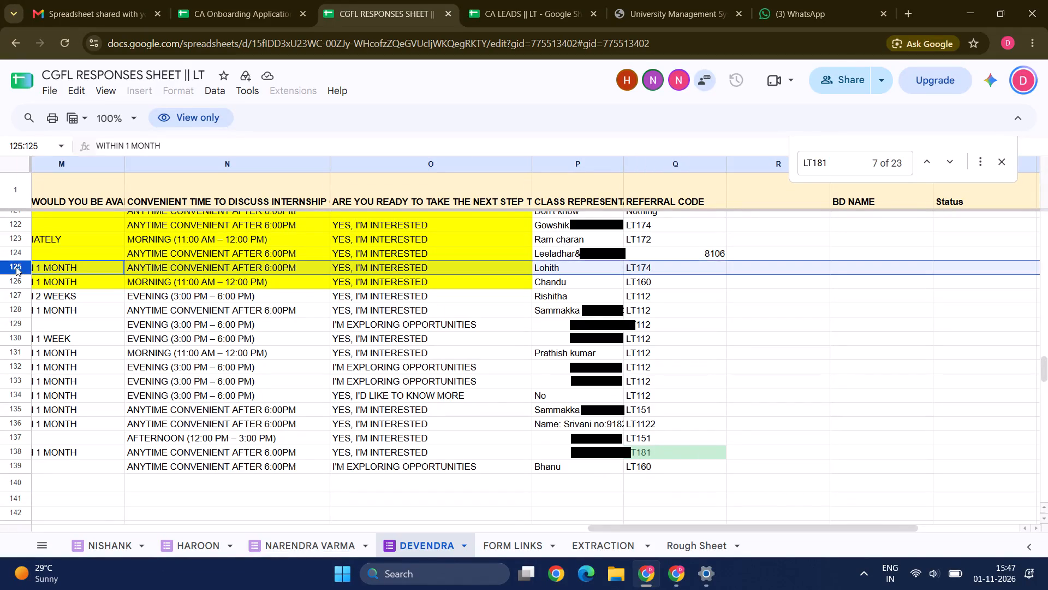
Open the FULL NAME cell of the row 125 response and select its text to view the respondent's complete name.
scroll(279, 279, "right", 11)
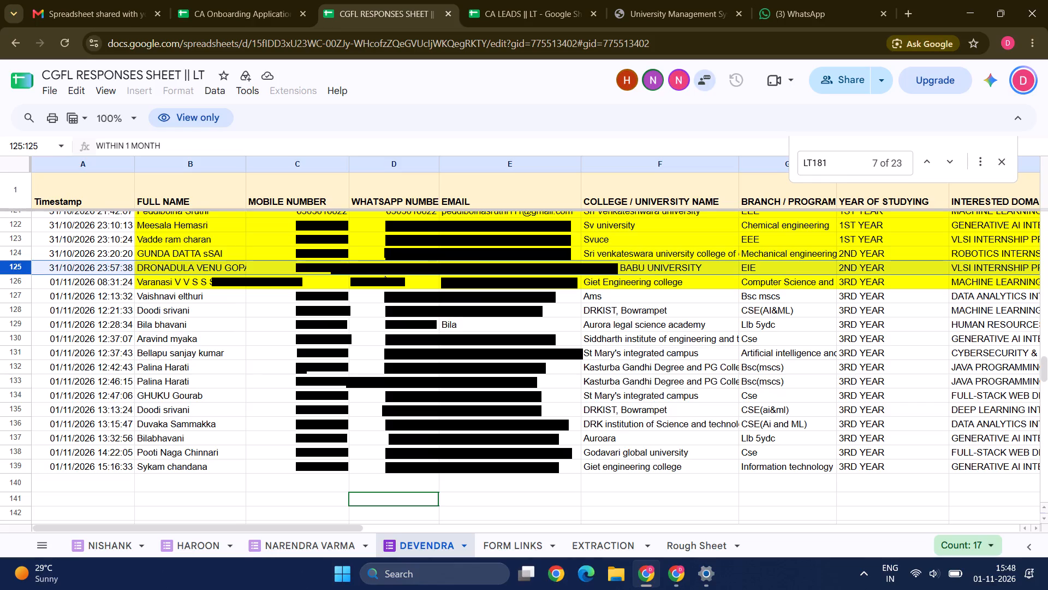
scroll(385, 276, "left", 1)
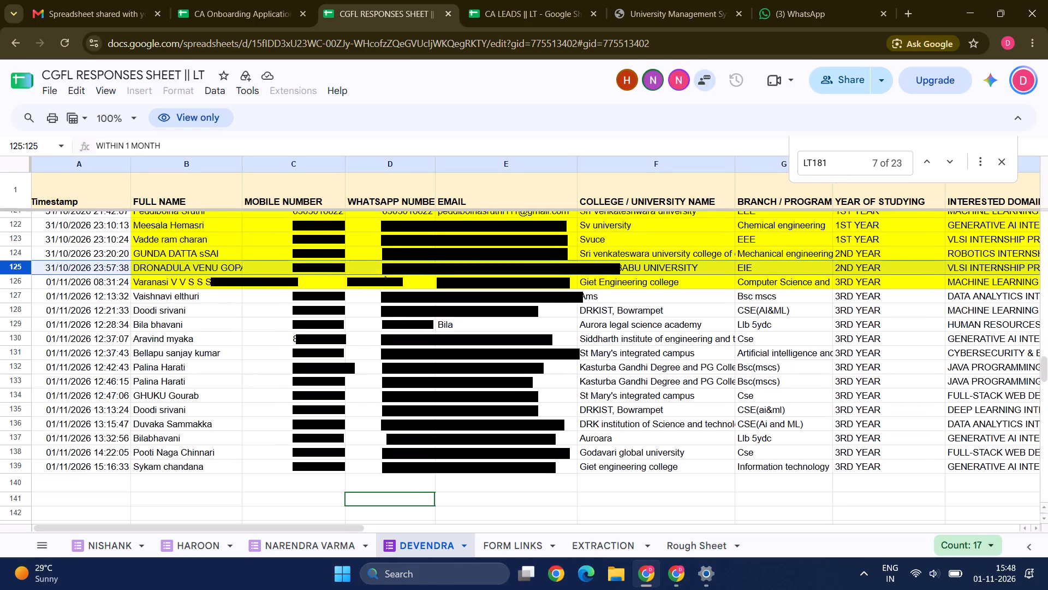
scroll(385, 276, "left", 1)
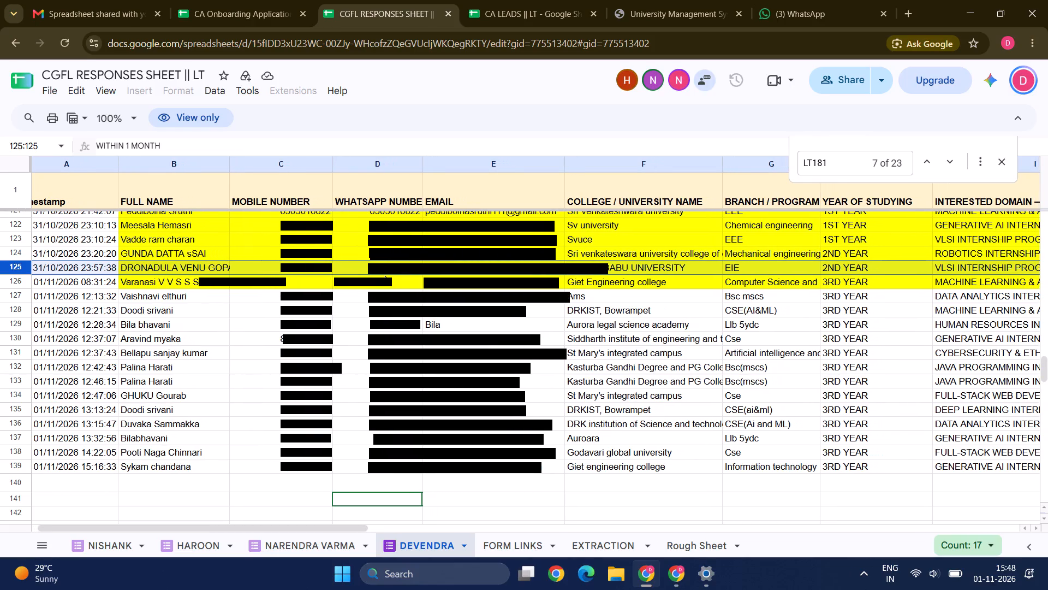
scroll(385, 276, "left", 1)
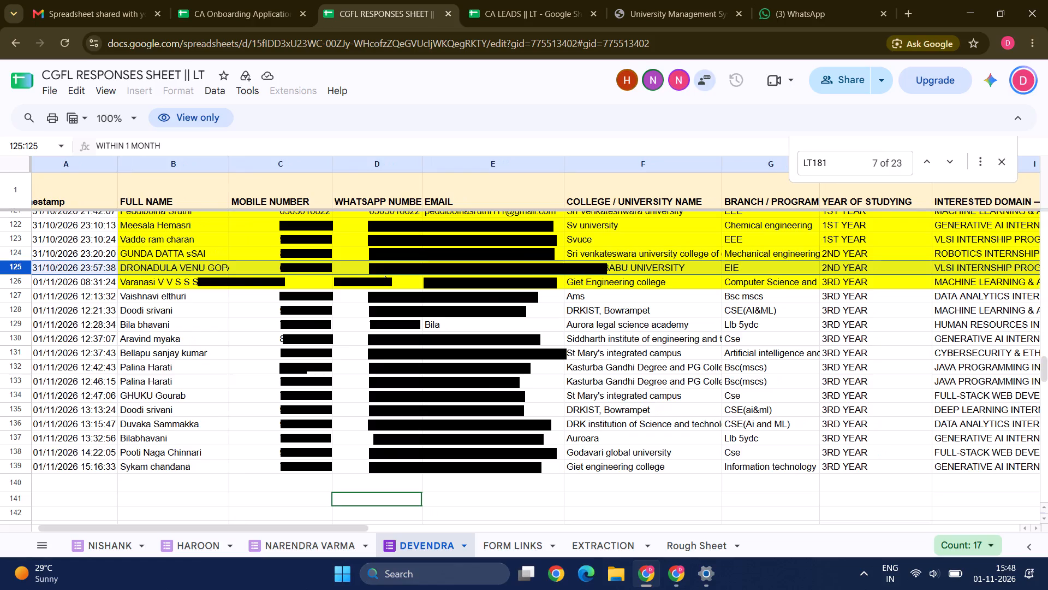
scroll(385, 276, "left", 2)
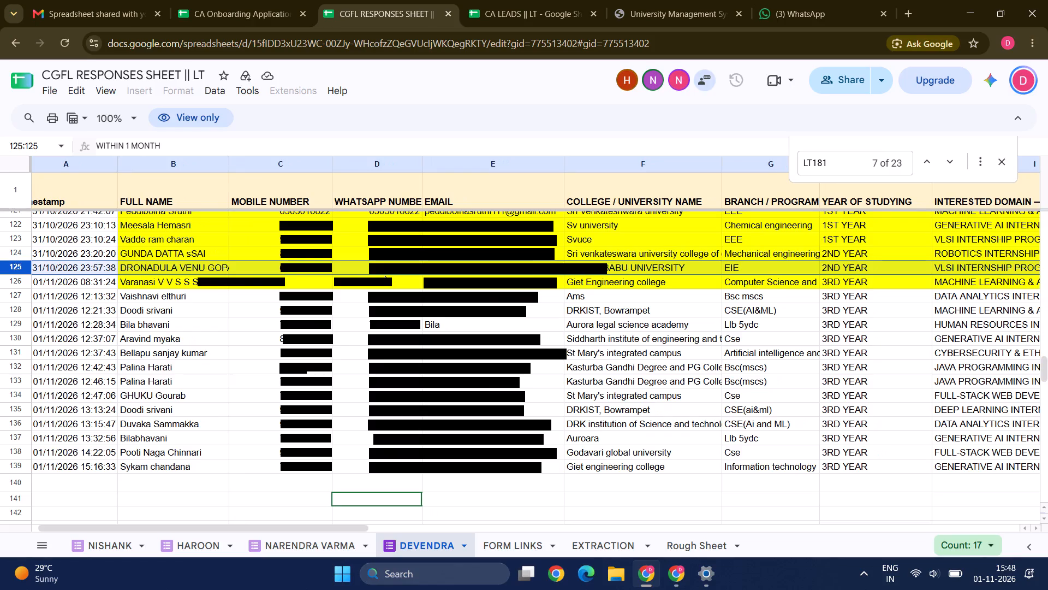
scroll(385, 276, "left", 1)
triple_click(217, 264)
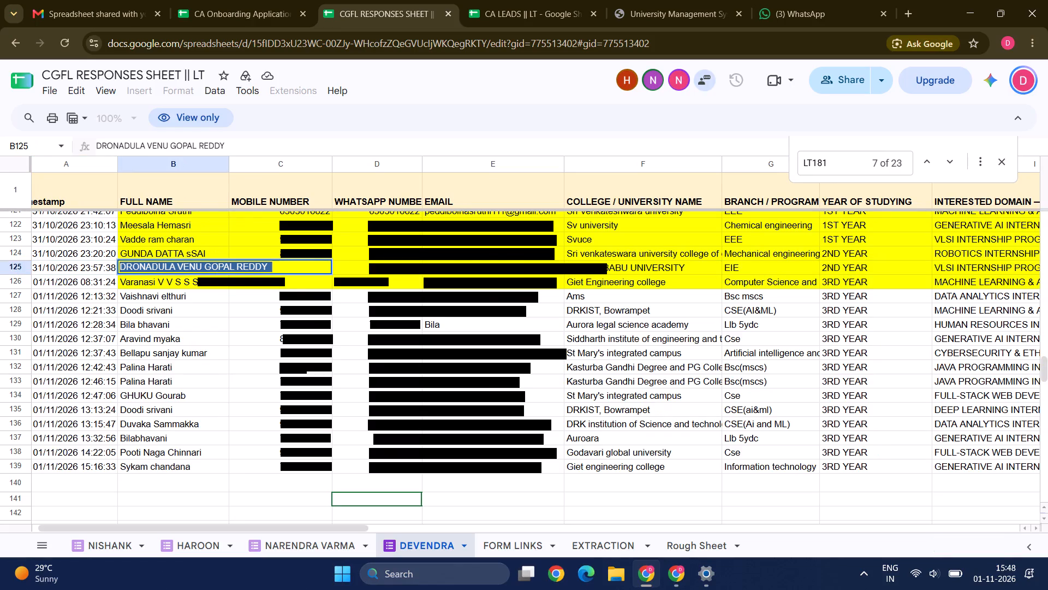
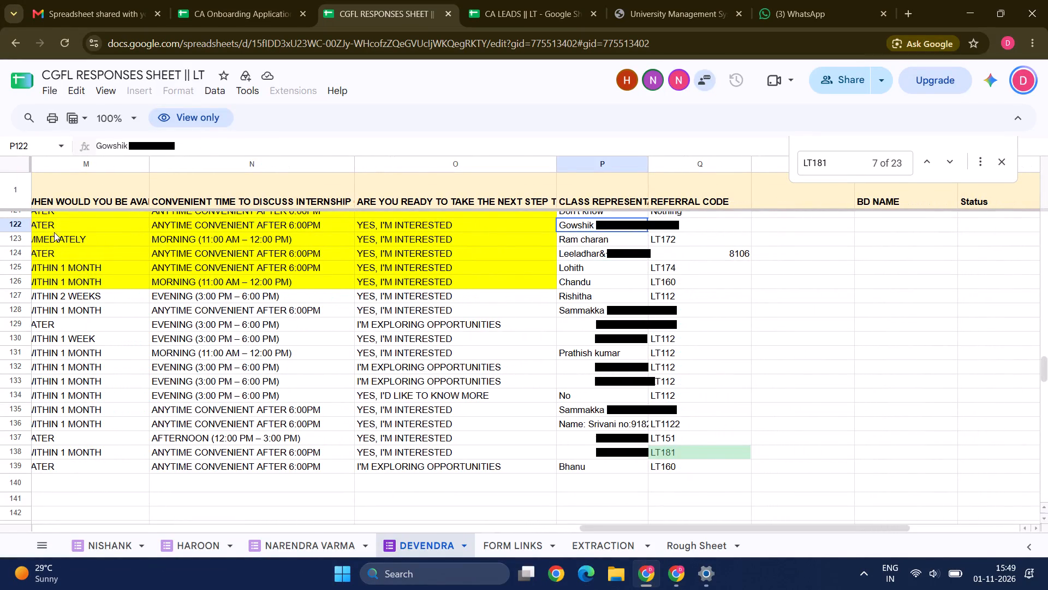
Select the entire response in row 122 of the DEVENDRA sheet and examine the respondent's details.
left_click(19, 219)
left_click(20, 221)
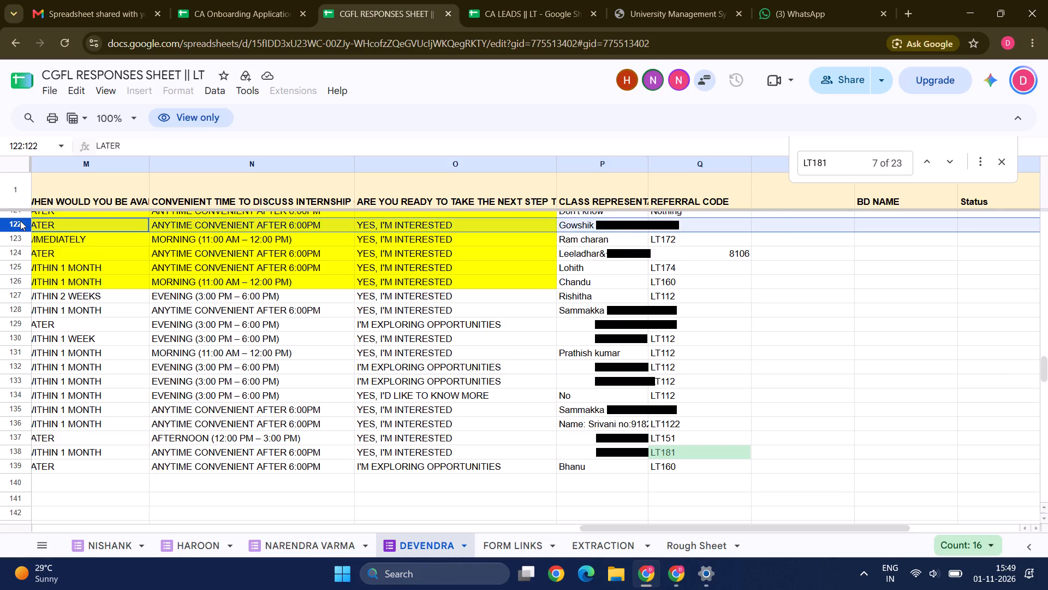
scroll(179, 261, "right", 10)
scroll(179, 261, "up", 1)
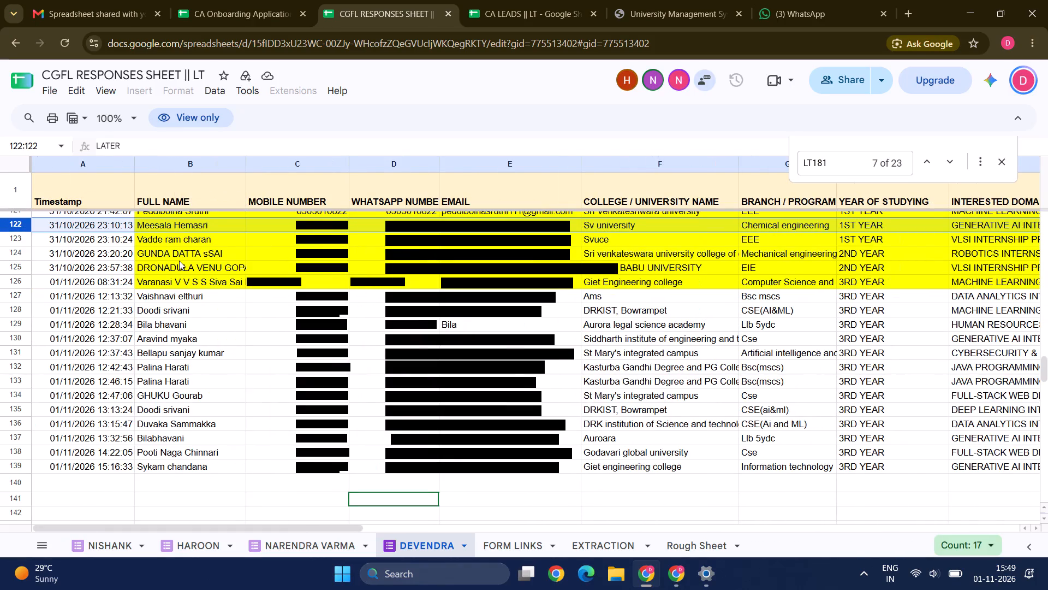
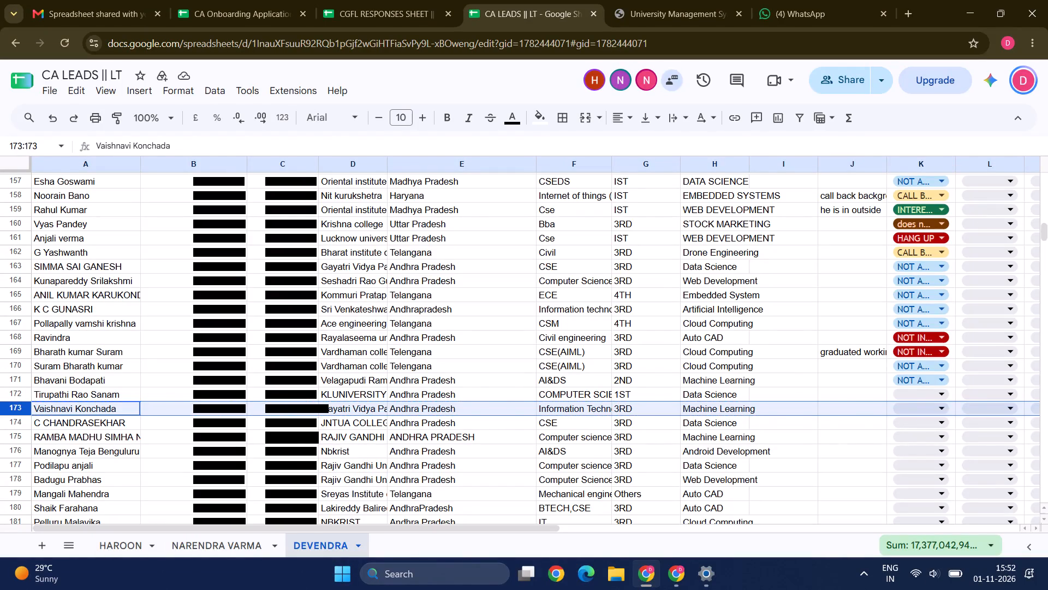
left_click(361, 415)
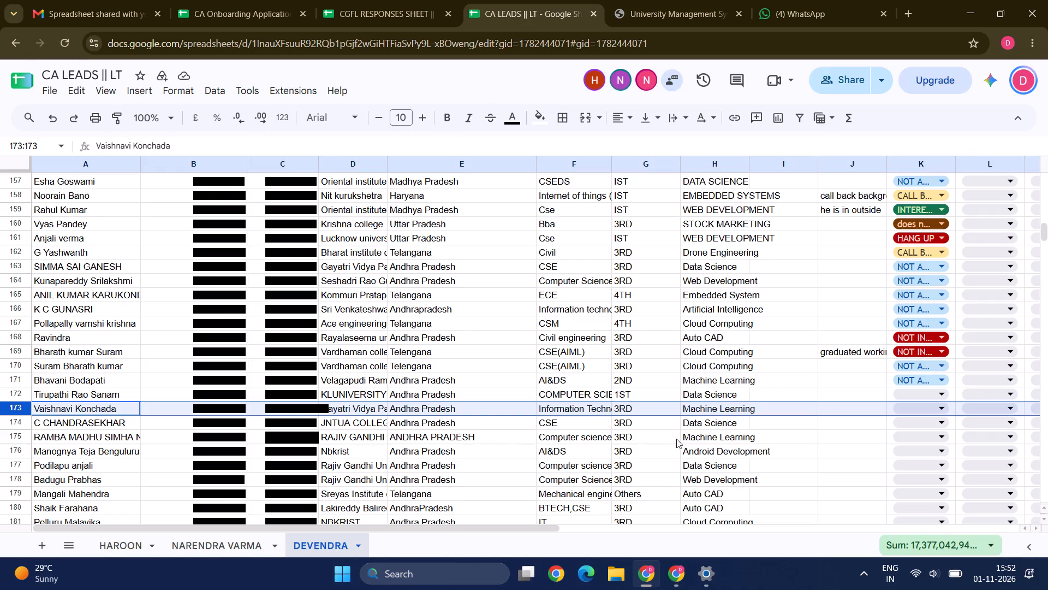
Set the call status of the lead in row 173 of the DEVENDRA sheet to NOT INTERESTED.
left_click(857, 408)
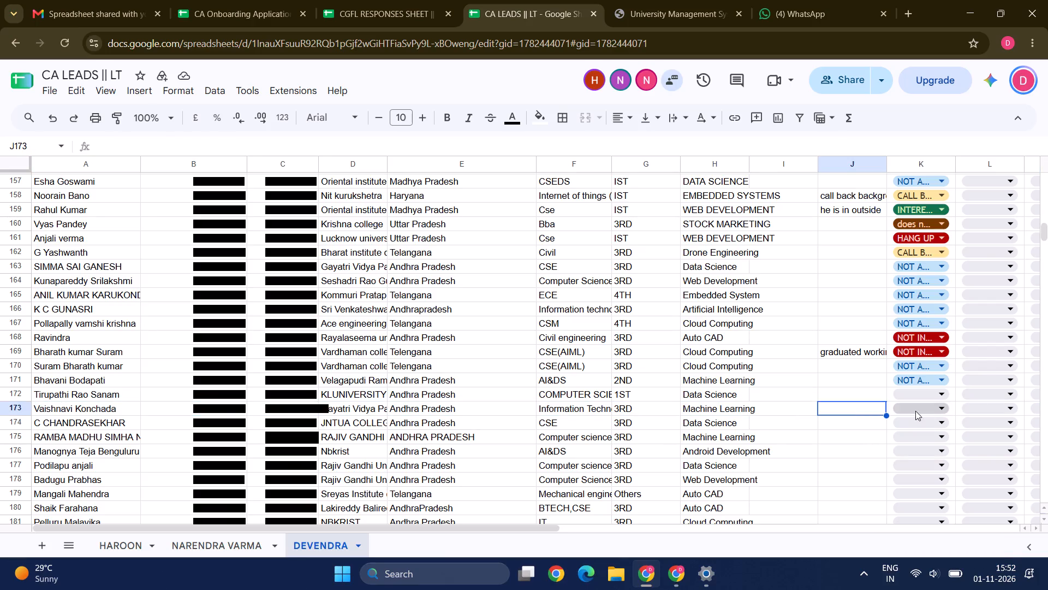
left_click(930, 411)
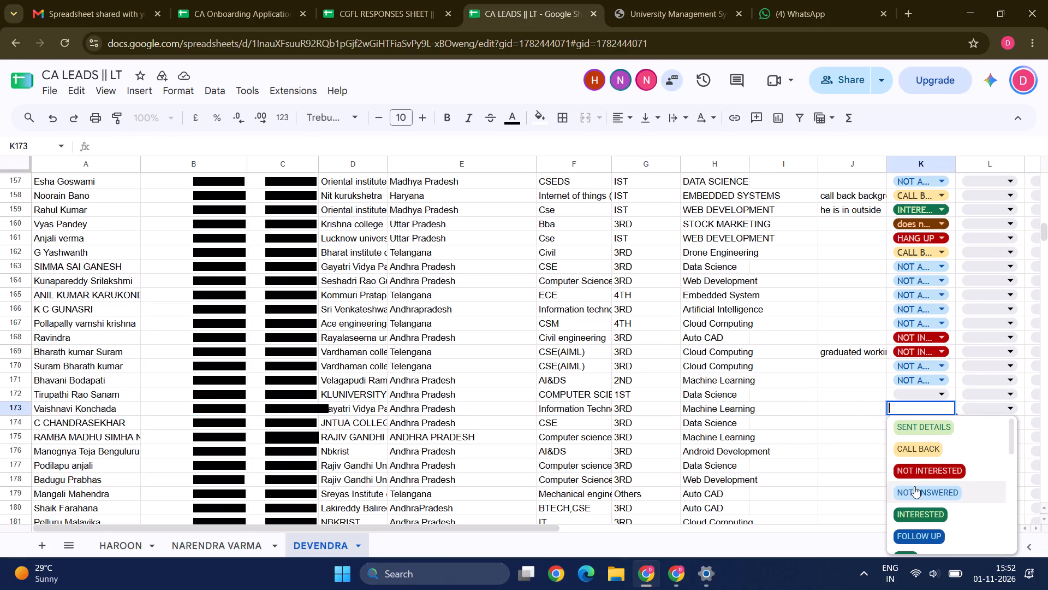
left_click(921, 464)
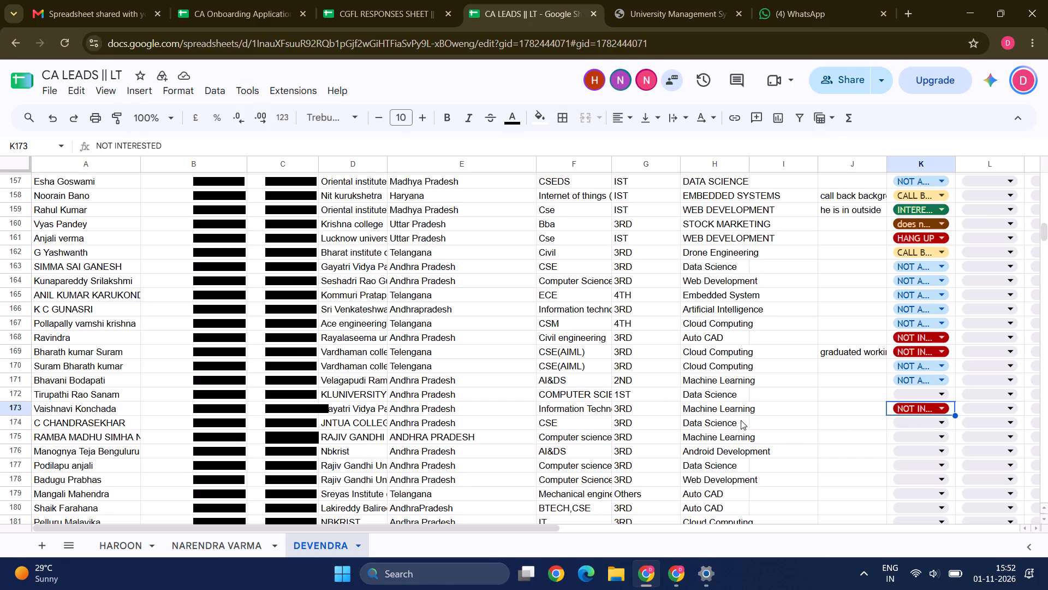
Select the entire row 172 of the DEVENDRA sheet to examine that lead's details.
left_click(645, 393)
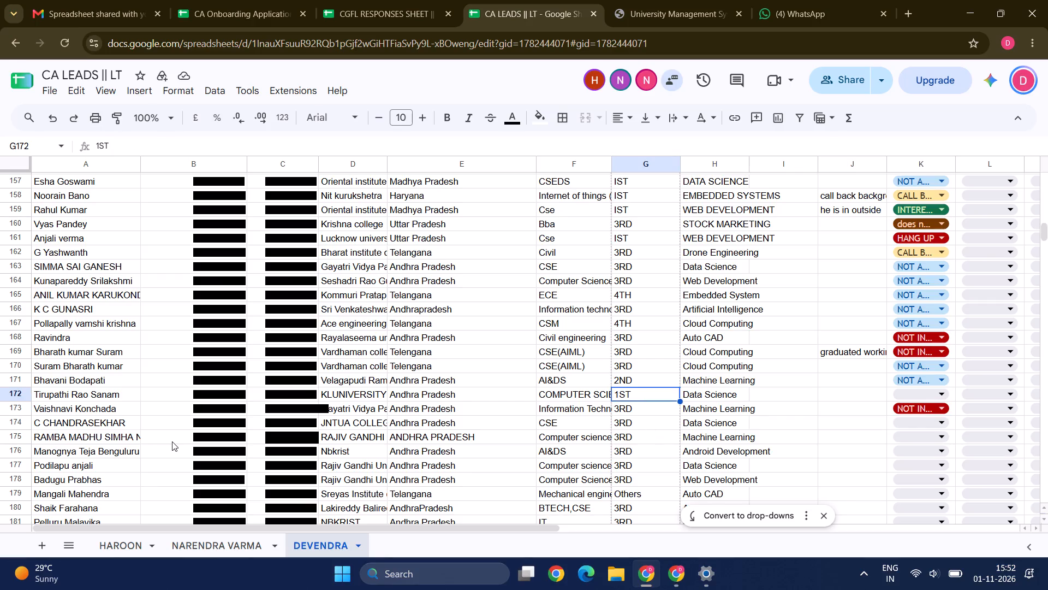
left_click(26, 394)
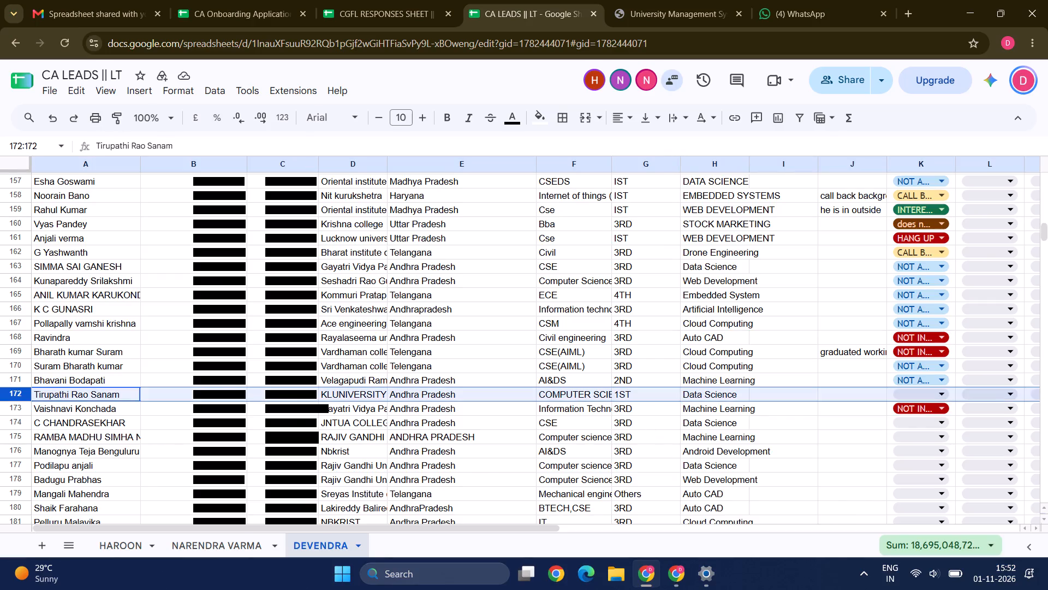
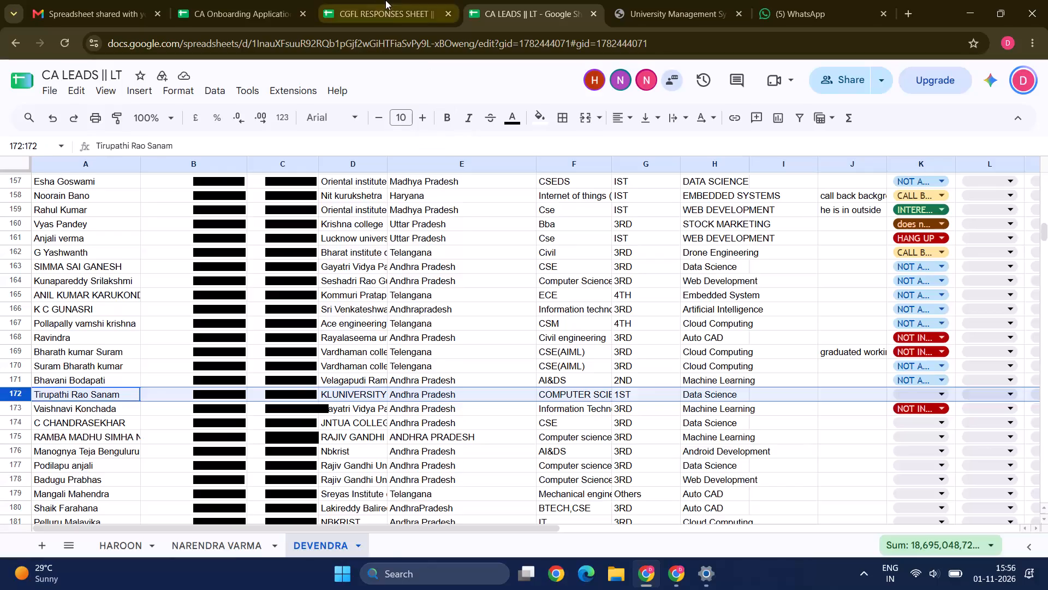
Switch to the CGFL RESPONSES SHEET and search its DEVENDRA sheet for "ujwalsai", clearing the search text when done.
left_click(384, 0)
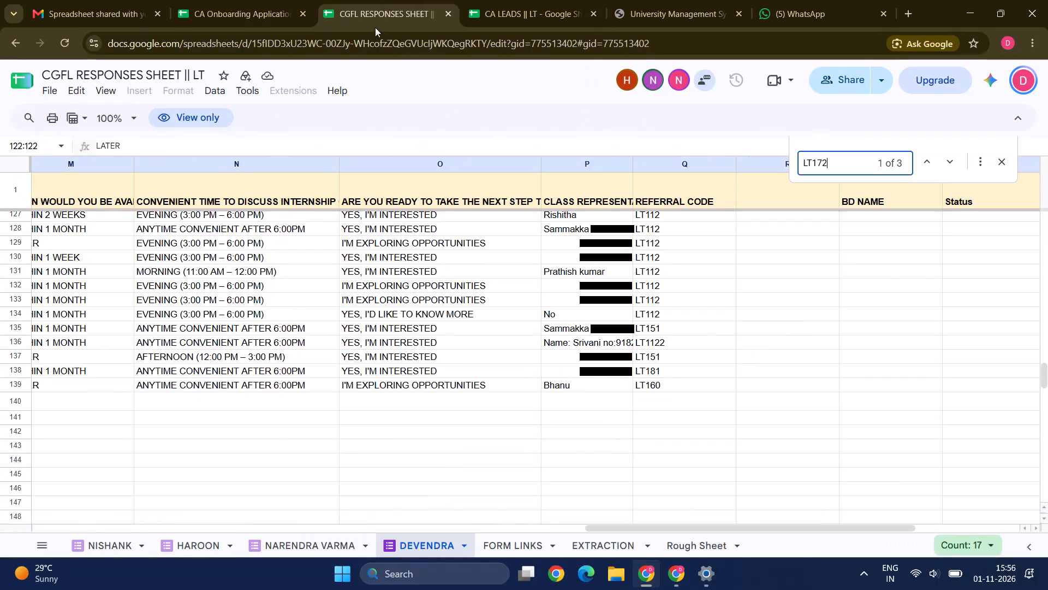
scroll(362, 257, "up", 6)
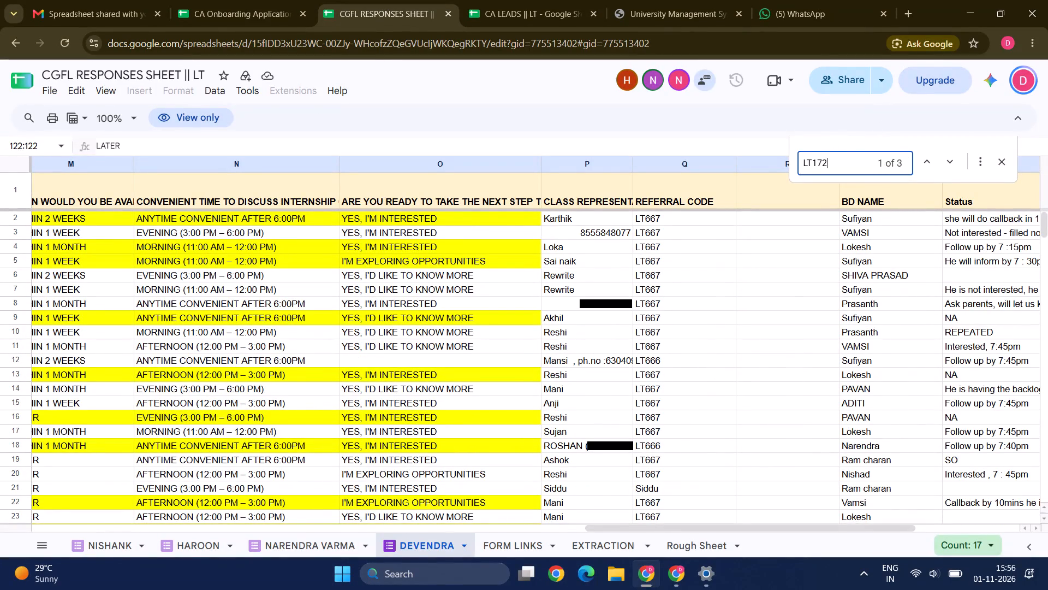
left_click(1004, 158)
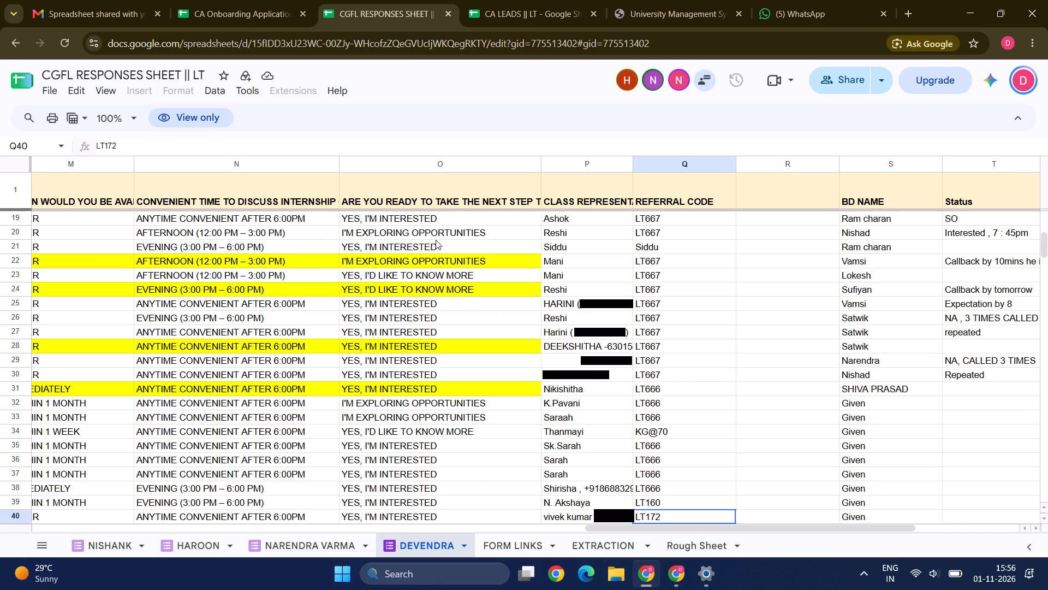
key("ctrl+f")
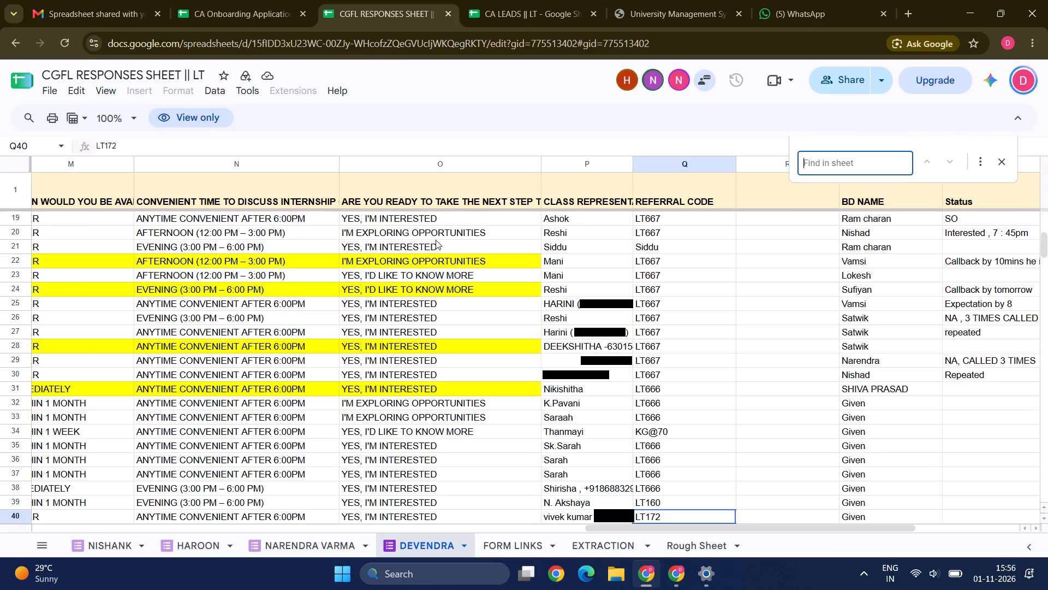
key("u")
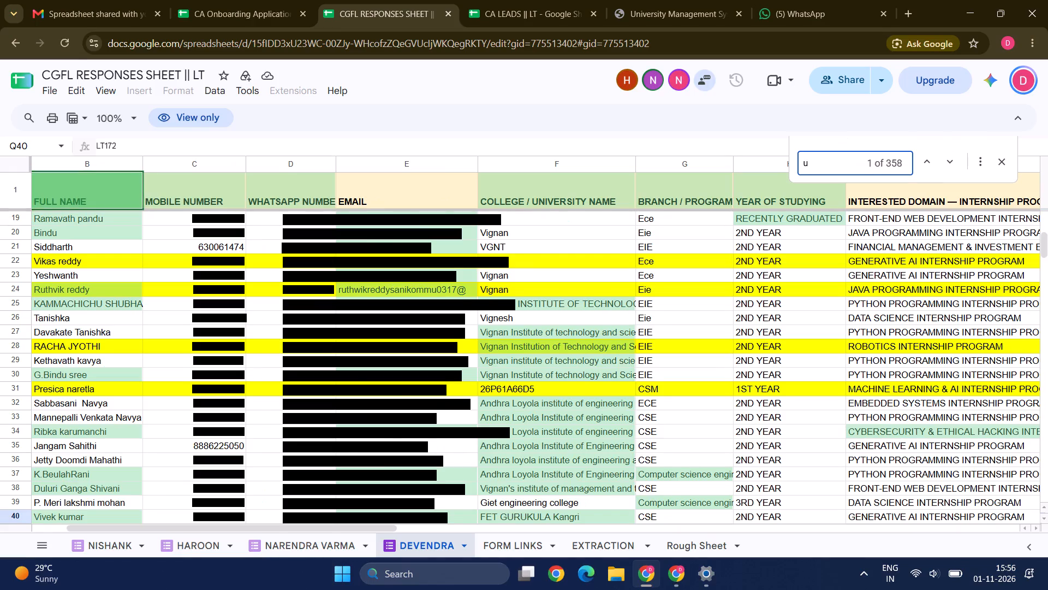
type("jwalsa")
key("i")
key("Return")
key("Return")
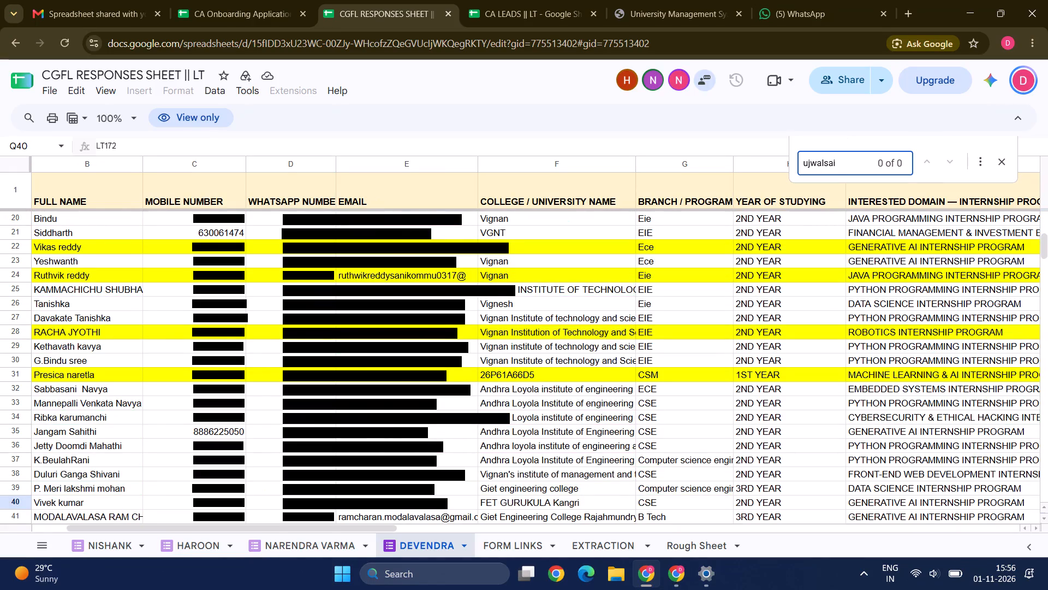
key("Return")
key("ctrl+a")
key("BackSpace")
Search the NISHANK sheet of the responses workbook for "ujwa".
left_click(97, 548)
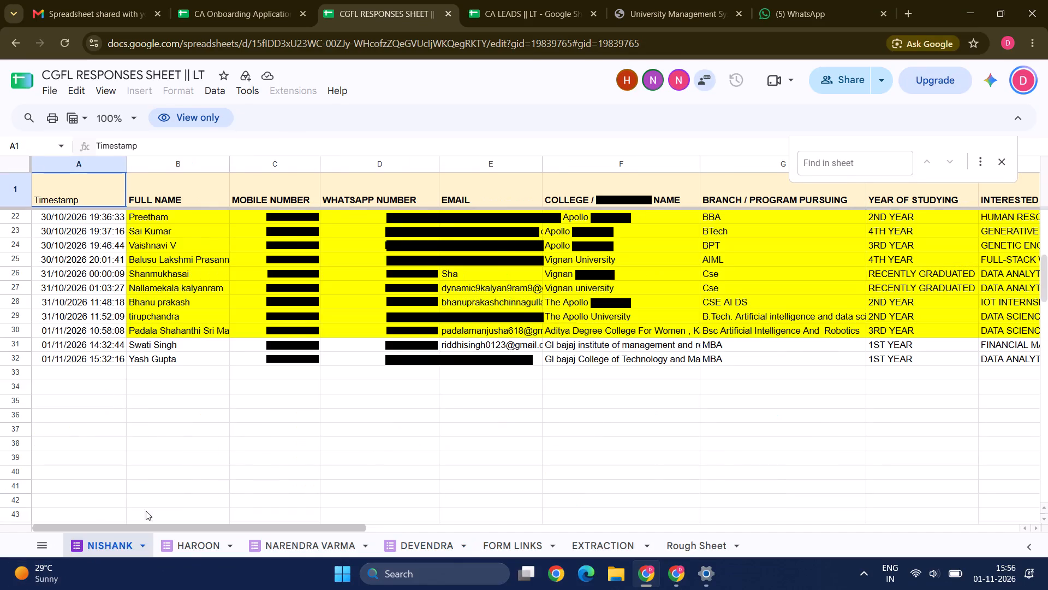
scroll(334, 396, "up", 7)
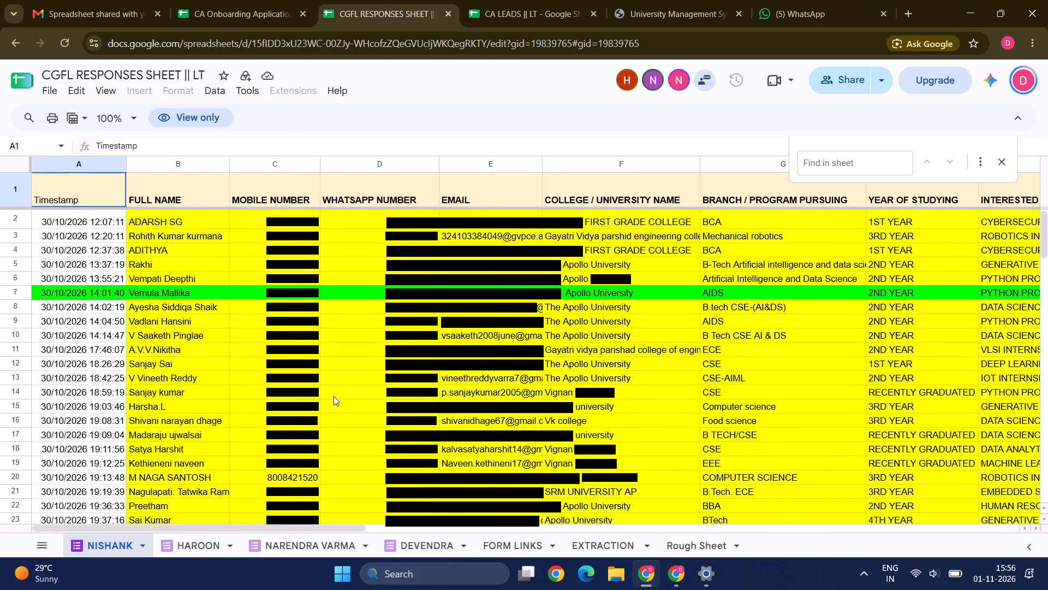
scroll(334, 396, "up", 2)
key("ctrl+f")
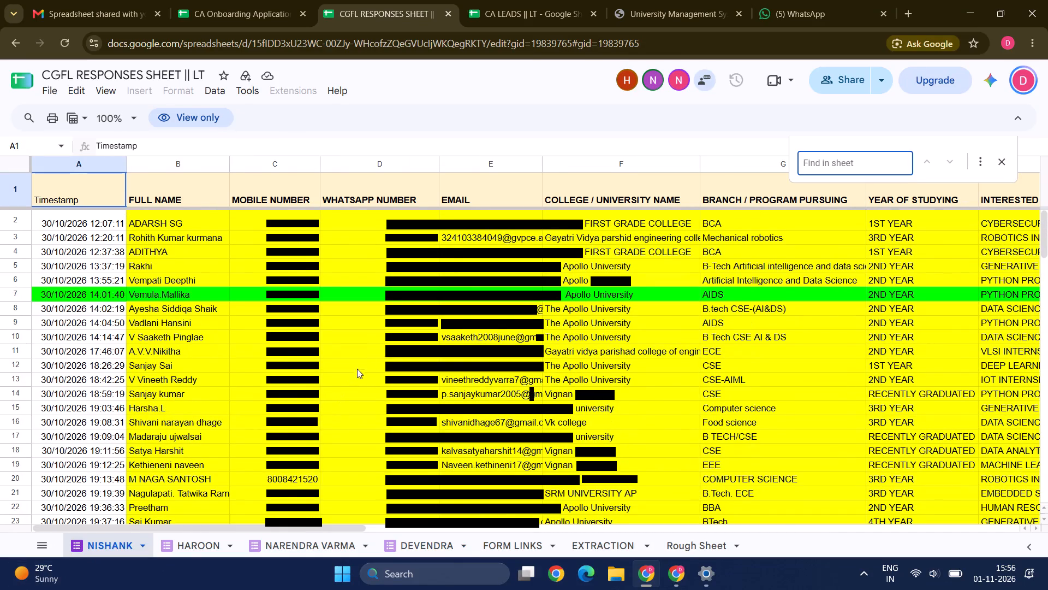
type("ujwa")
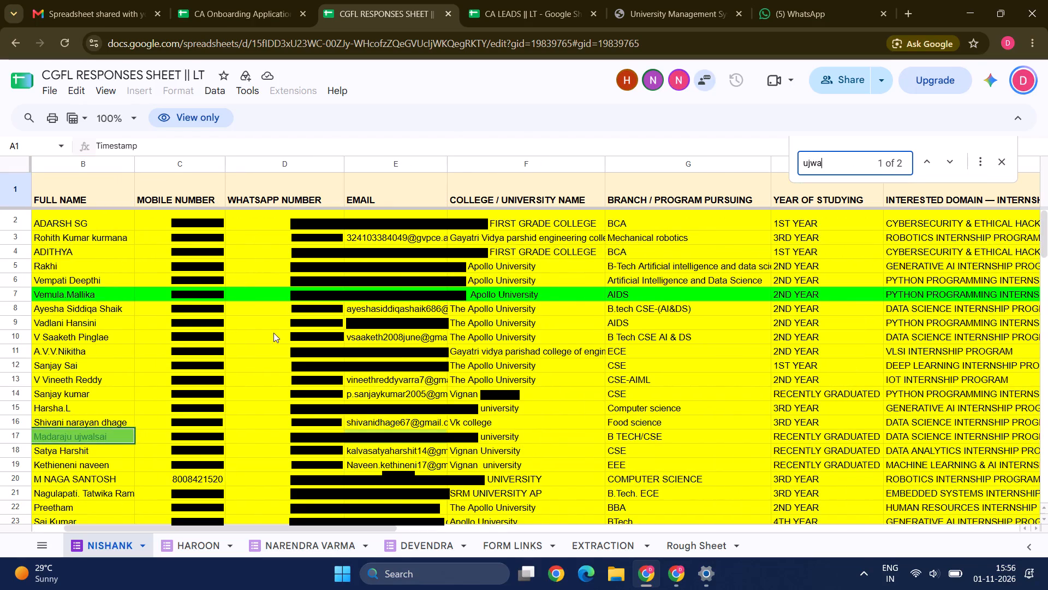
Select row 17 of the NISHANK sheet and examine that response from the student's details through to its referral code.
left_click(14, 436)
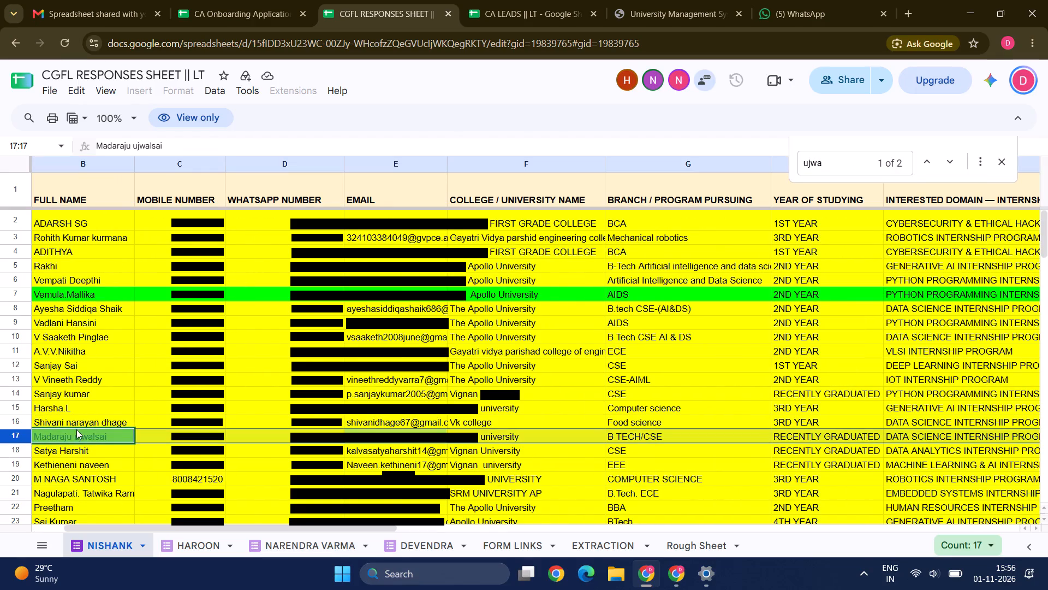
scroll(487, 421, "left", 7)
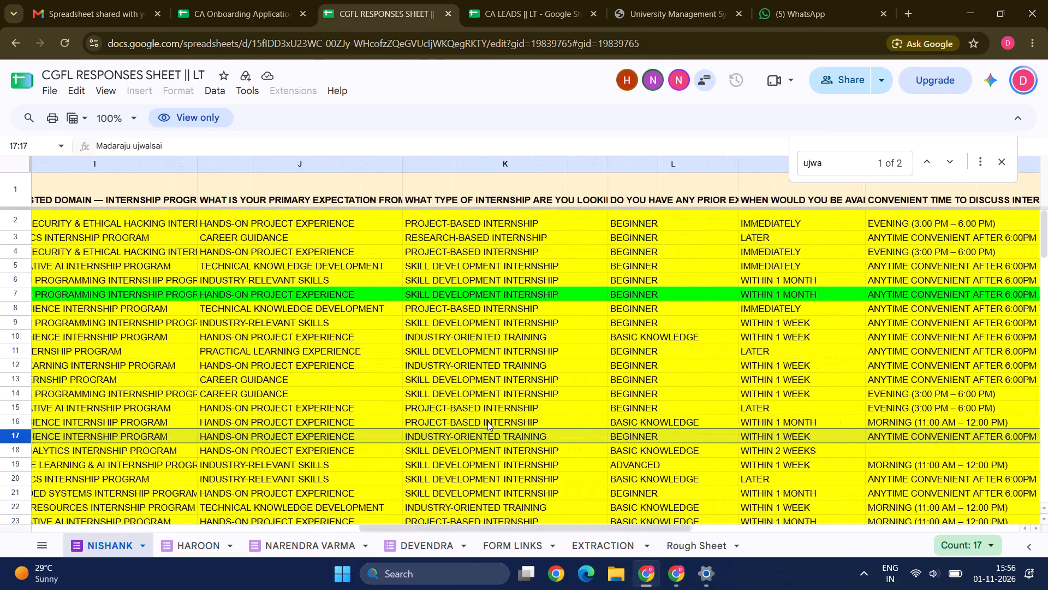
scroll(487, 421, "left", 7)
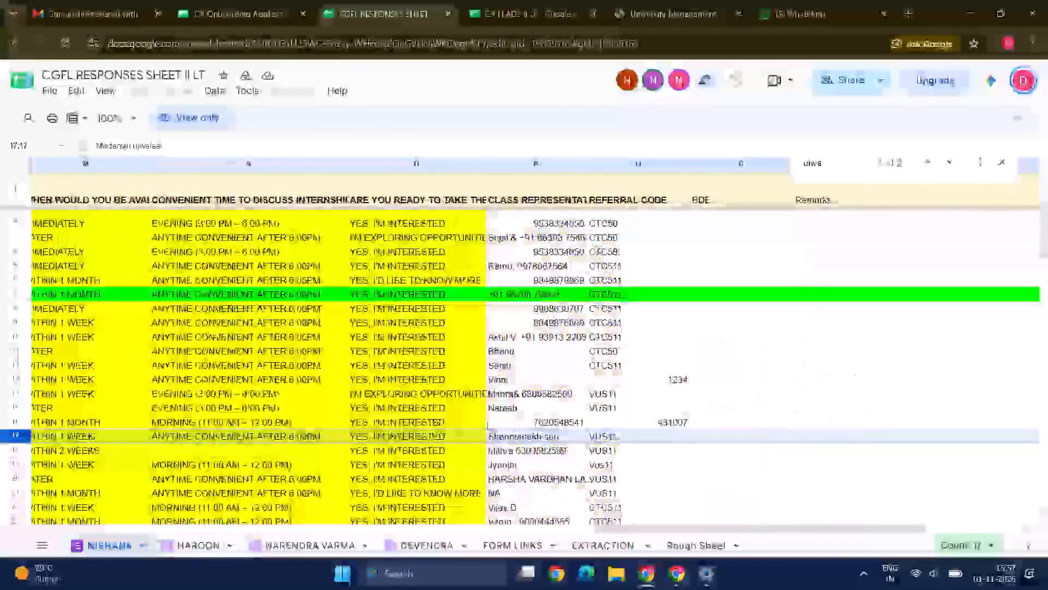
scroll(487, 421, "right", 8)
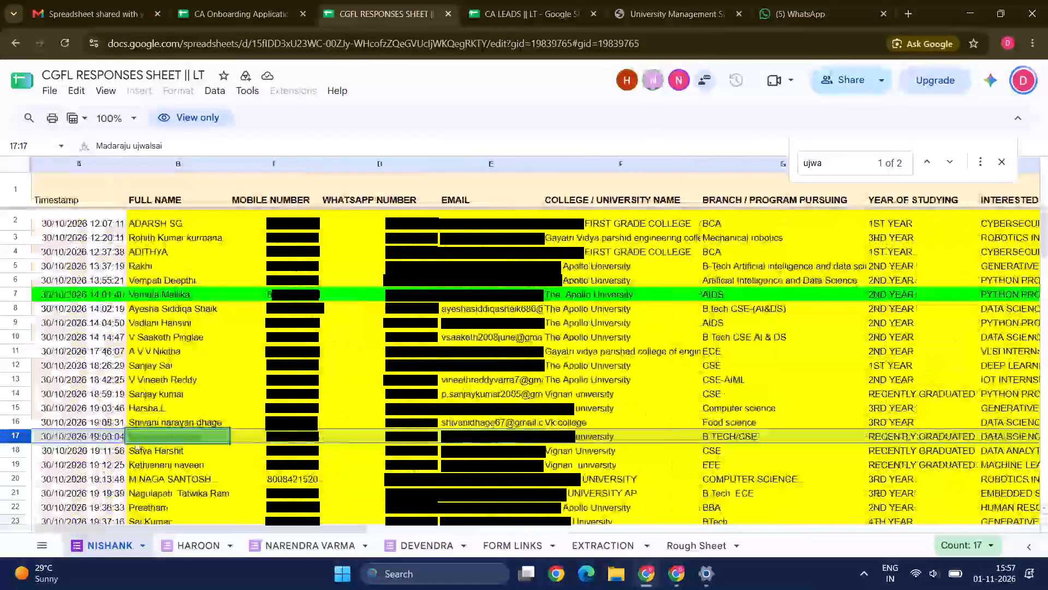
scroll(175, 435, "left", 9)
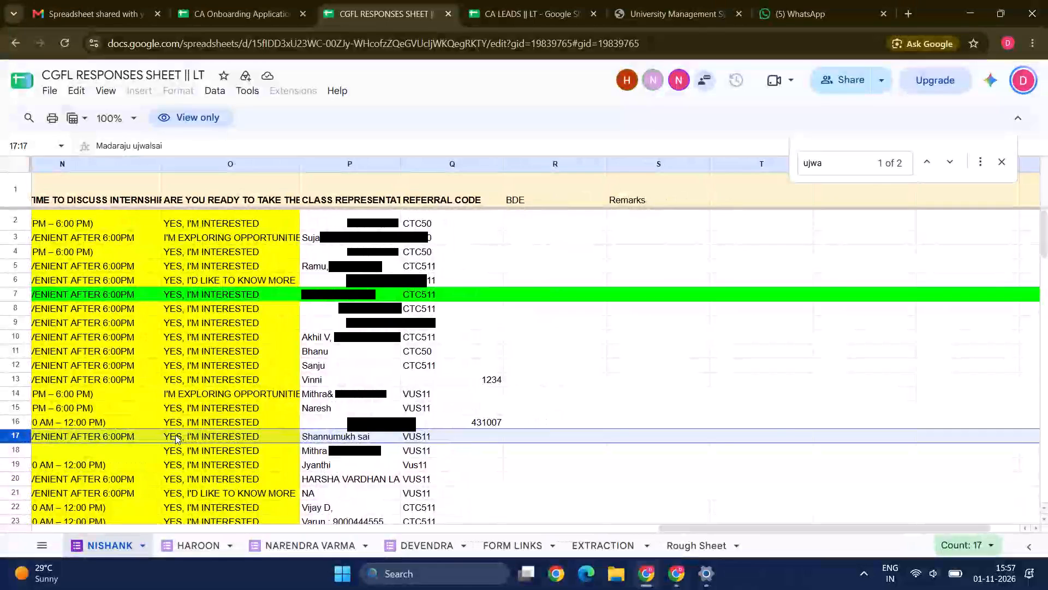
scroll(175, 435, "right", 8)
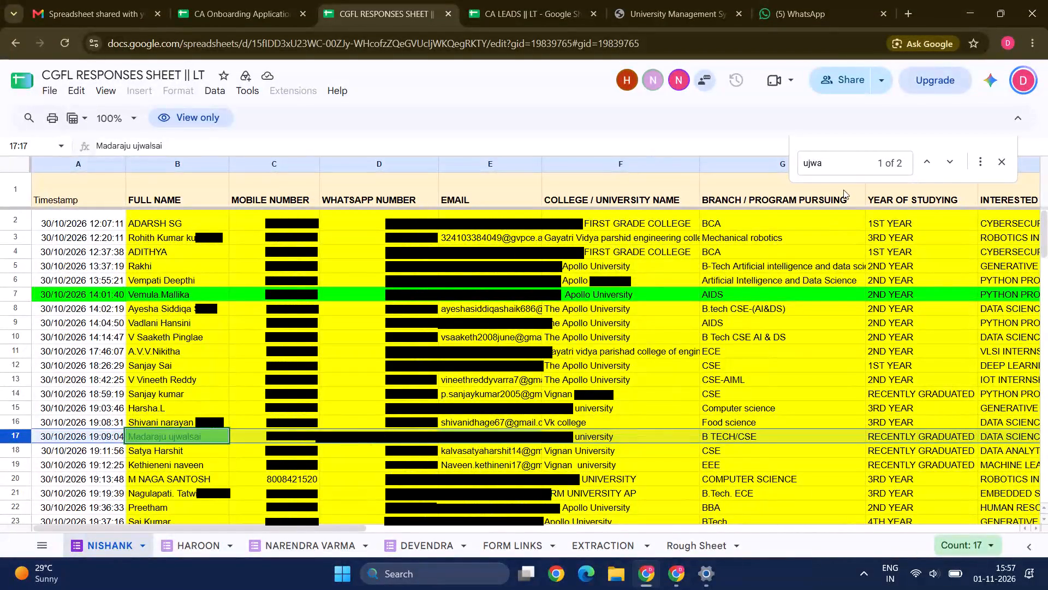
Clear the search text in the NISHANK sheet and recheck the class representative and referral code in row 17.
left_click(868, 167)
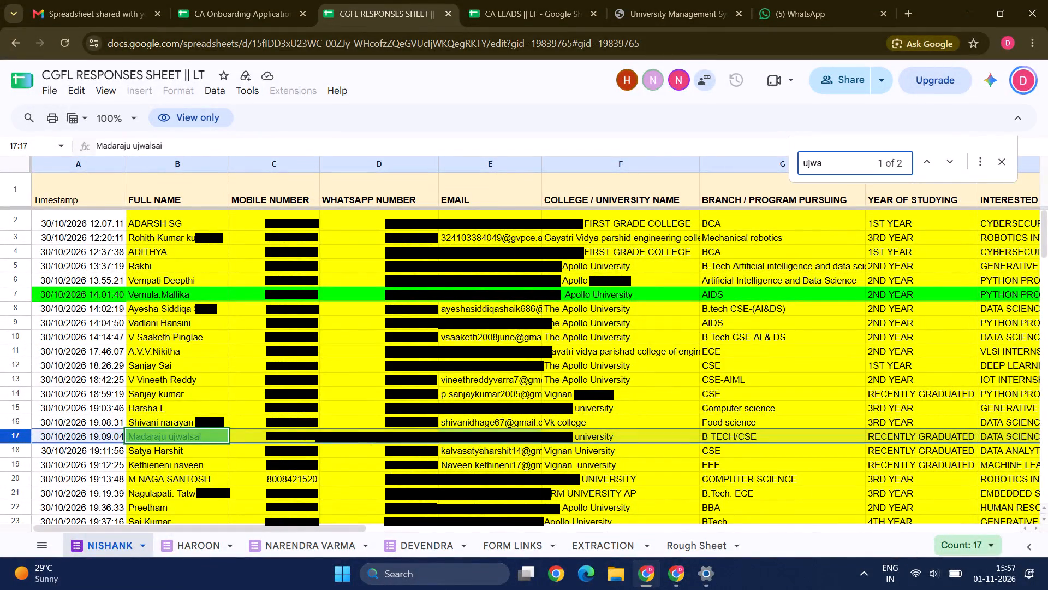
key("BackSpace")
key("BackSpace")
key("BackSpace")
key("BackSpace")
key("BackSpace")
key("BackSpace")
key("BackSpace")
key("BackSpace")
key("BackSpace")
key("BackSpace")
key("BackSpace")
key("BackSpace")
key("BackSpace")
key("BackSpace")
key("BackSpace")
key("BackSpace")
key("BackSpace")
key("BackSpace")
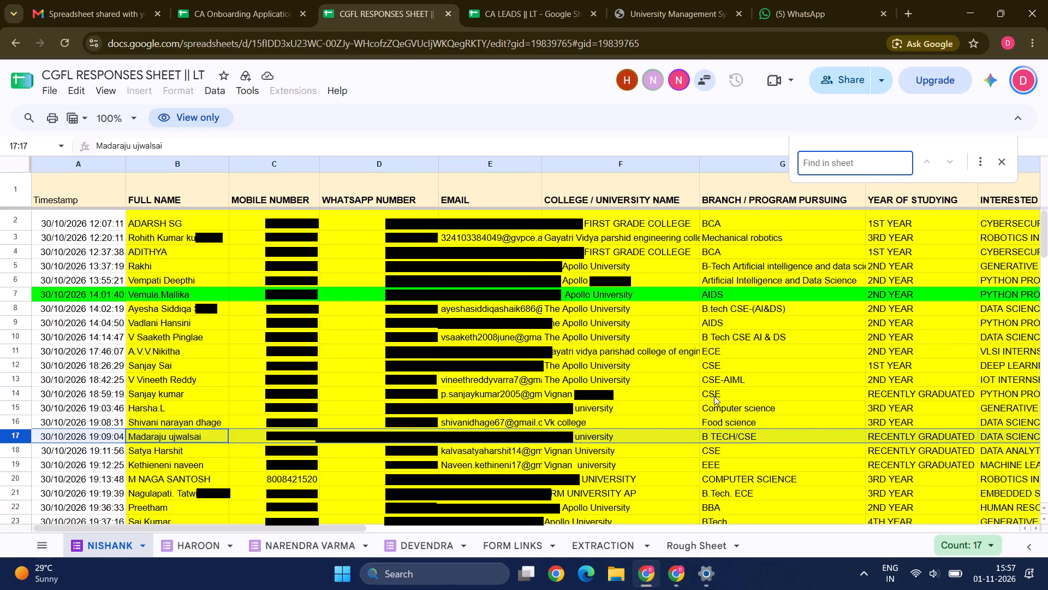
scroll(719, 434, "left", 8)
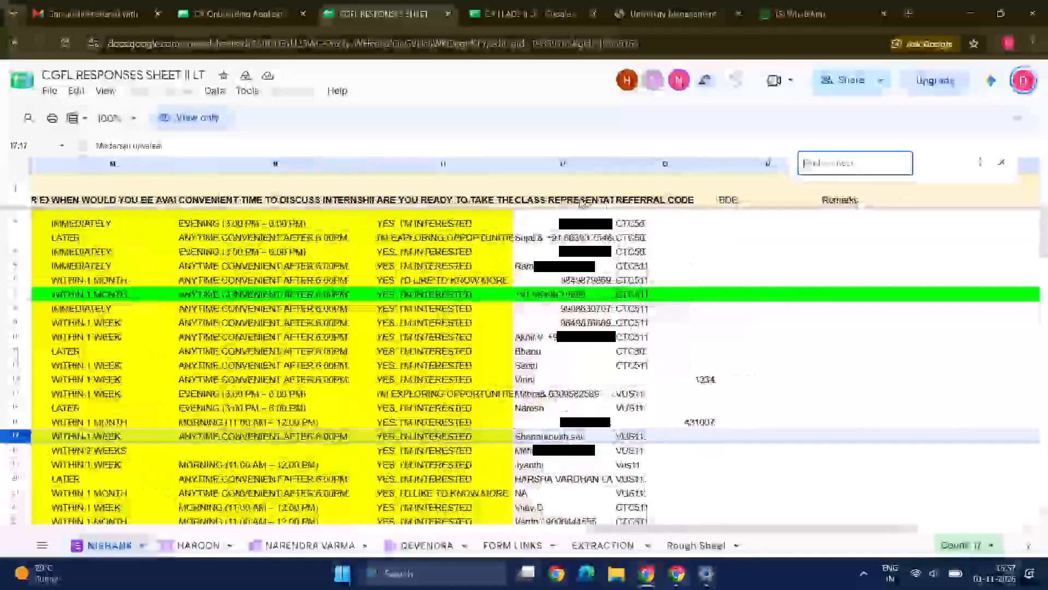
Return to the CA LEADS workbook and set the call status of the lead in row 172 to NOT INTERESTED.
left_click(542, 6)
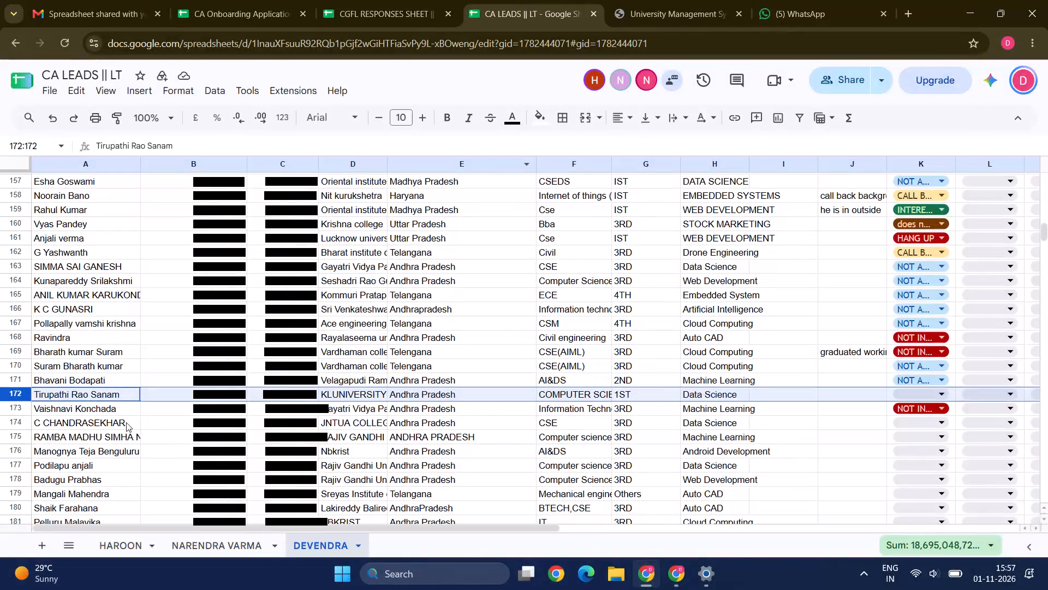
left_click(907, 391)
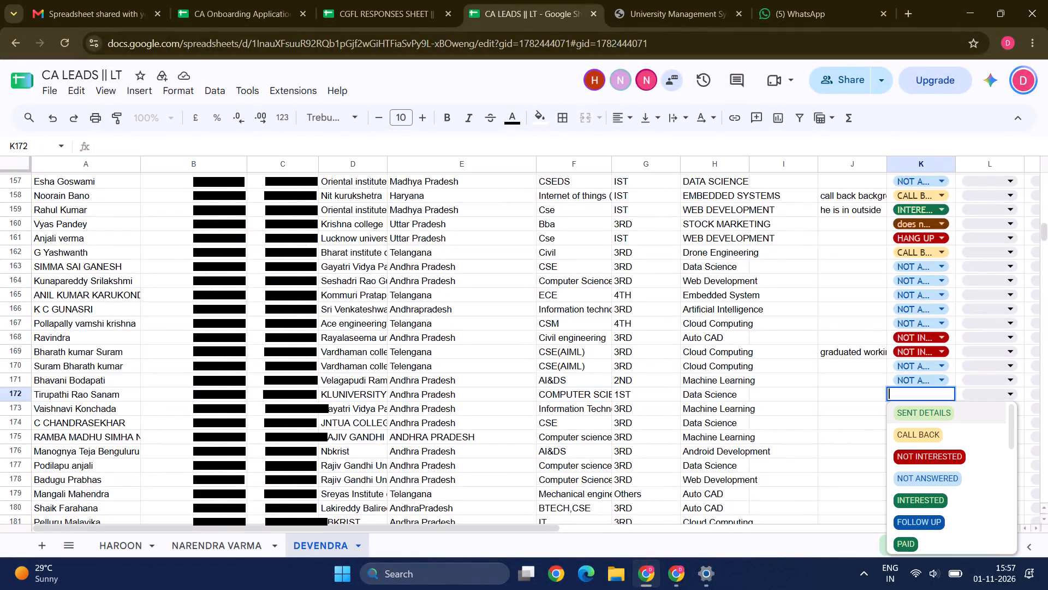
left_click(922, 459)
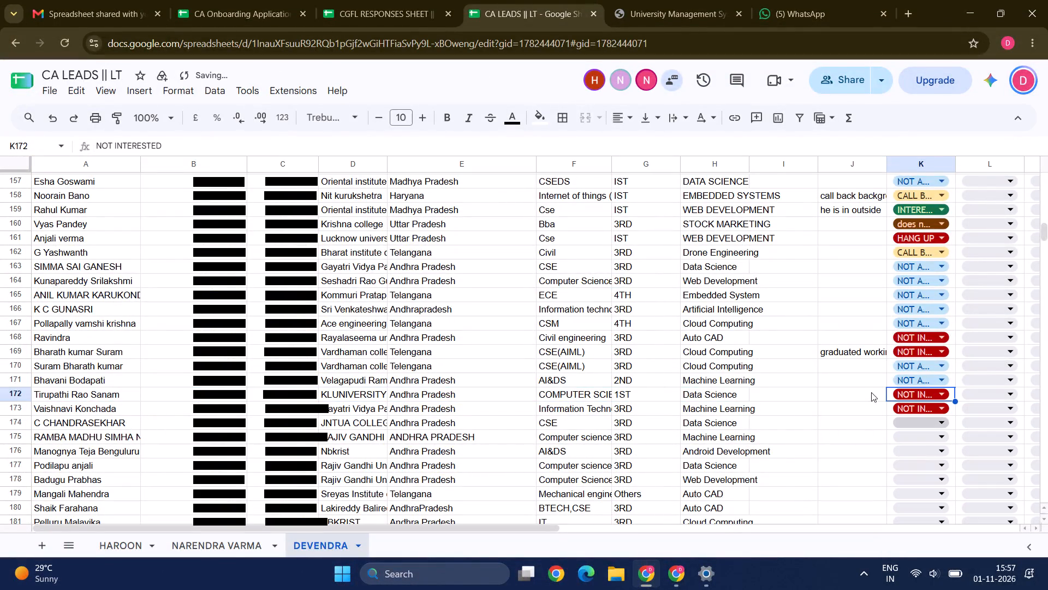
Enter the remark "call cut" in column J for the lead in row 172.
left_click(865, 390)
type("call")
key("space")
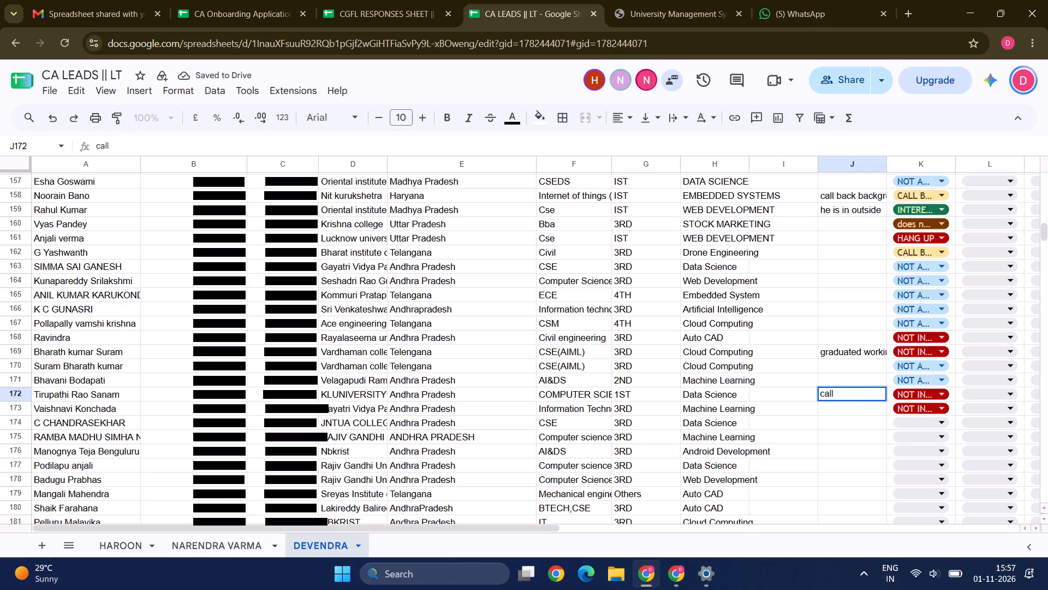
type("cut")
left_click(839, 426)
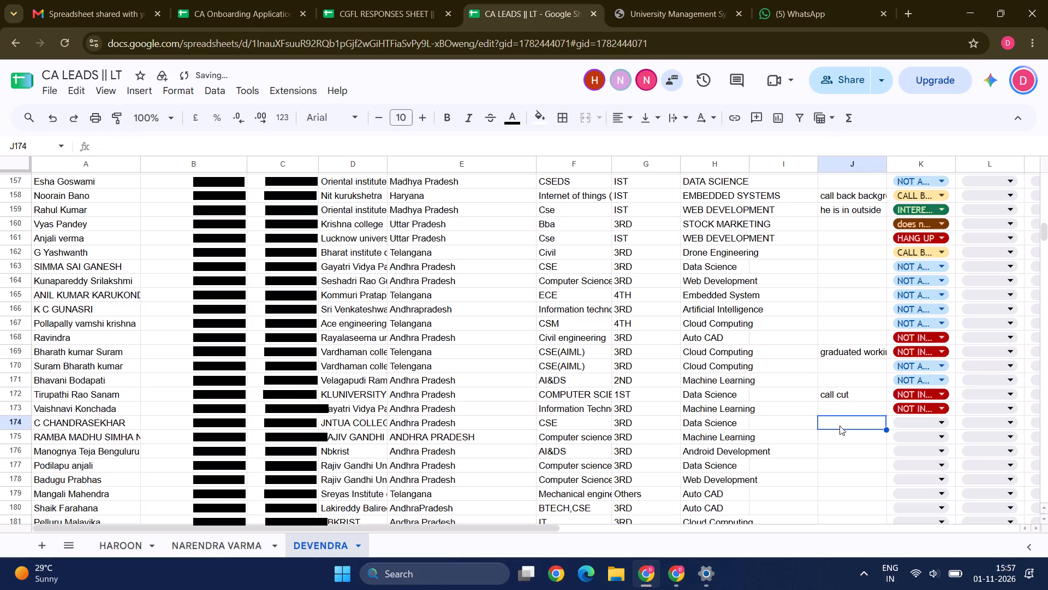
Select the entire row 174 of the DEVENDRA sheet to examine that lead's details.
left_click(10, 421)
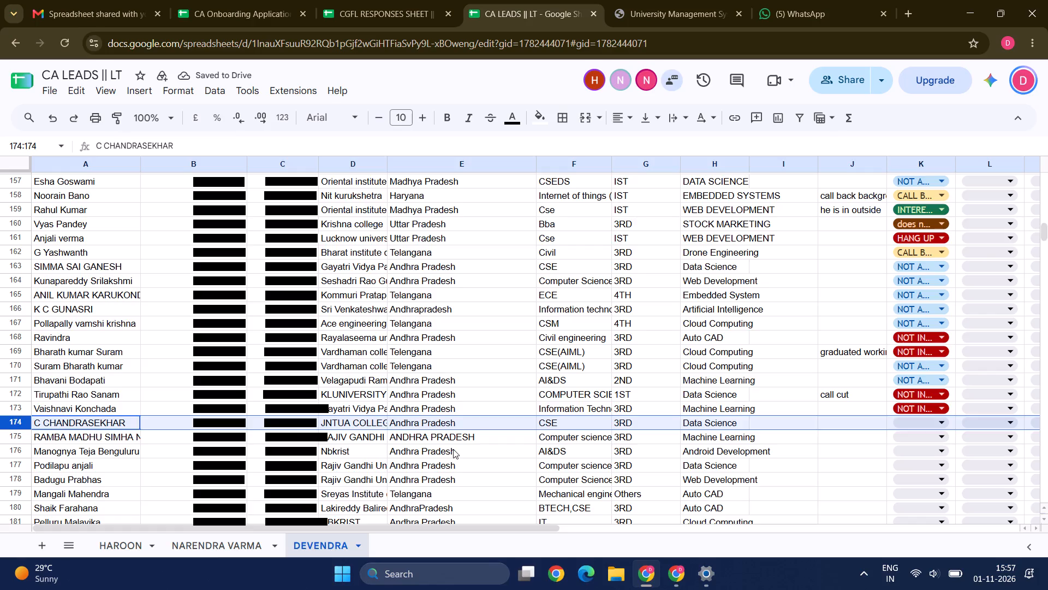
left_click(453, 449)
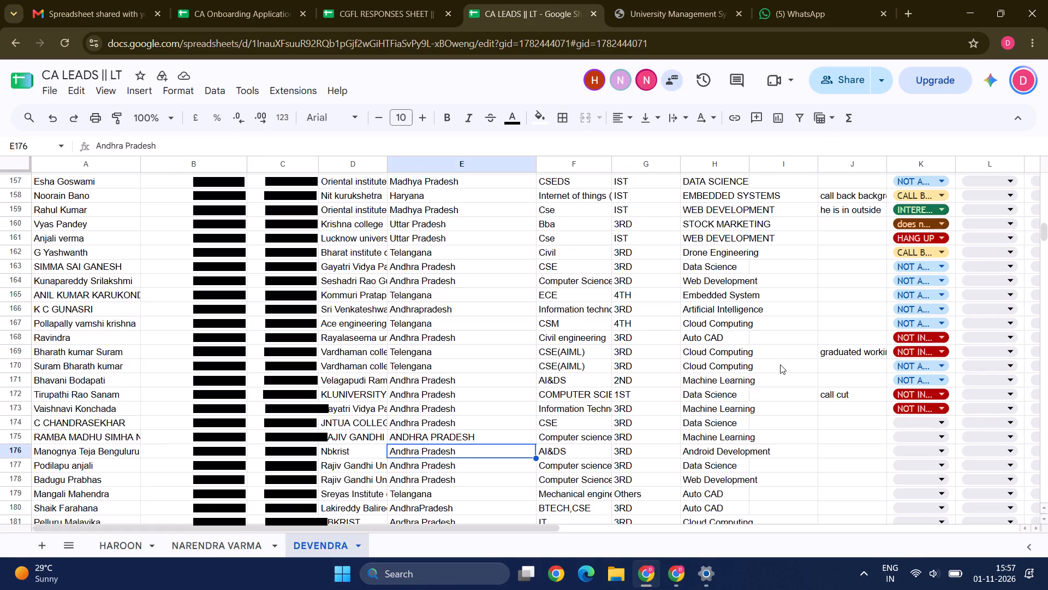
left_click(831, 426)
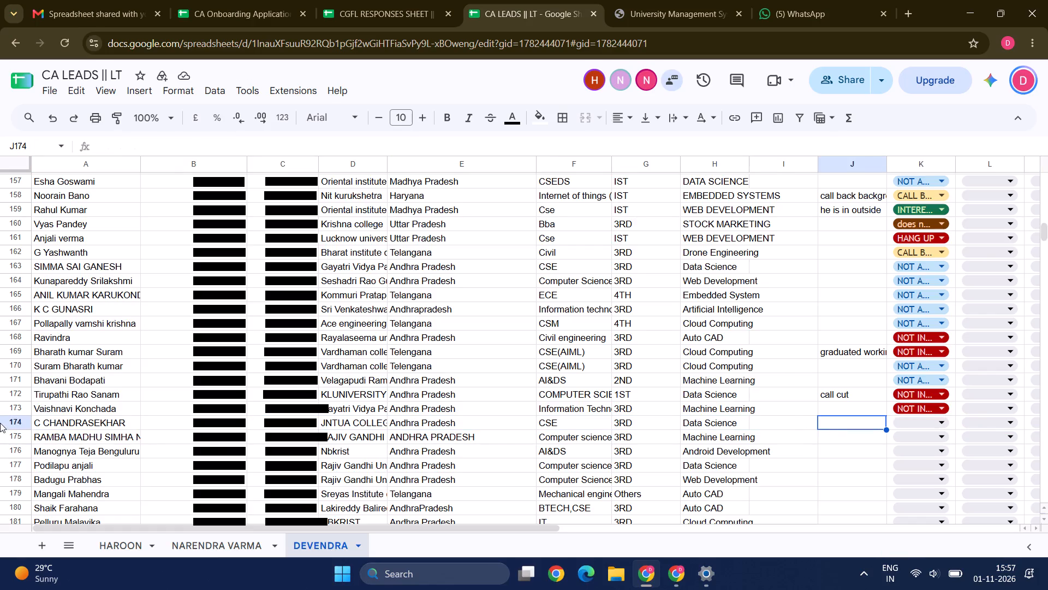
left_click(20, 423)
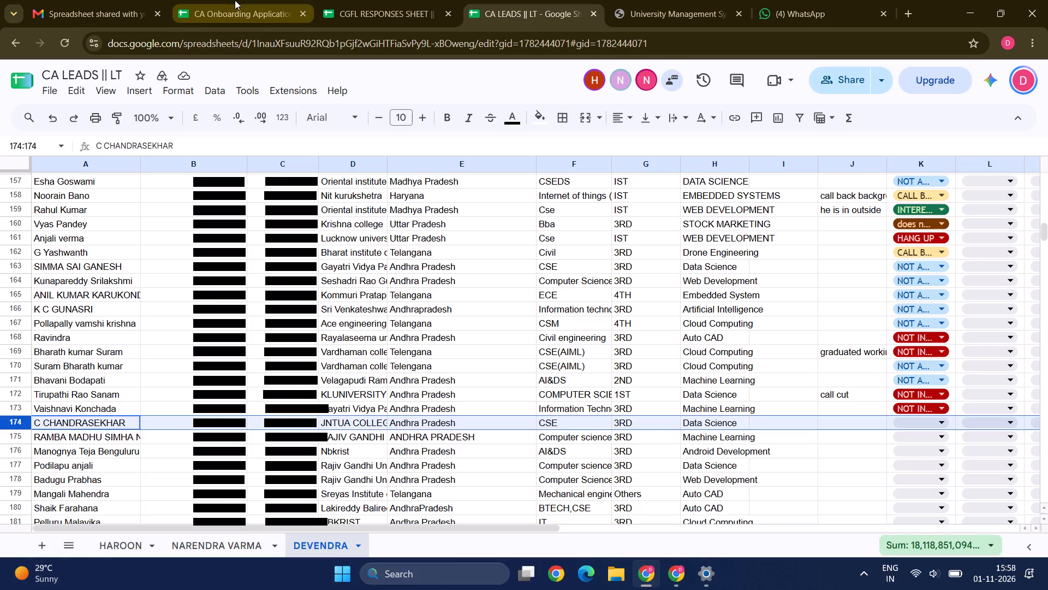
Switch to the CGFL RESPONSES SHEET workbook and check the newest responses at the end of the NISHANK sheet.
left_click(391, 5)
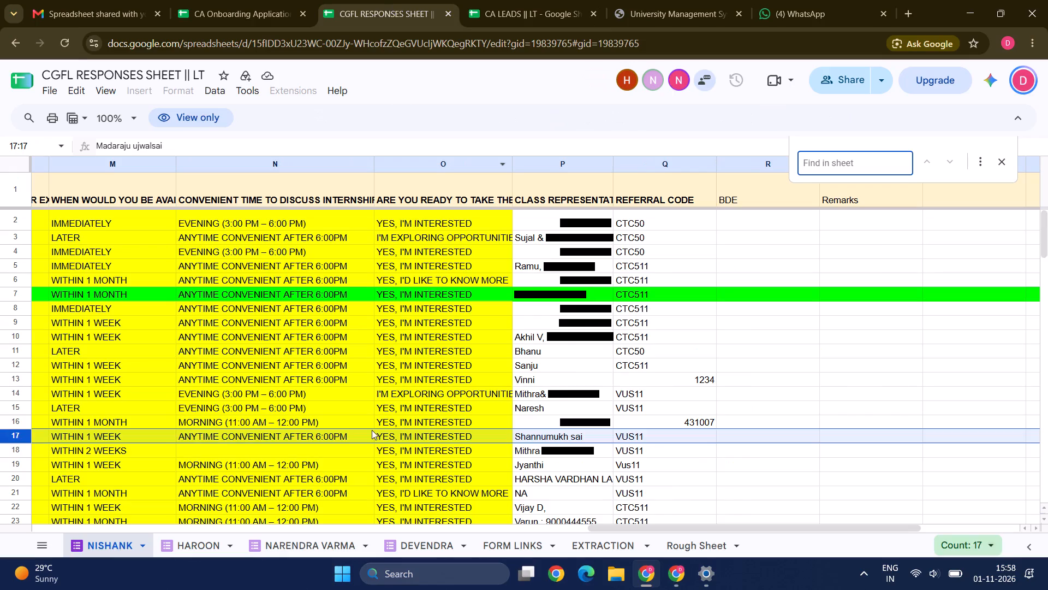
scroll(372, 430, "down", 4)
scroll(372, 430, "up", 3)
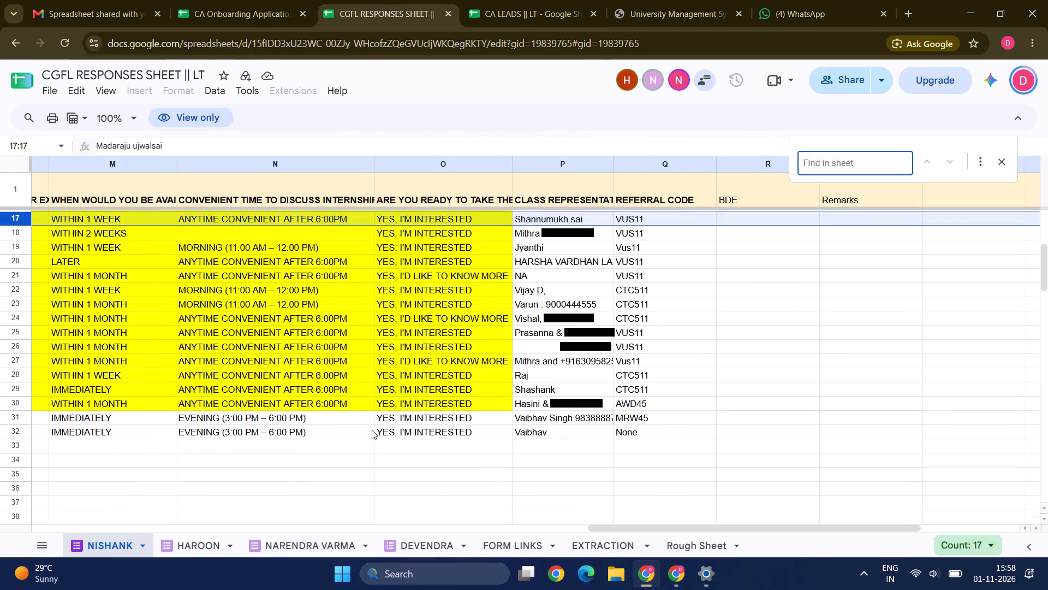
Go to the unhighlighted responses at the end of the DEVENDRA responses sheet and select their mobile numbers in C127:C139.
left_click(439, 539)
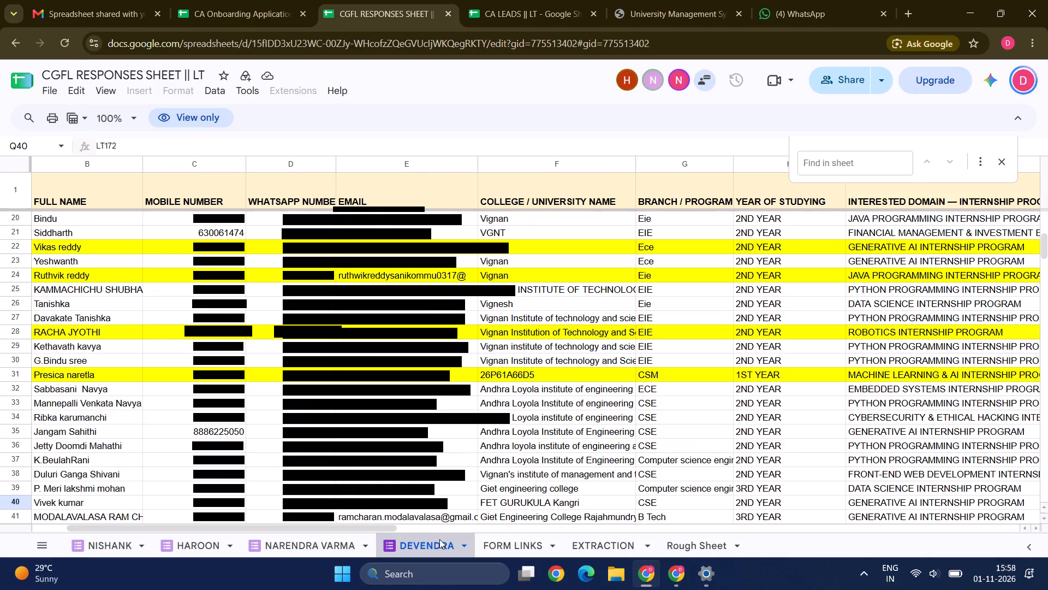
scroll(349, 281, "down", 6)
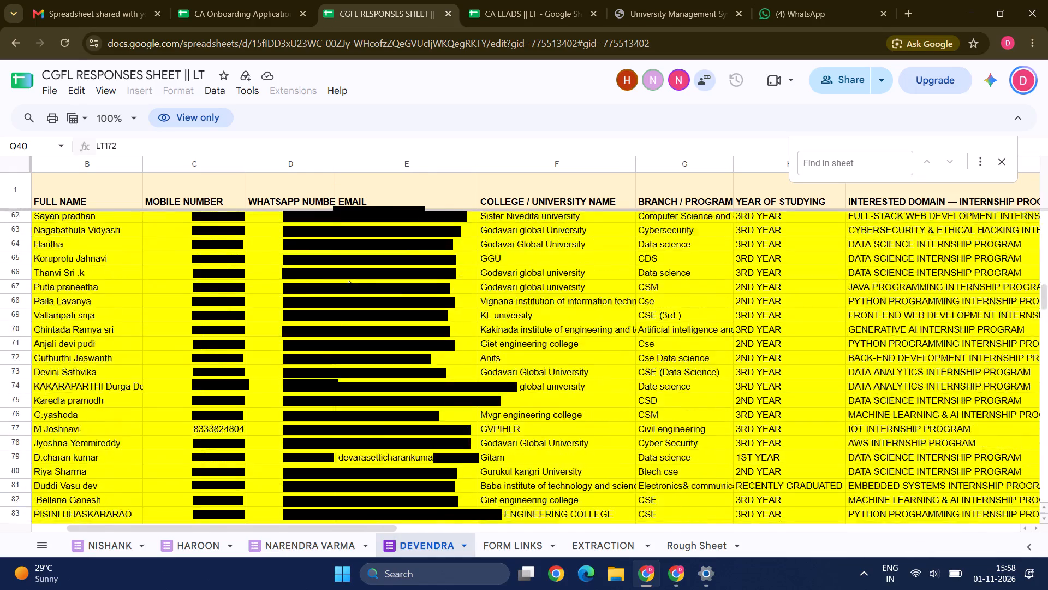
scroll(349, 281, "down", 2)
scroll(349, 281, "up", 1)
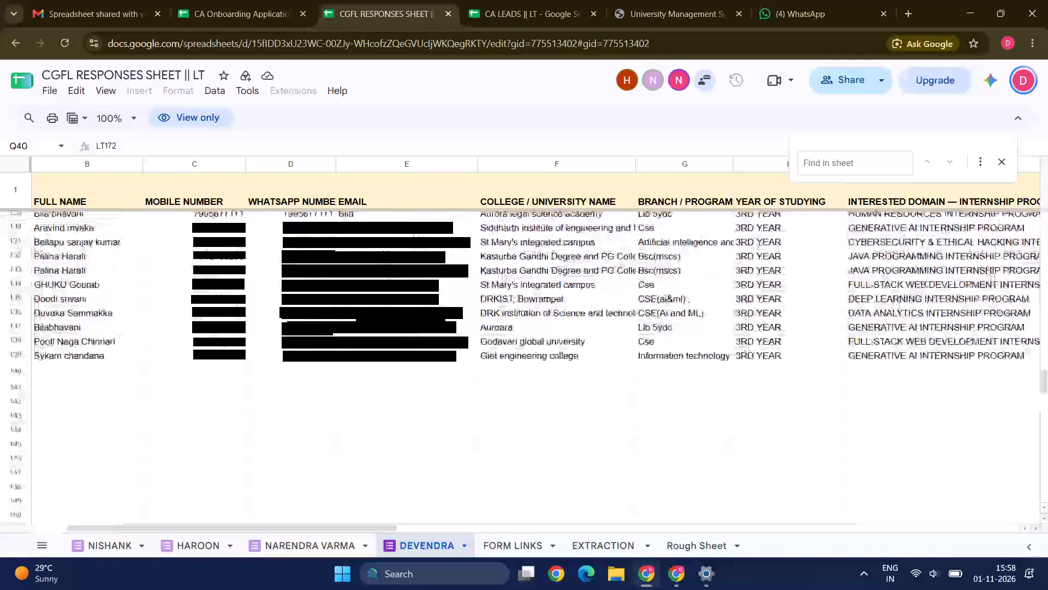
scroll(349, 281, "up", 2)
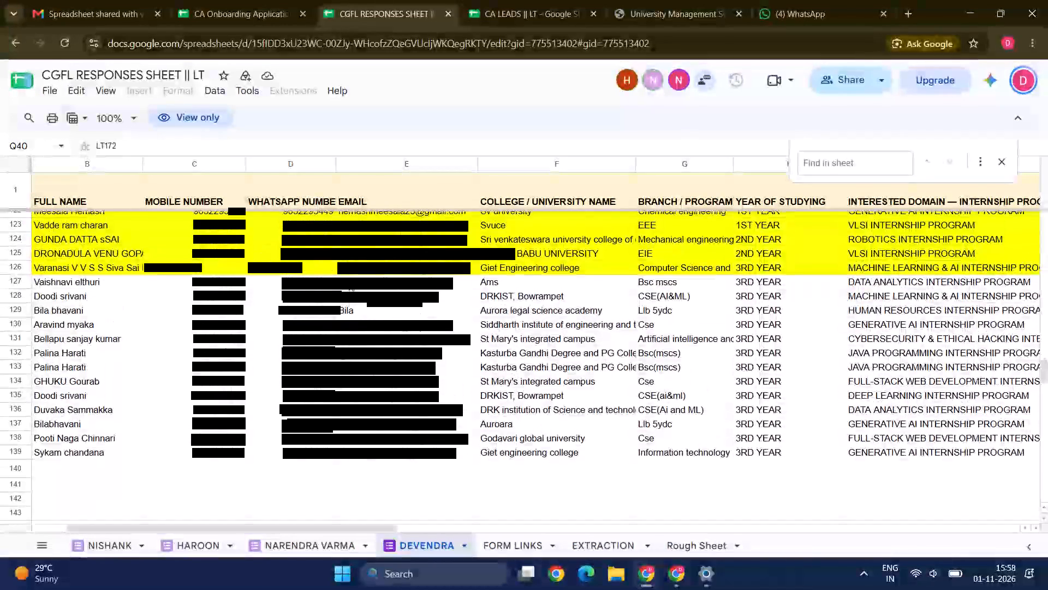
left_click_drag(222, 281, 222, 448)
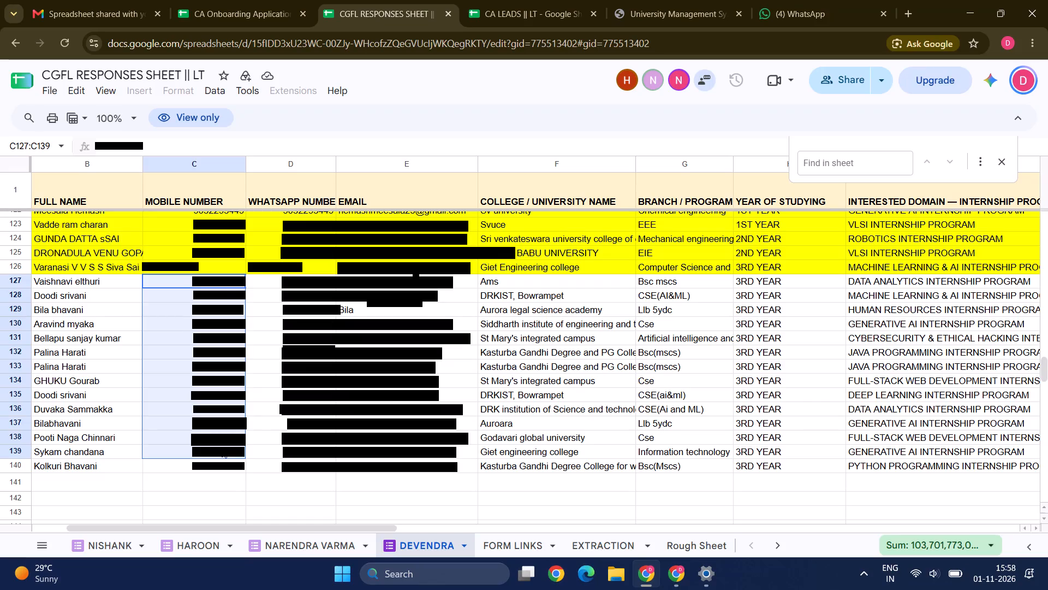
Examine the response in row 140 of the DEVENDRA sheet across its columns, ending at its class representative cell.
key("Down")
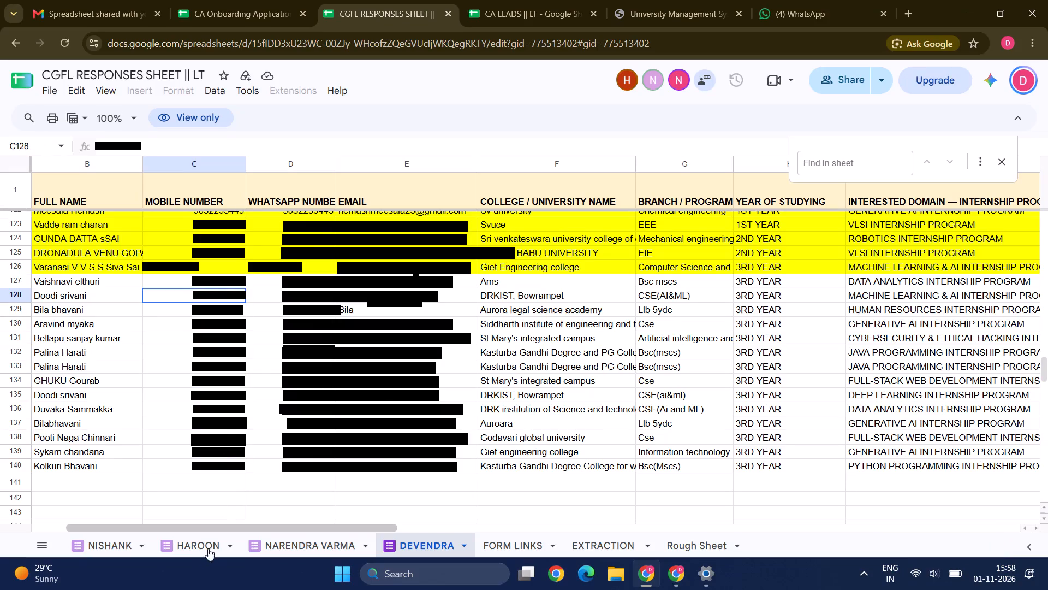
left_click(206, 462)
scroll(206, 462, "left", 12)
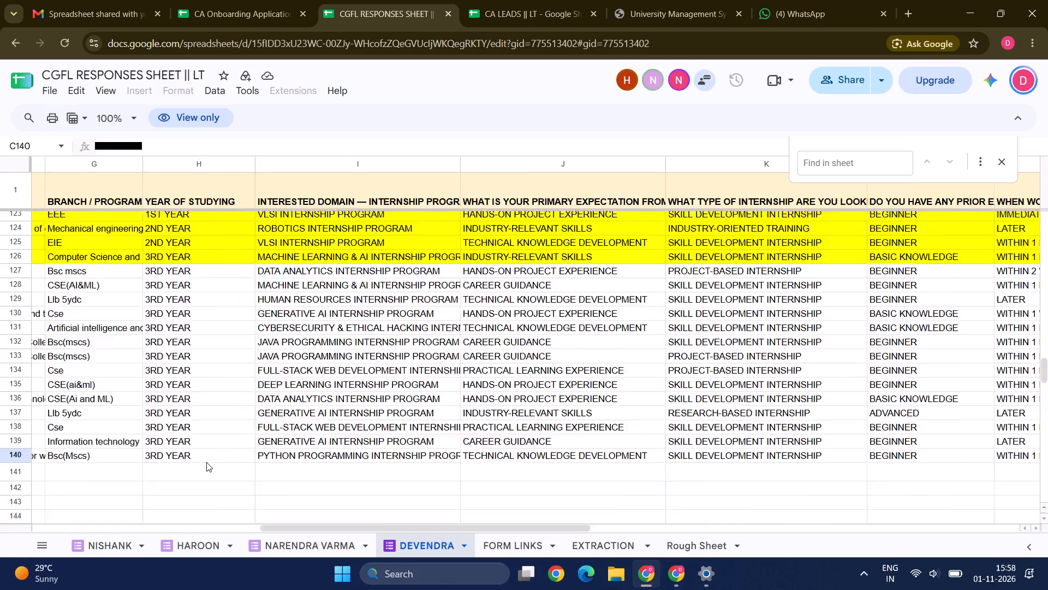
scroll(206, 462, "right", 1)
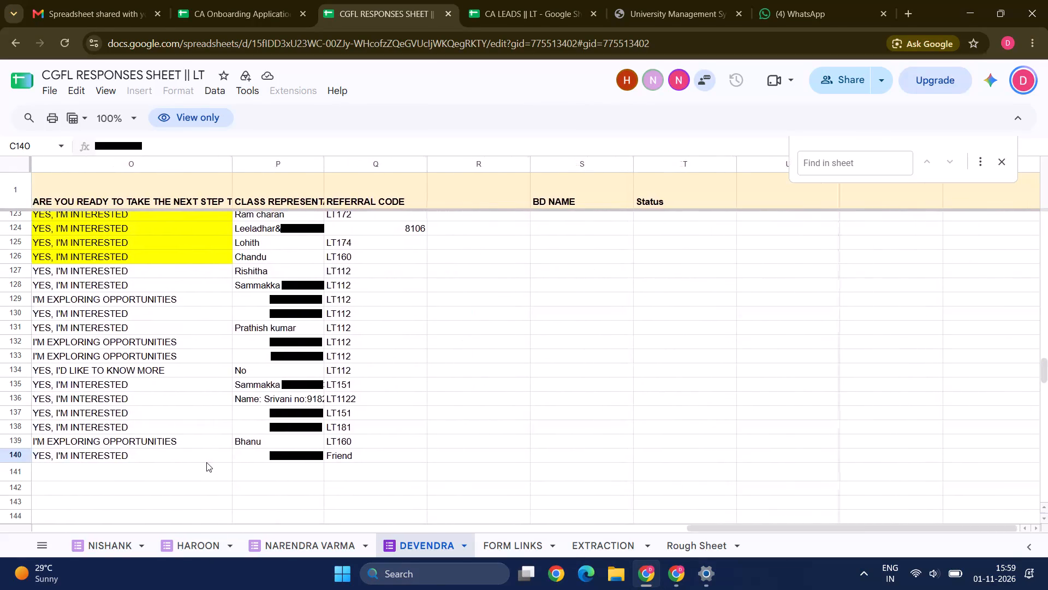
scroll(206, 462, "right", 1)
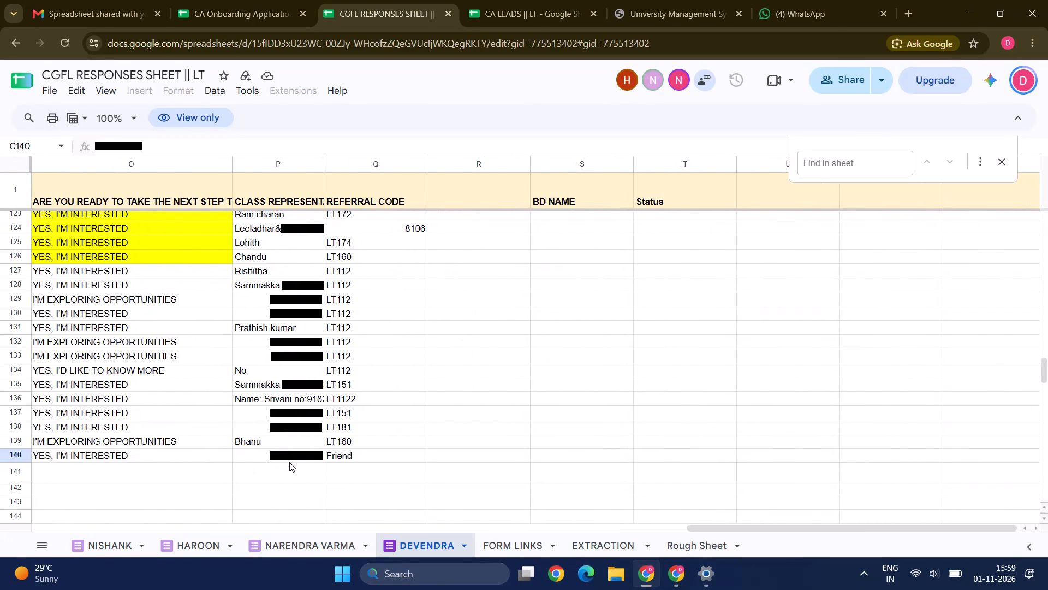
left_click(288, 457)
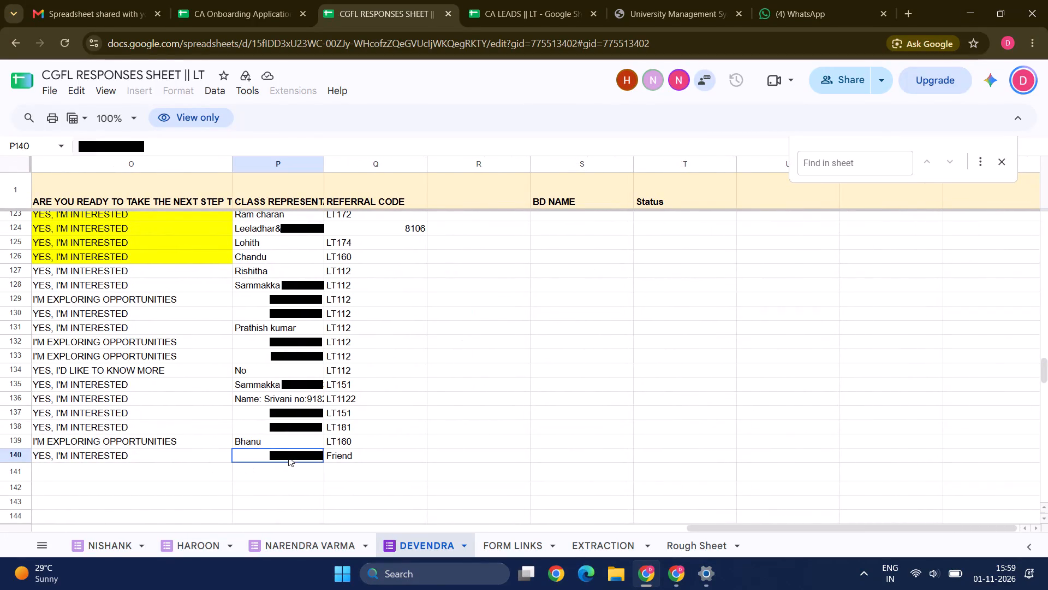
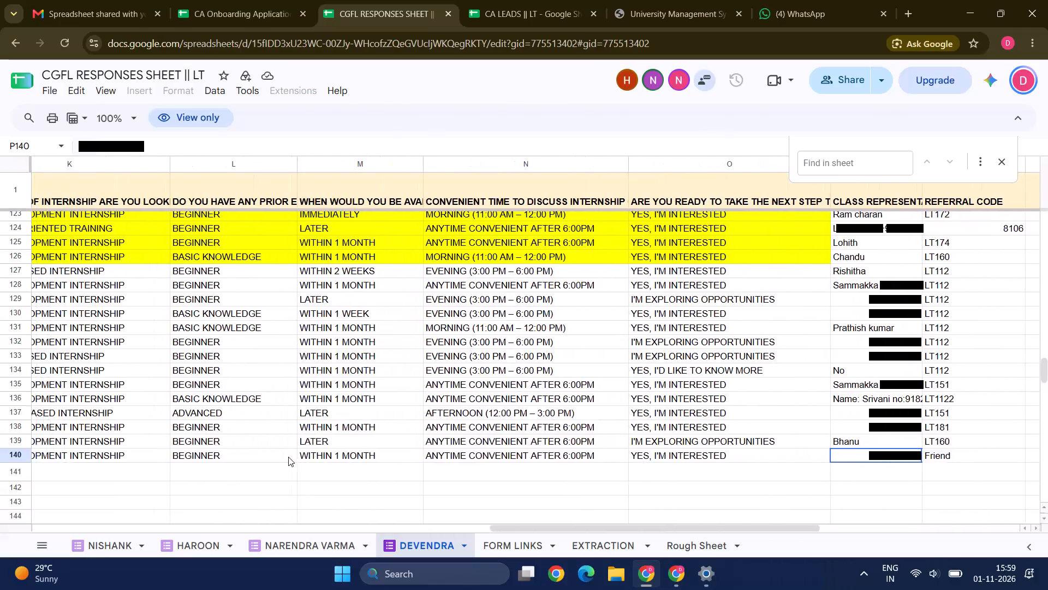
Examine the newest responses in the DEVENDRA responses sheet, going back across row 140 to the timestamp, name and mobile number columns.
scroll(288, 457, "right", 4)
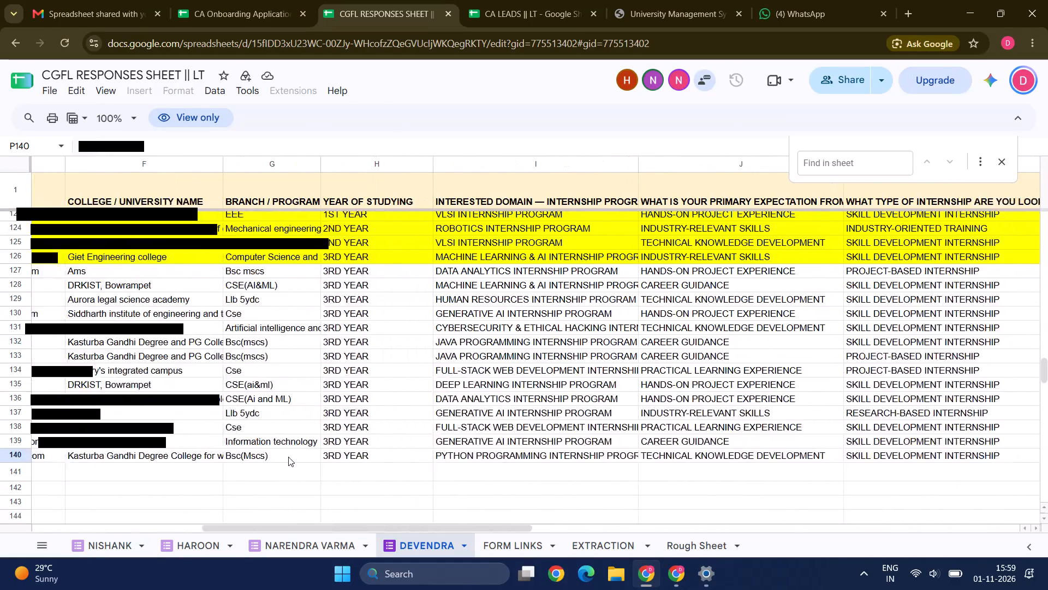
scroll(288, 457, "right", 2)
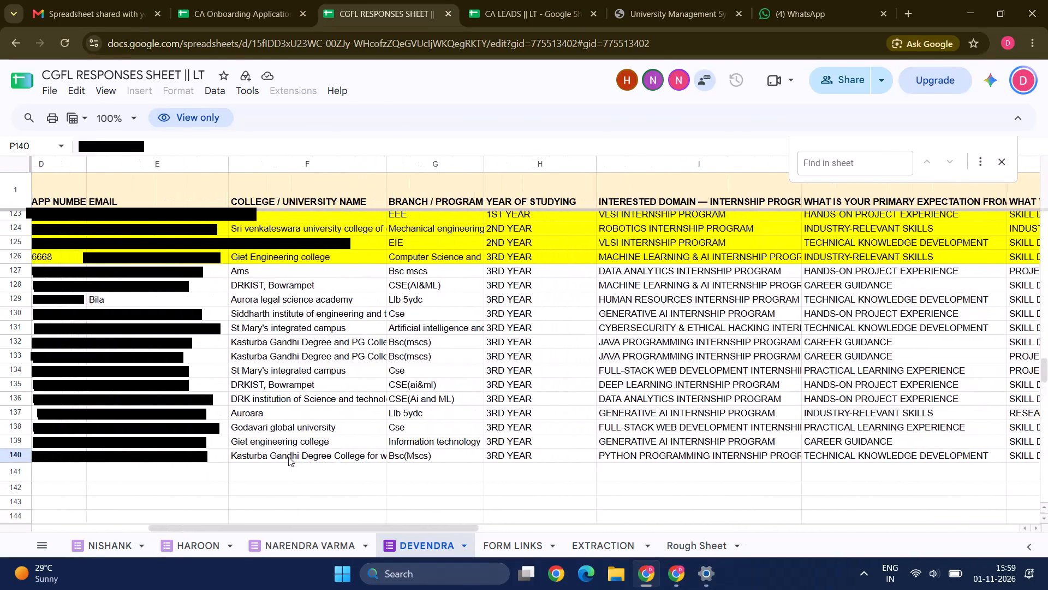
scroll(288, 457, "right", 4)
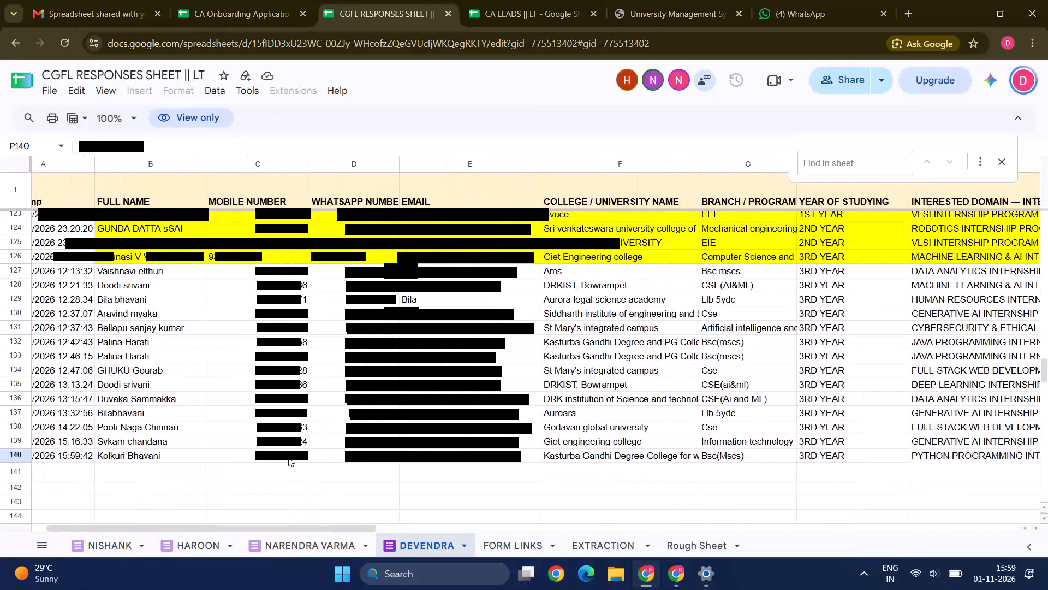
scroll(288, 457, "right", 2)
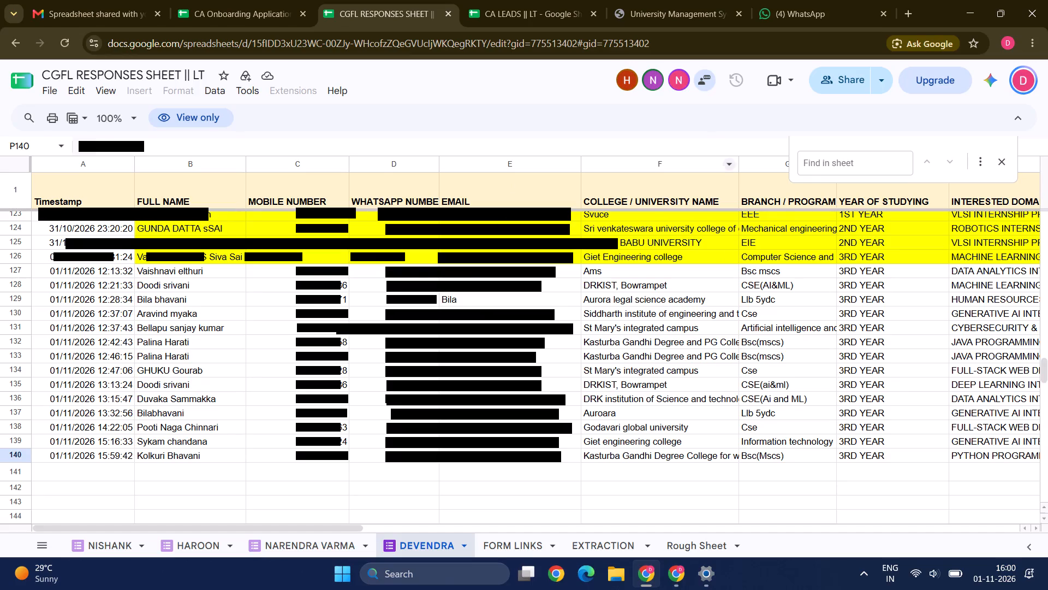
Return to the CA LEADS workbook at the lead in row 174 of the DEVENDRA sheet.
left_click(544, 0)
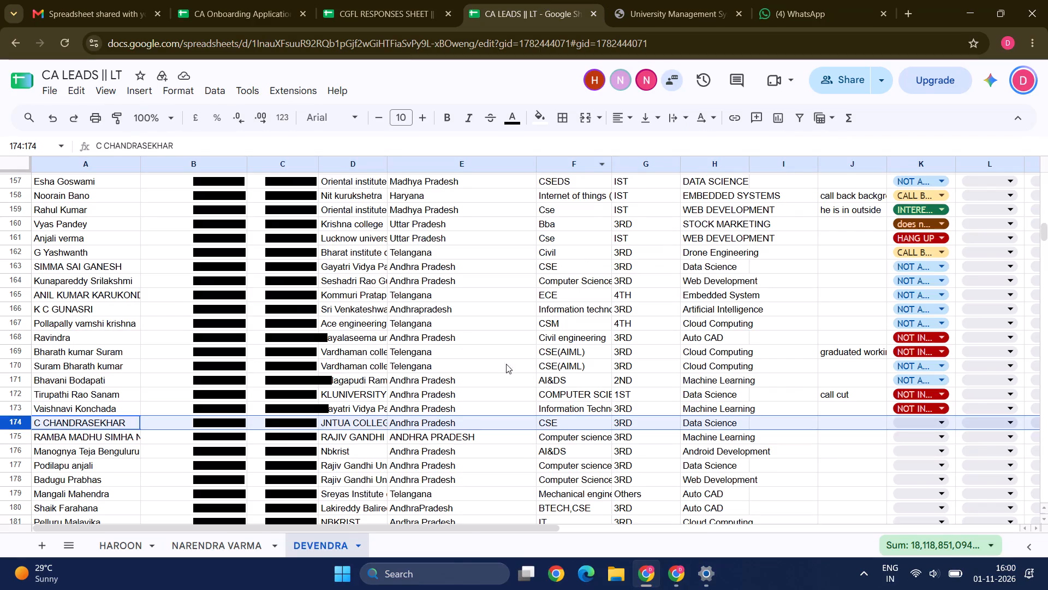
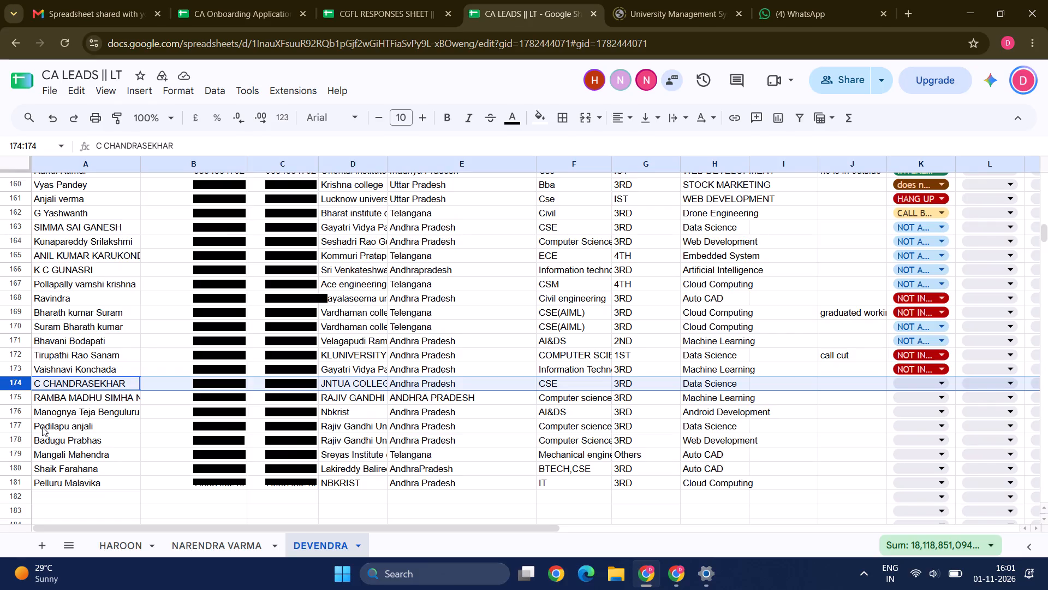
Go back to the 29/10/2026 leads in the DEVENDRA sheet and examine their details and call updates, starting from row 6.
scroll(42, 427, "up", 13)
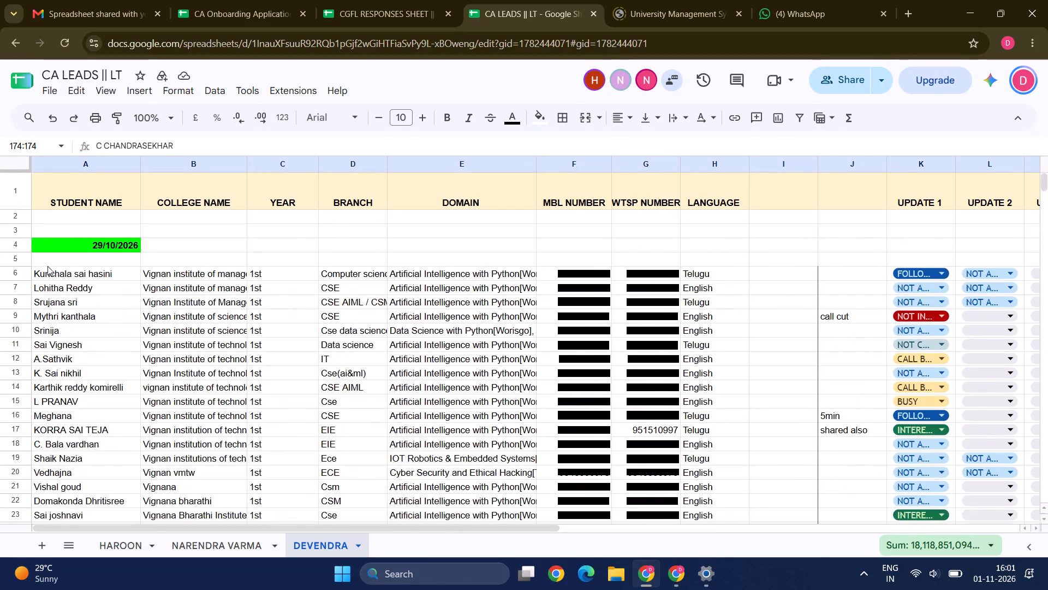
left_click(22, 277)
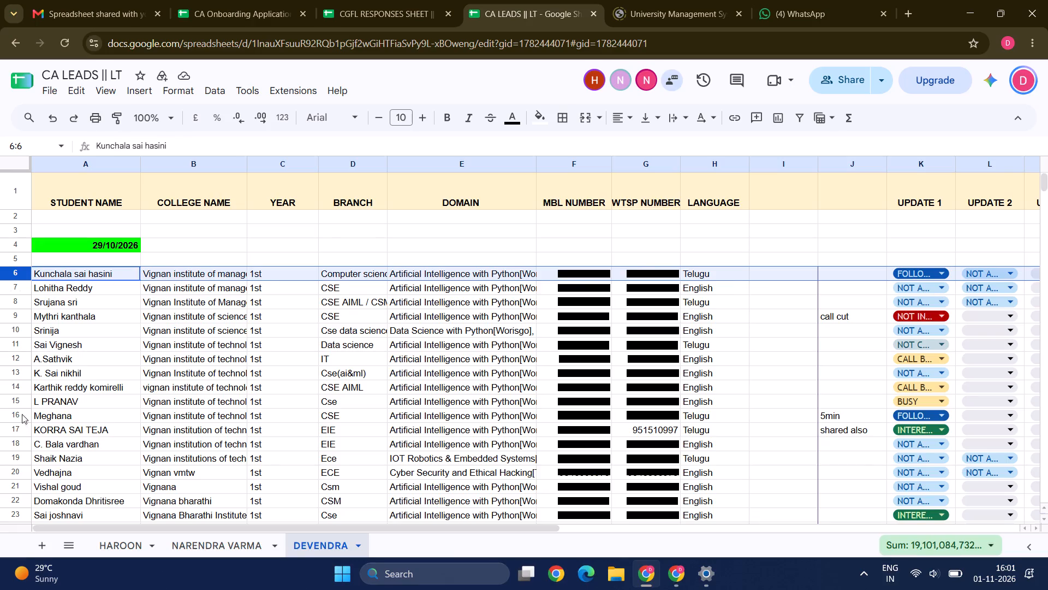
scroll(215, 391, "down", 1)
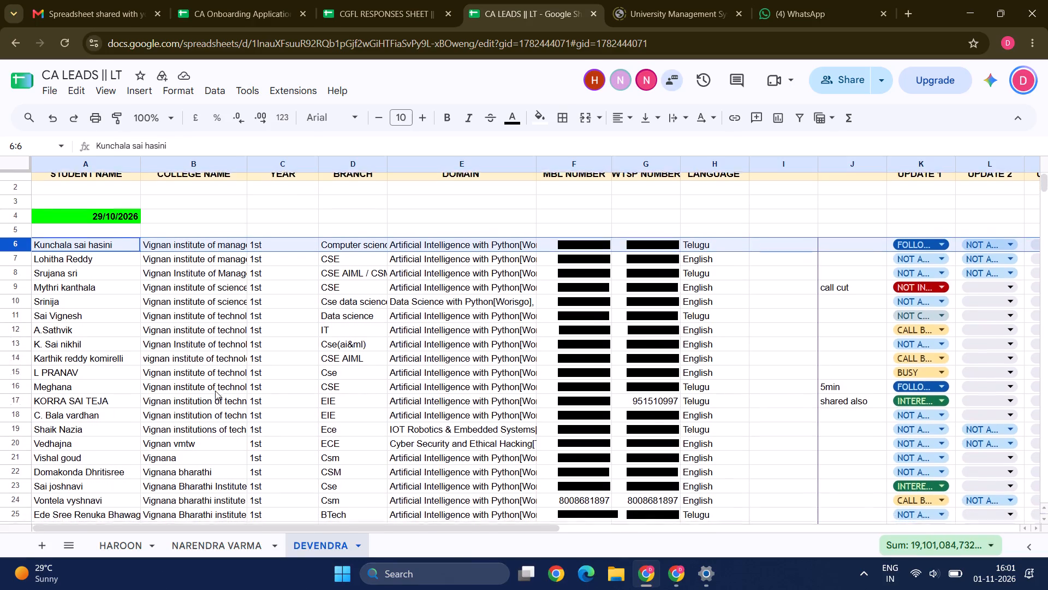
scroll(215, 391, "down", 3)
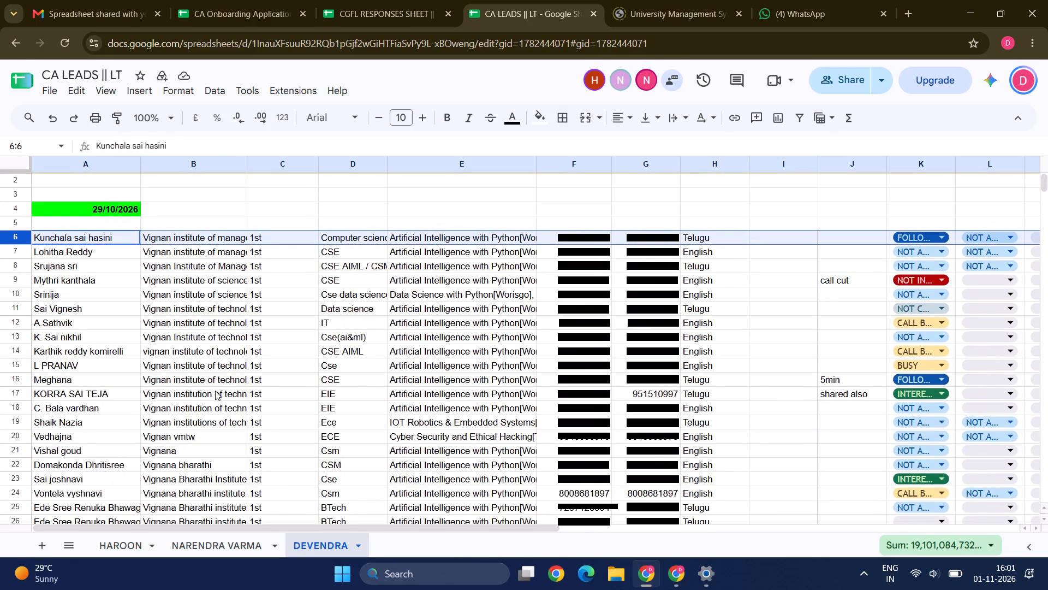
scroll(215, 391, "down", 3)
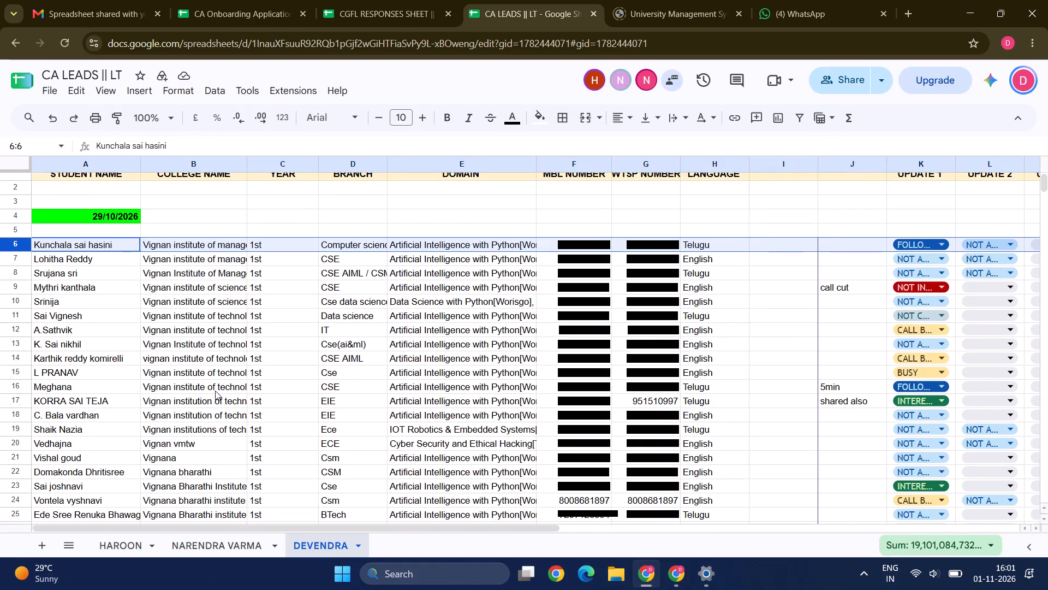
scroll(215, 391, "down", 2)
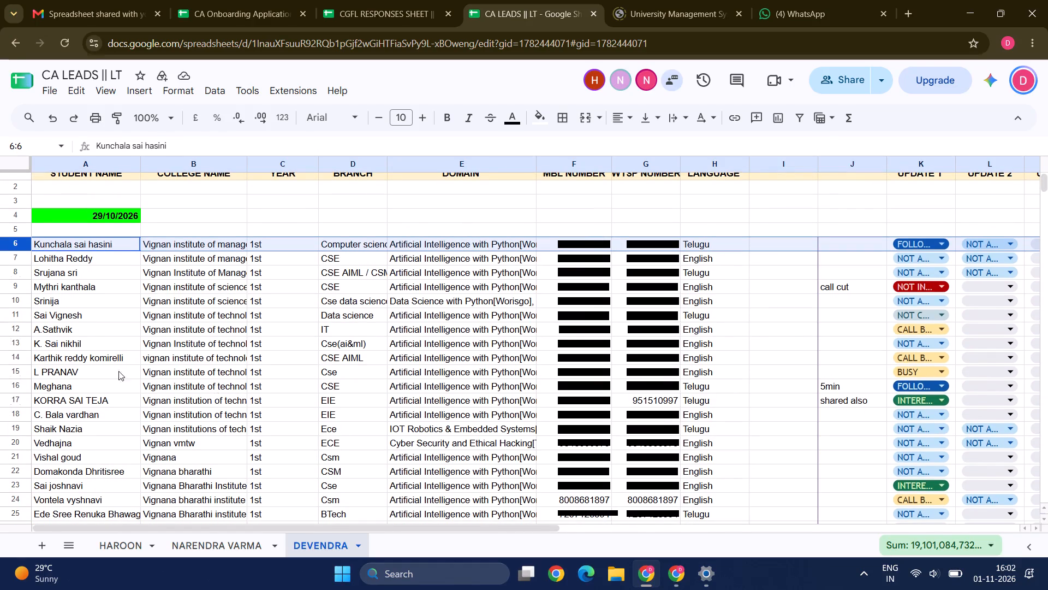
Review the 29/10/2026 leads from row 17 to row 32, checking their remarks and UPDATE 1 statuses.
left_click(19, 398)
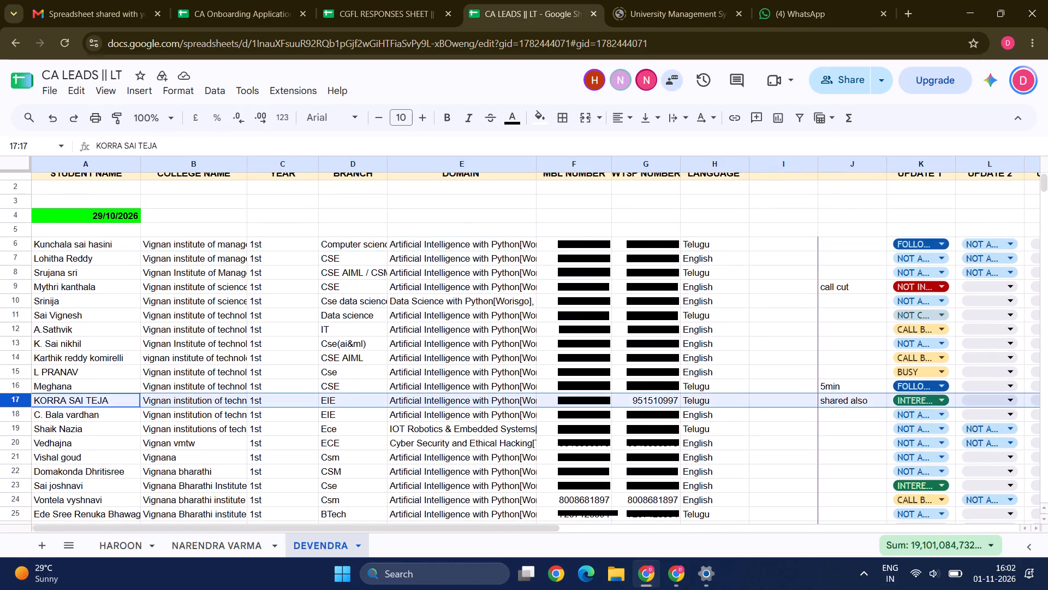
scroll(65, 403, "right", 1)
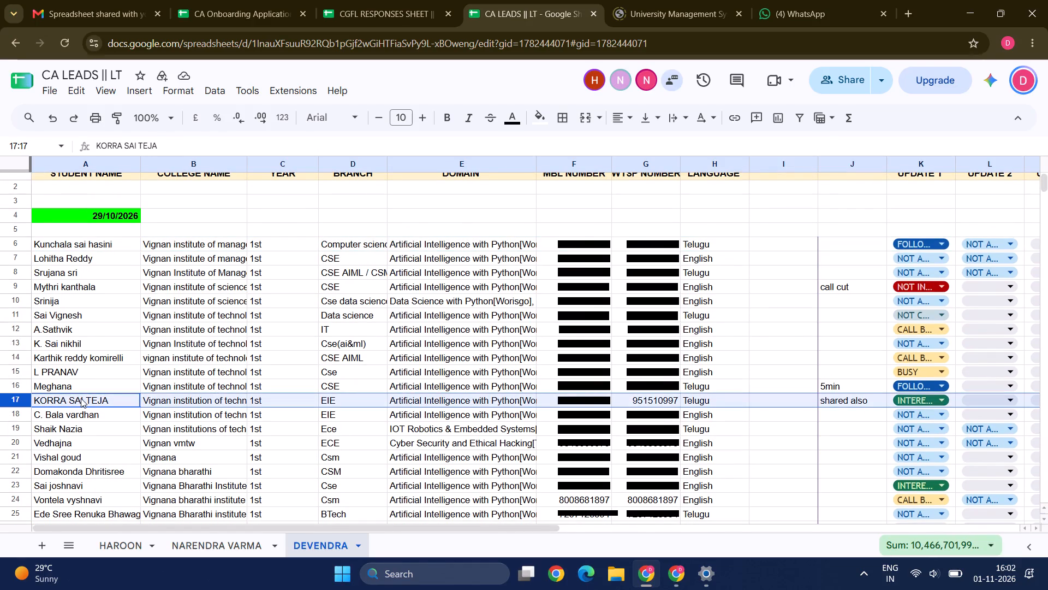
scroll(84, 397, "down", 2)
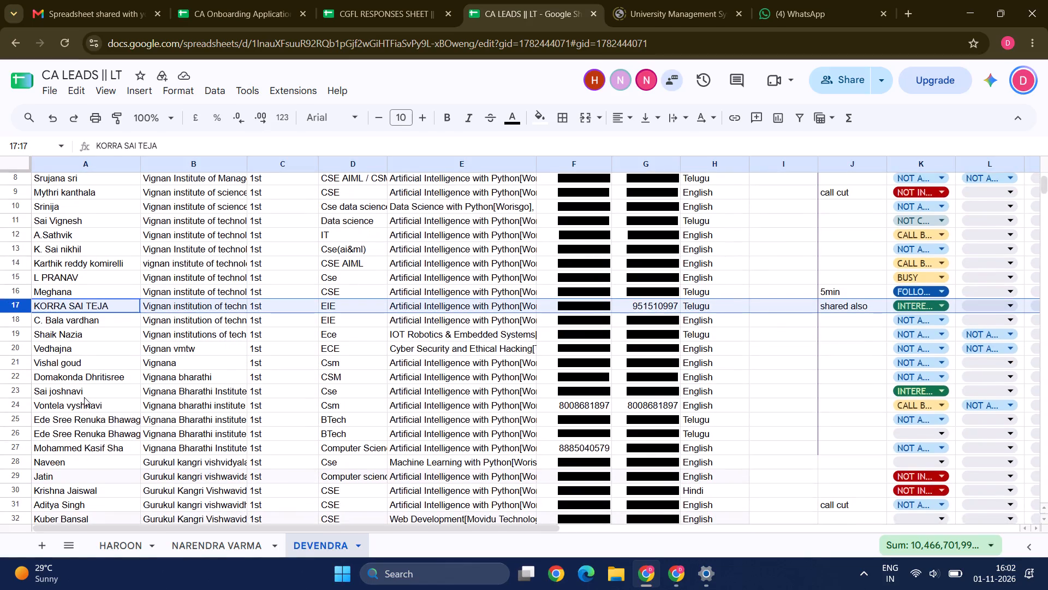
scroll(84, 397, "down", 1)
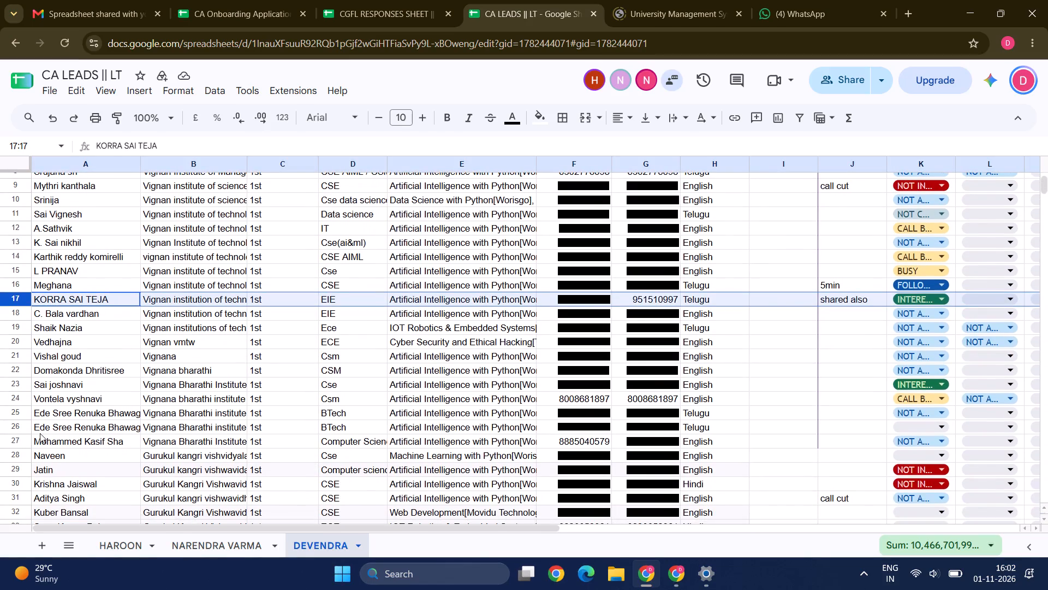
scroll(40, 433, "down", 2)
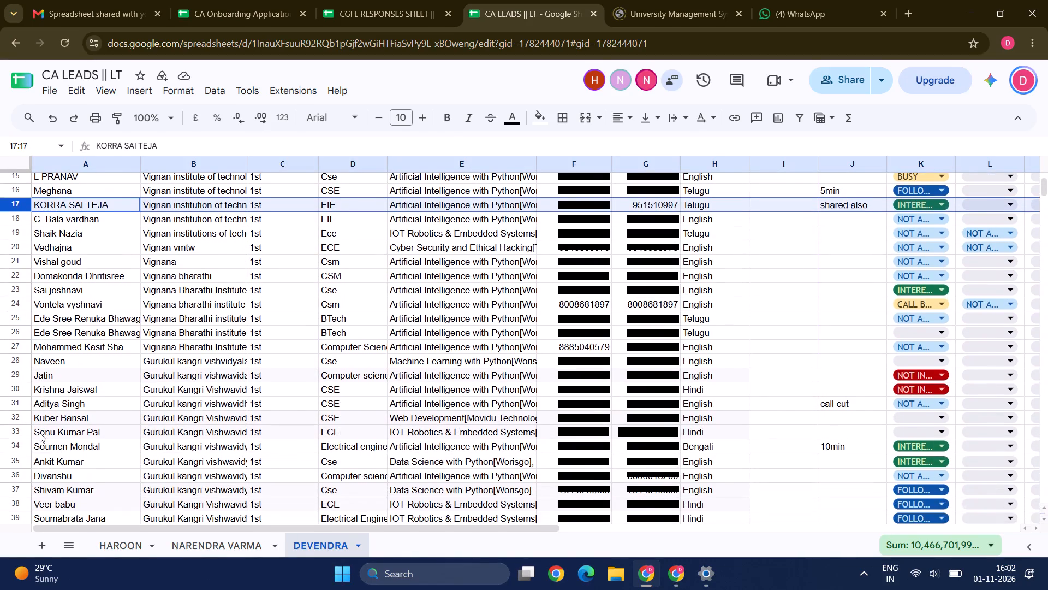
left_click(862, 419)
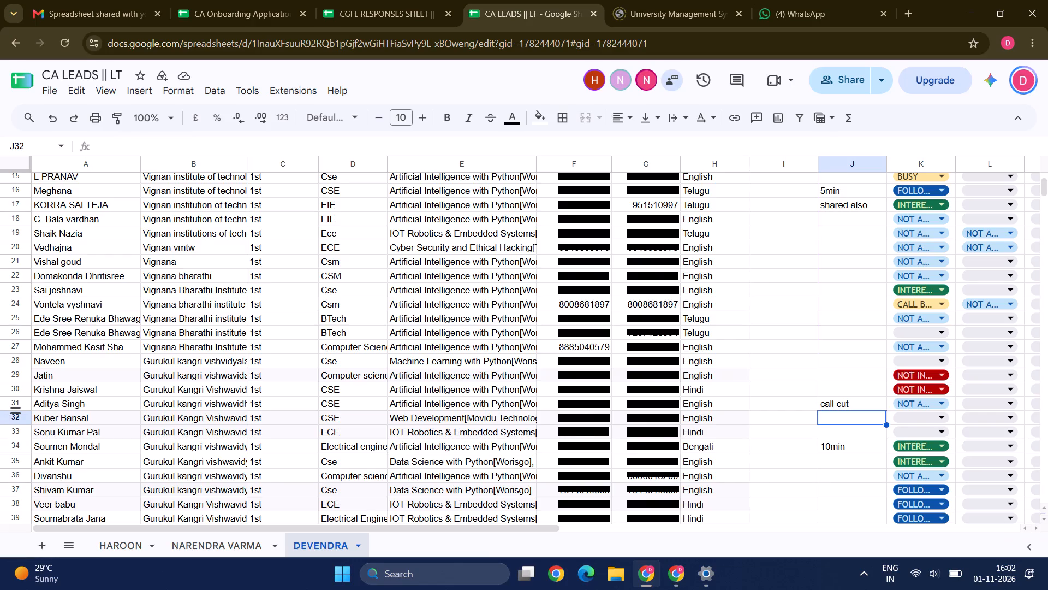
left_click(11, 414)
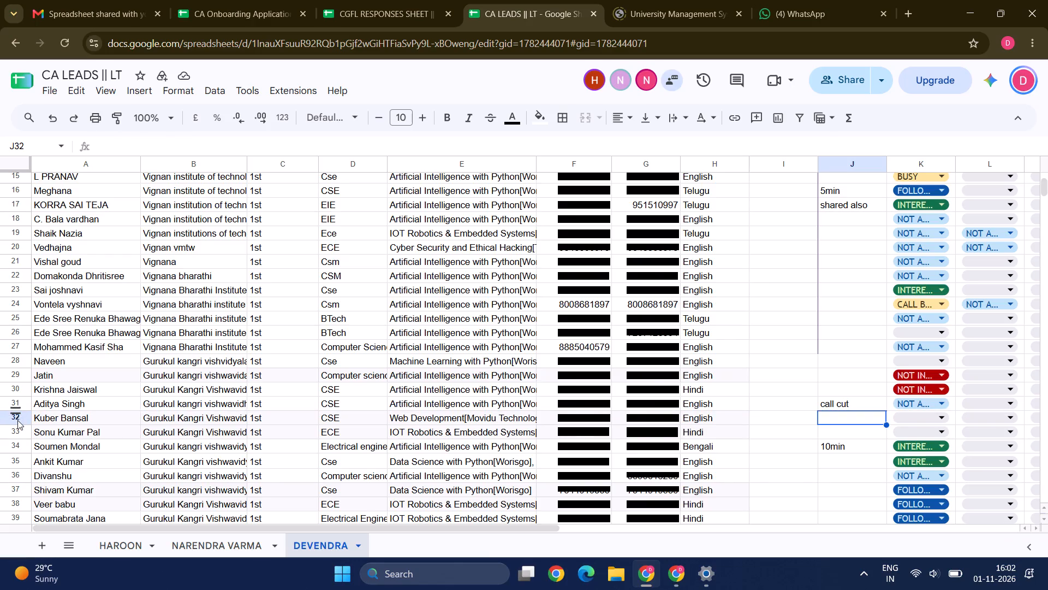
left_click(17, 423)
left_click(16, 418)
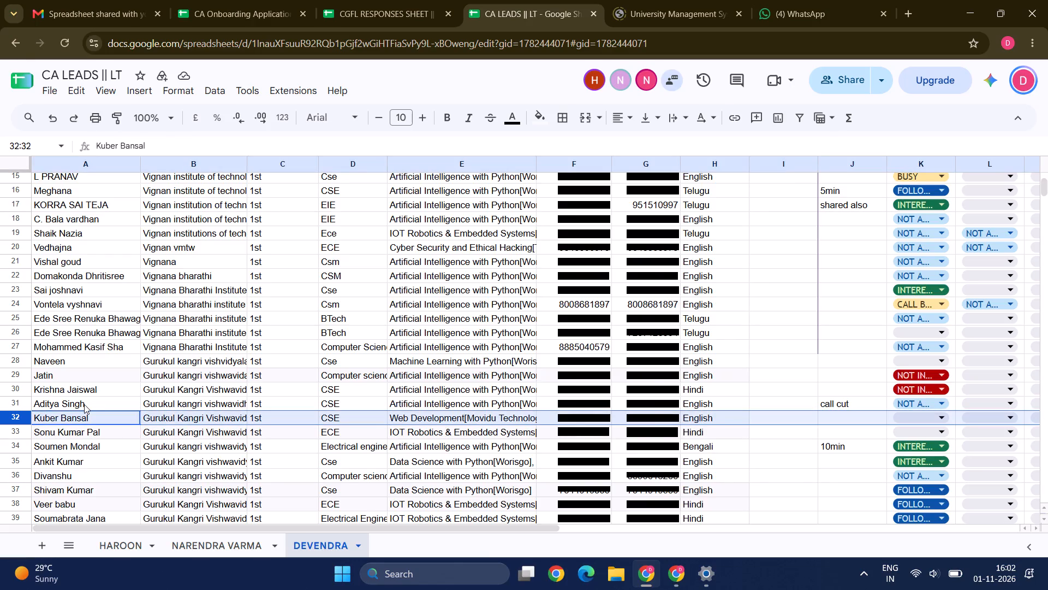
Move on to the 30/10/2026 leads and select the first lead's row, row 51.
scroll(84, 404, "down", 3)
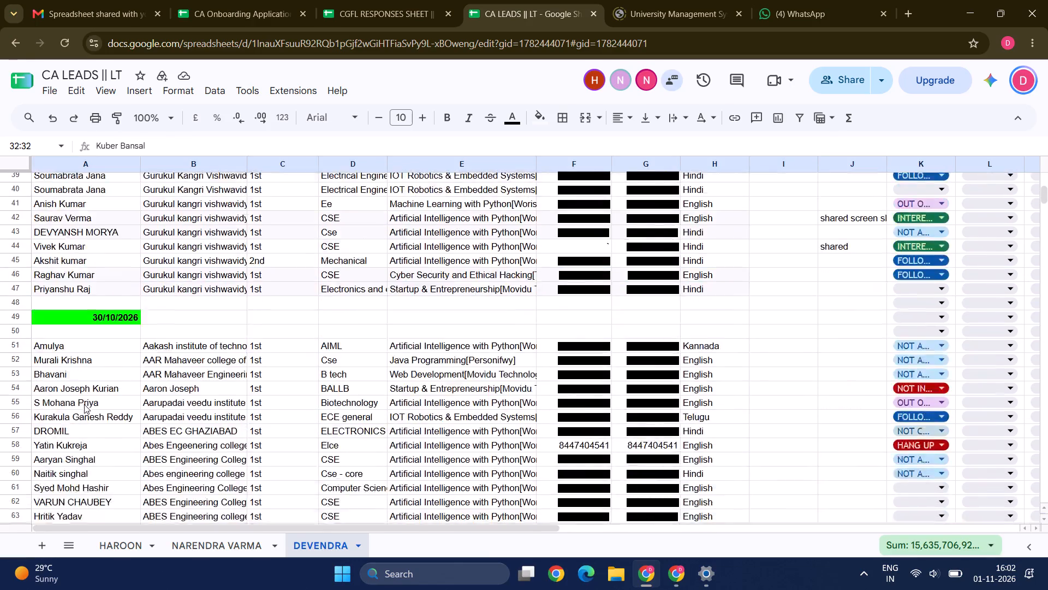
scroll(84, 404, "up", 1)
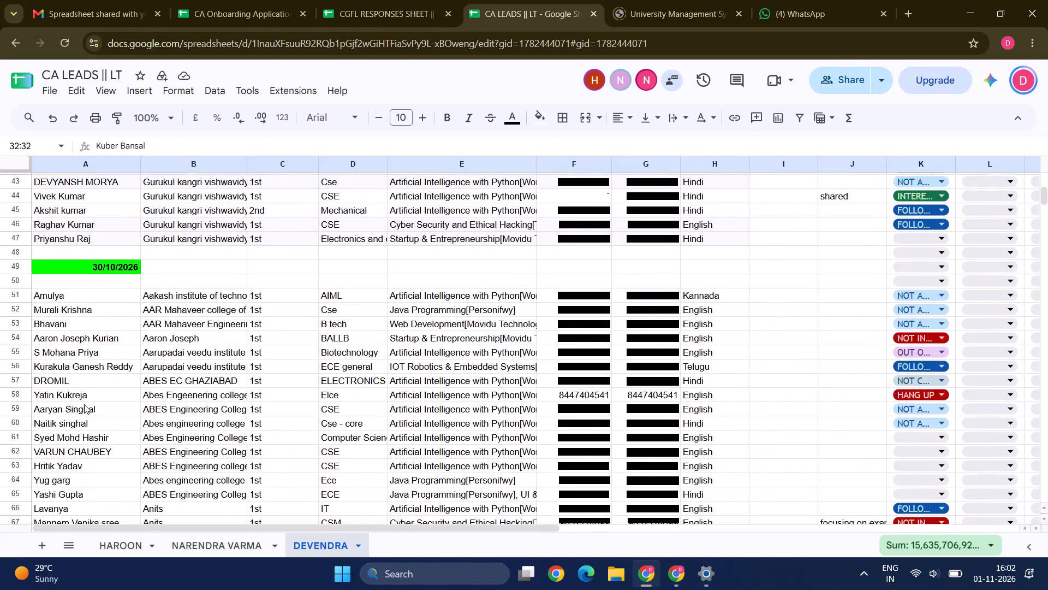
scroll(114, 420, "left", 4)
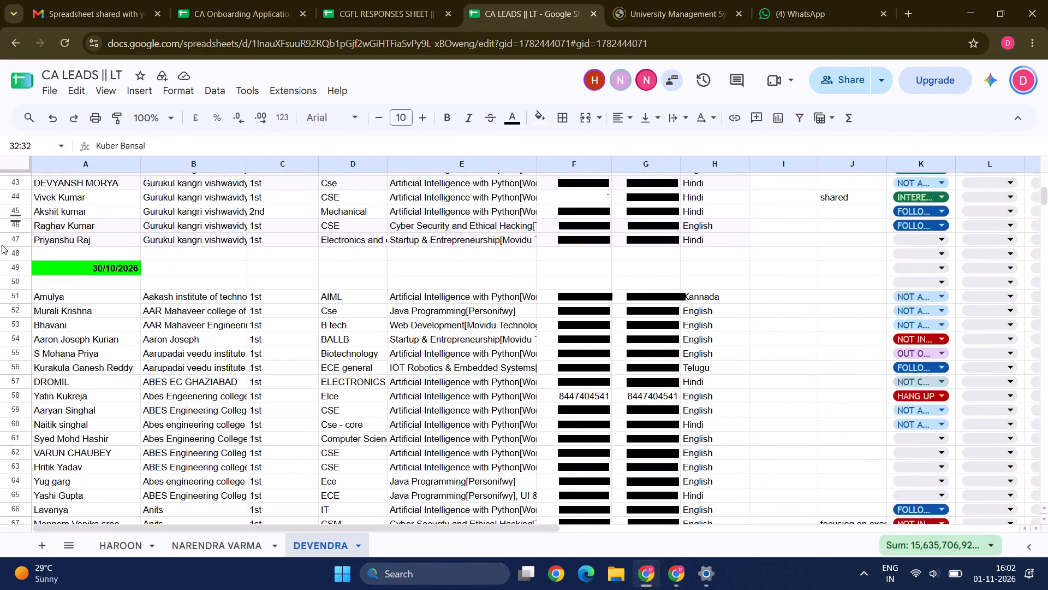
left_click(8, 295)
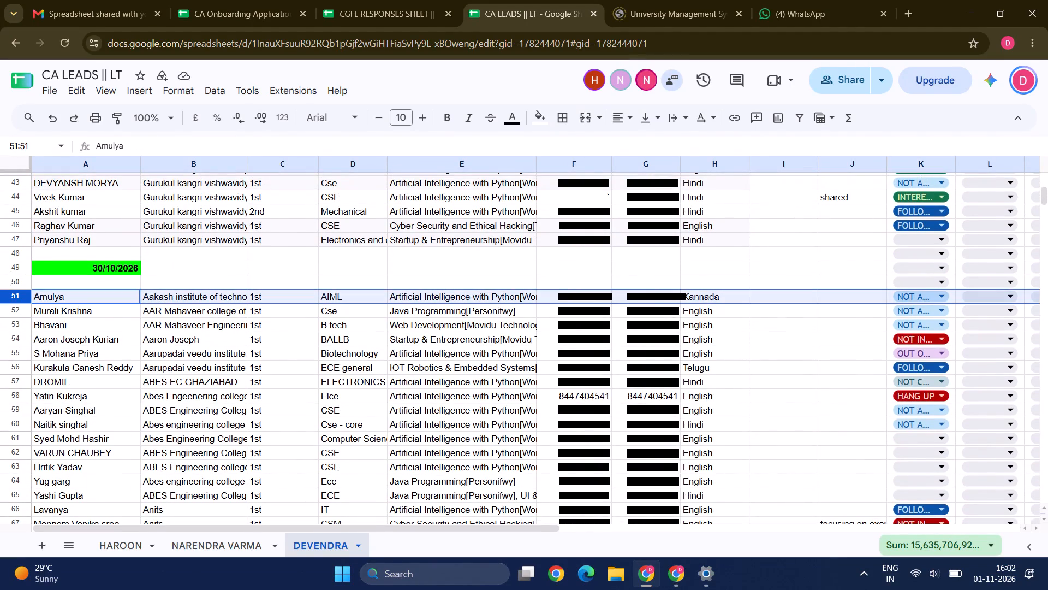
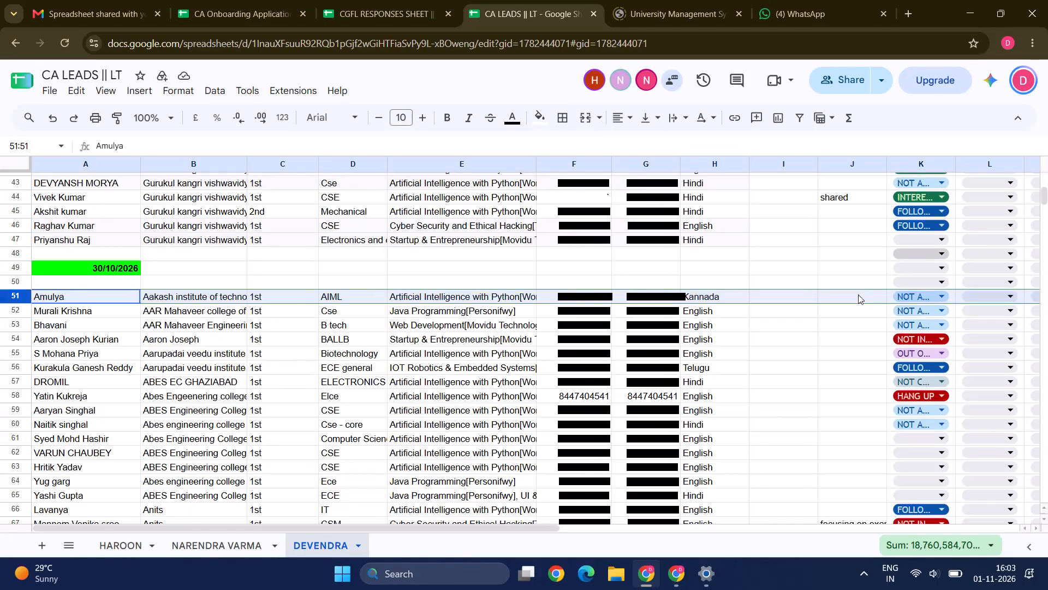
Enter the remark "call cut" in column J for the first 30/10/2026 lead, row 51.
left_click(861, 294)
type("call cut")
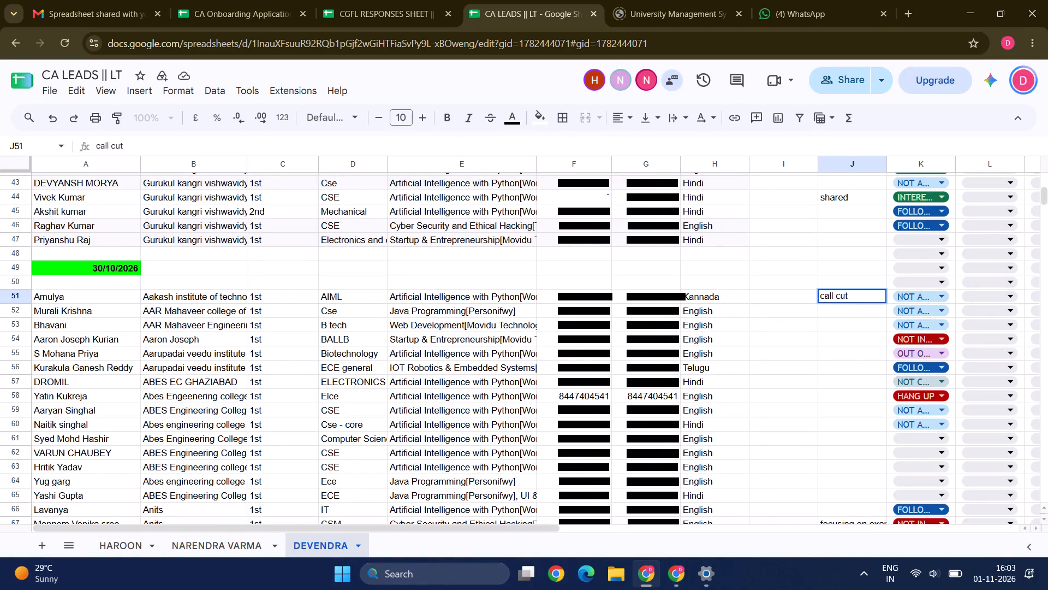
key("Return")
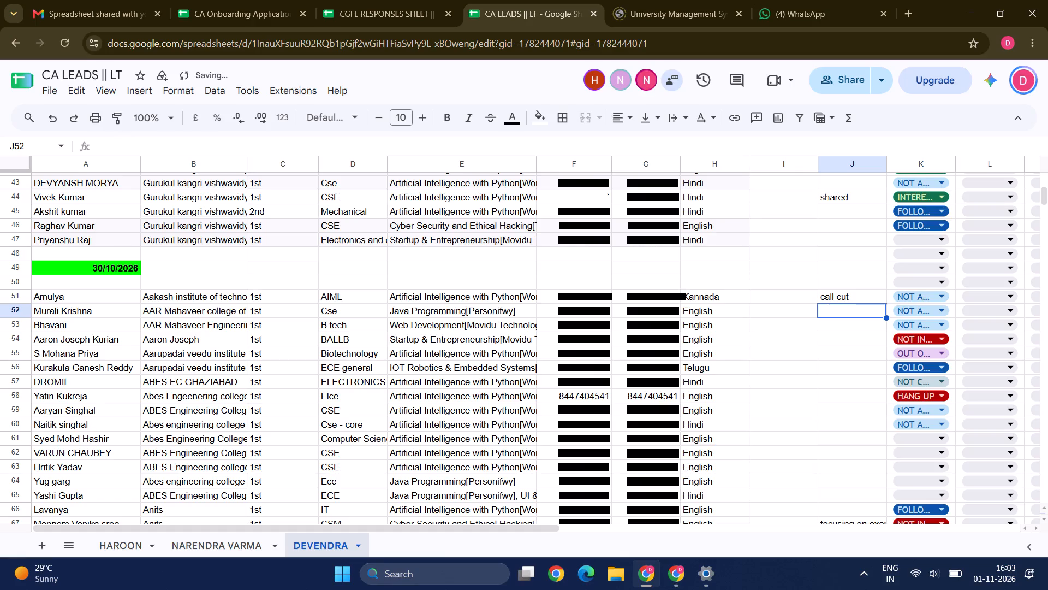
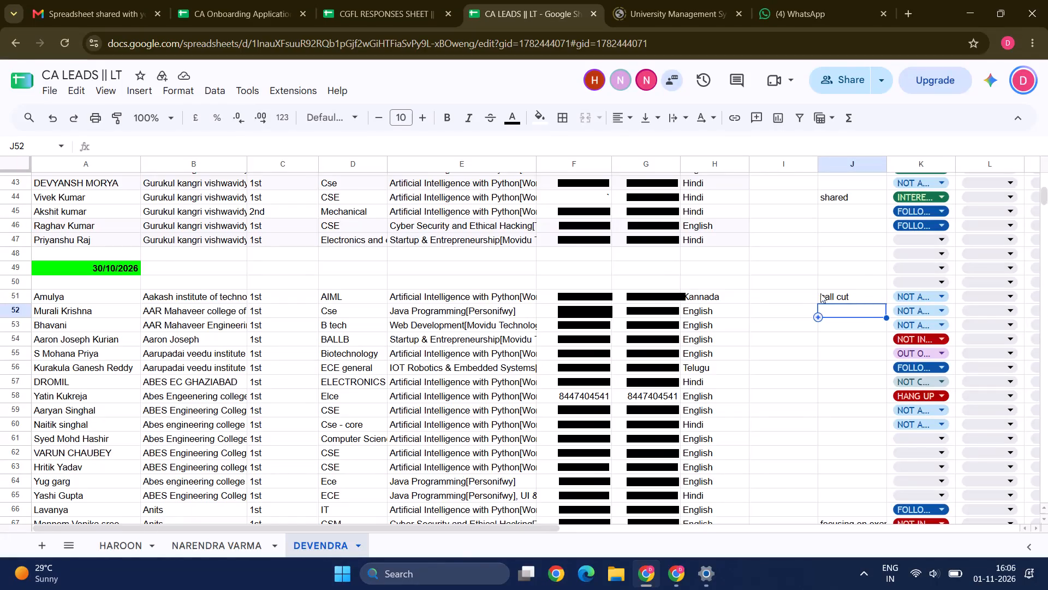
Find the end of the leads list on the DEVENDRA sheet and select row 181, the last lead, to examine its entries.
scroll(741, 320, "down", 7)
scroll(741, 320, "up", 3)
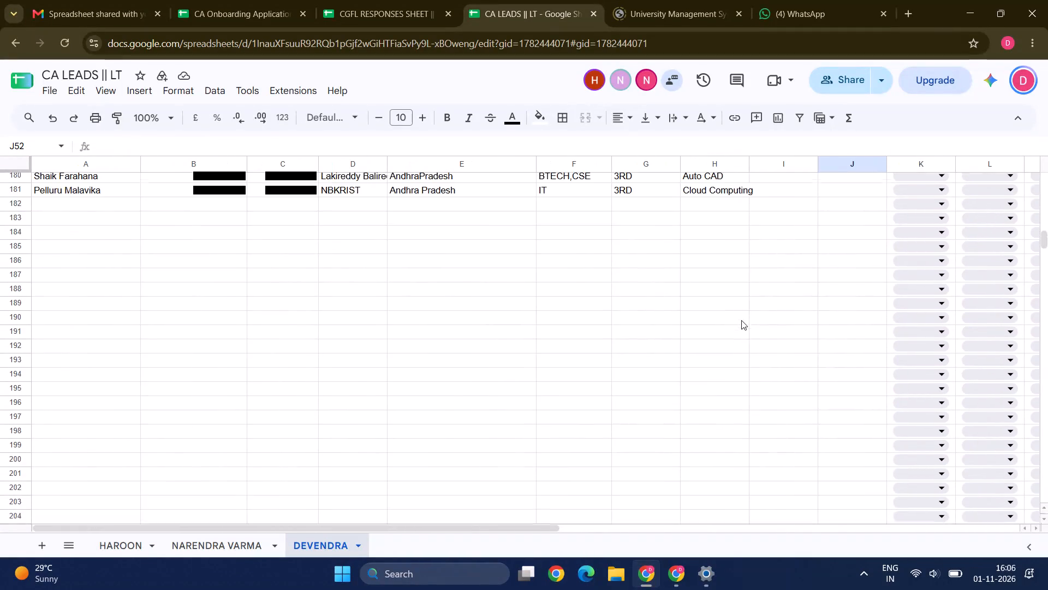
scroll(741, 320, "up", 2)
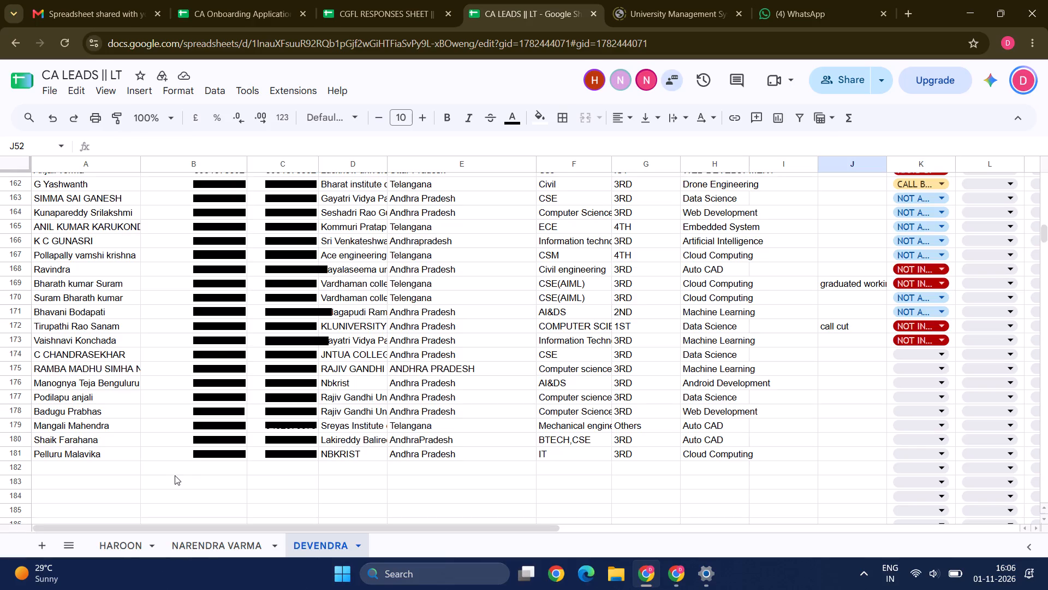
left_click(22, 451)
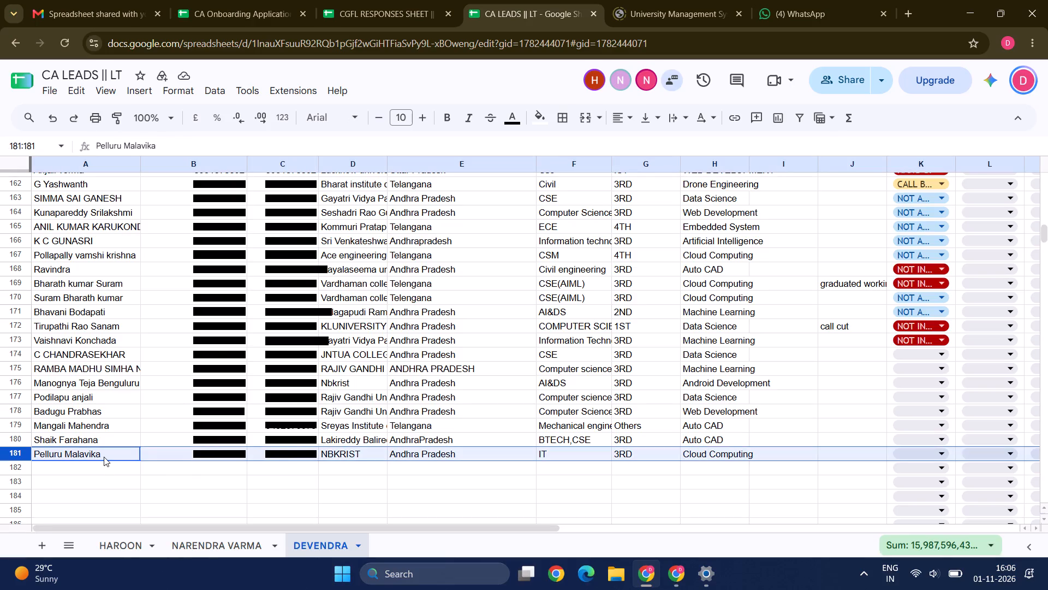
scroll(104, 457, "right", 6)
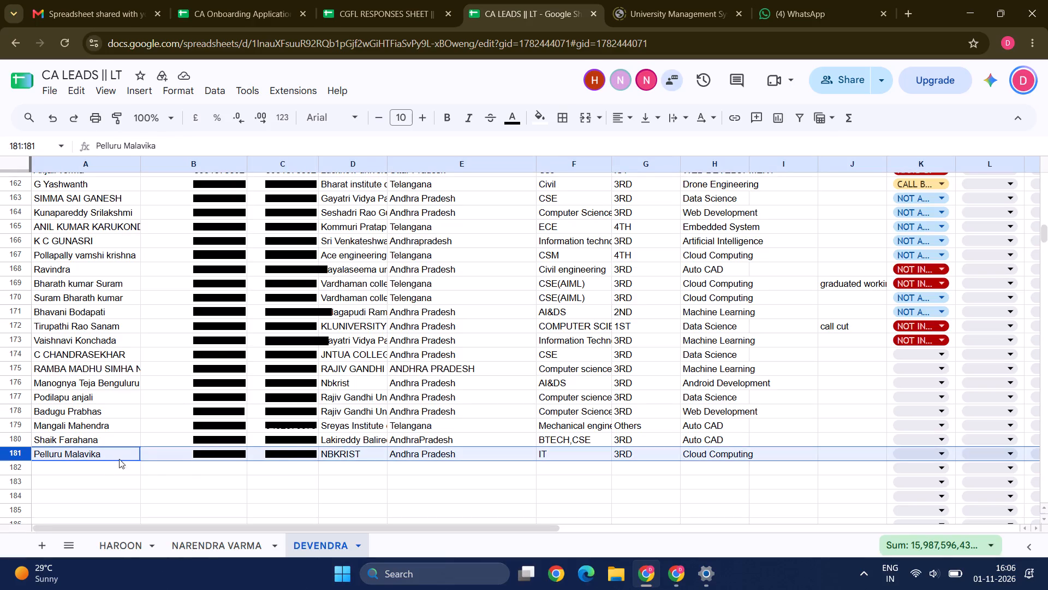
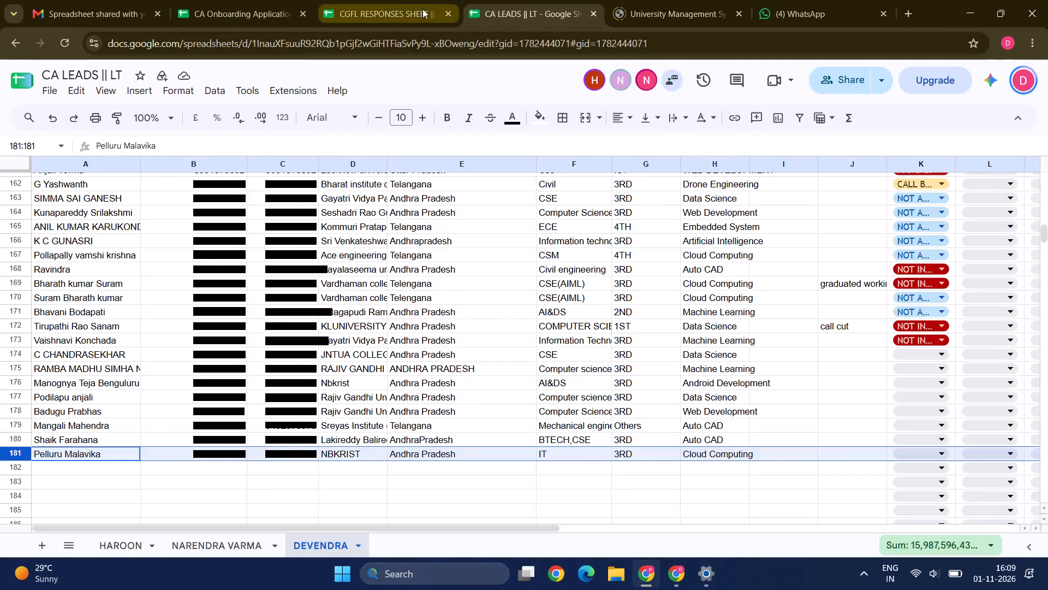
Search the CGFL responses DEVENDRA sheet for "bhaskar" and select row 83 to review its entries through to the referral code.
left_click(388, 0)
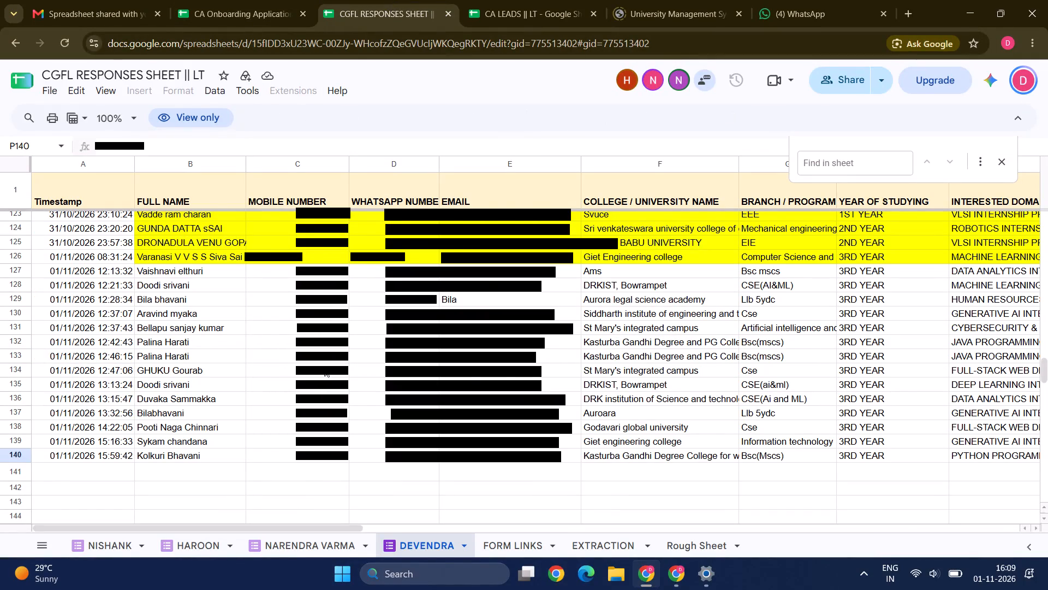
left_click(345, 396)
key("ctrl+f")
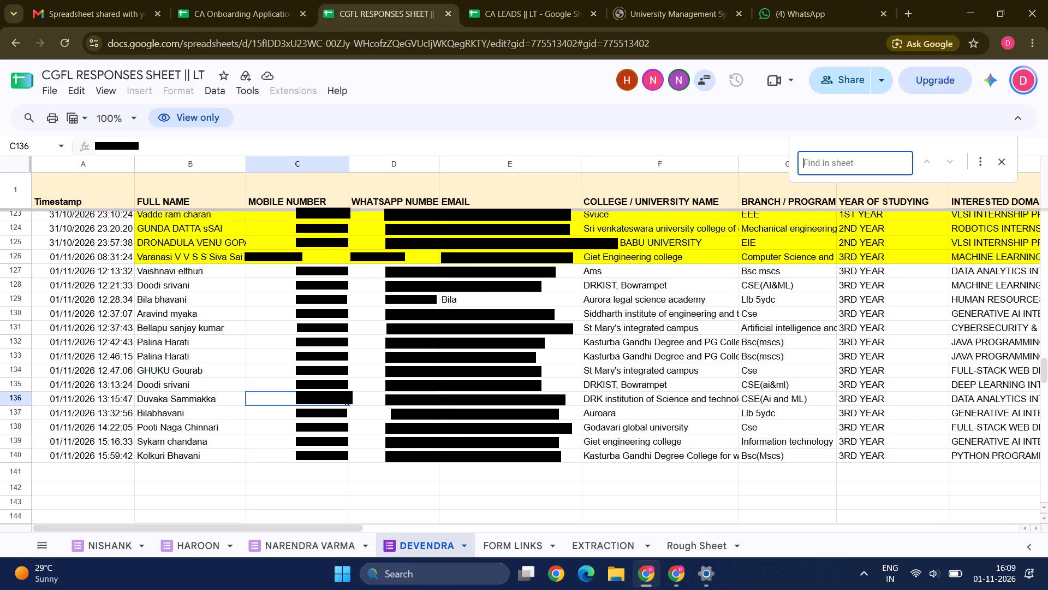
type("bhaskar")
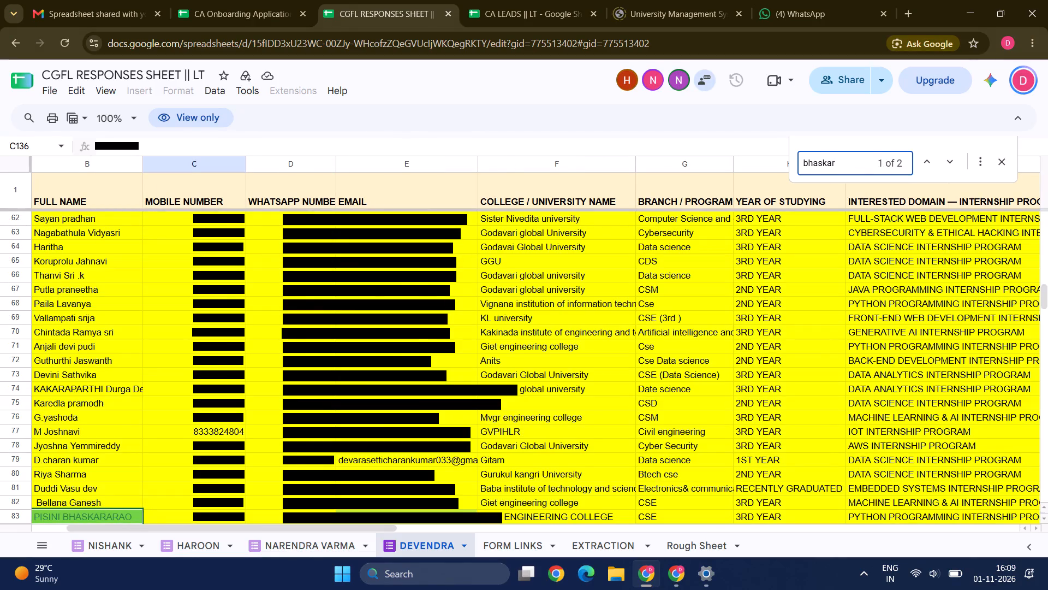
scroll(218, 491, "down", 1)
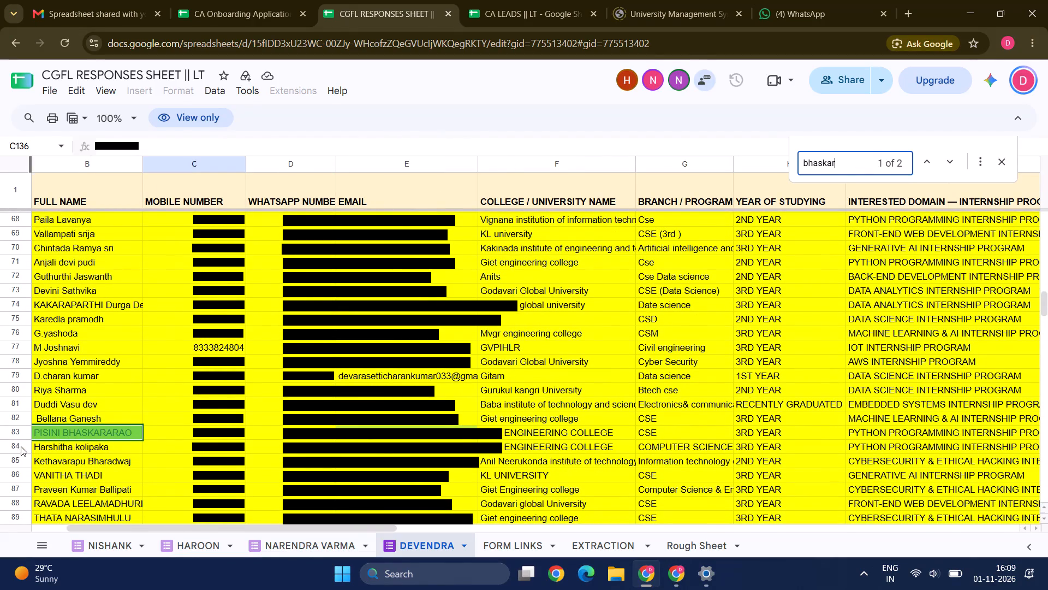
left_click(13, 433)
scroll(506, 470, "left", 7)
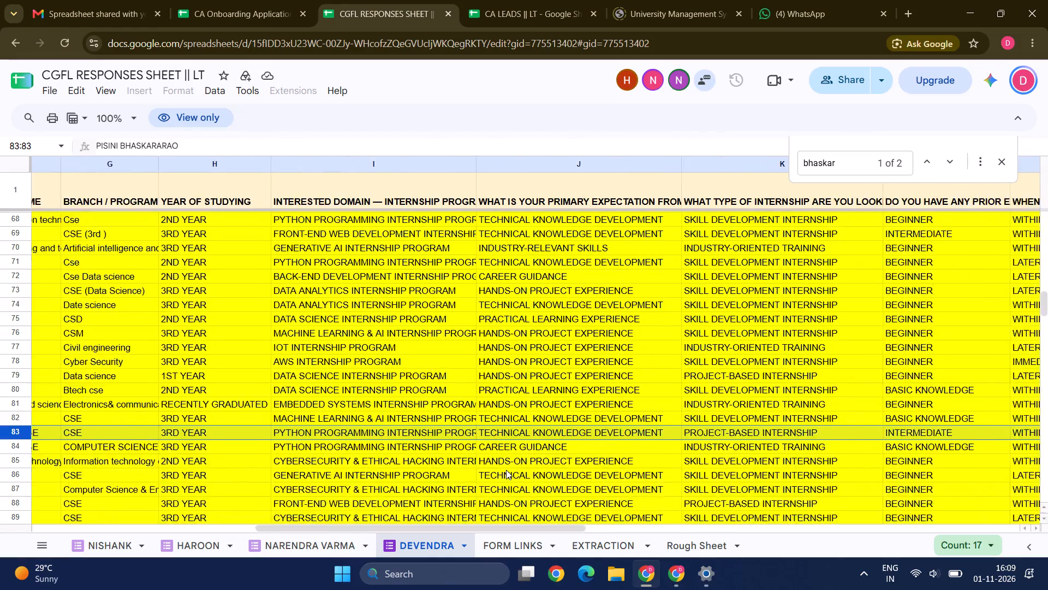
scroll(506, 470, "left", 4)
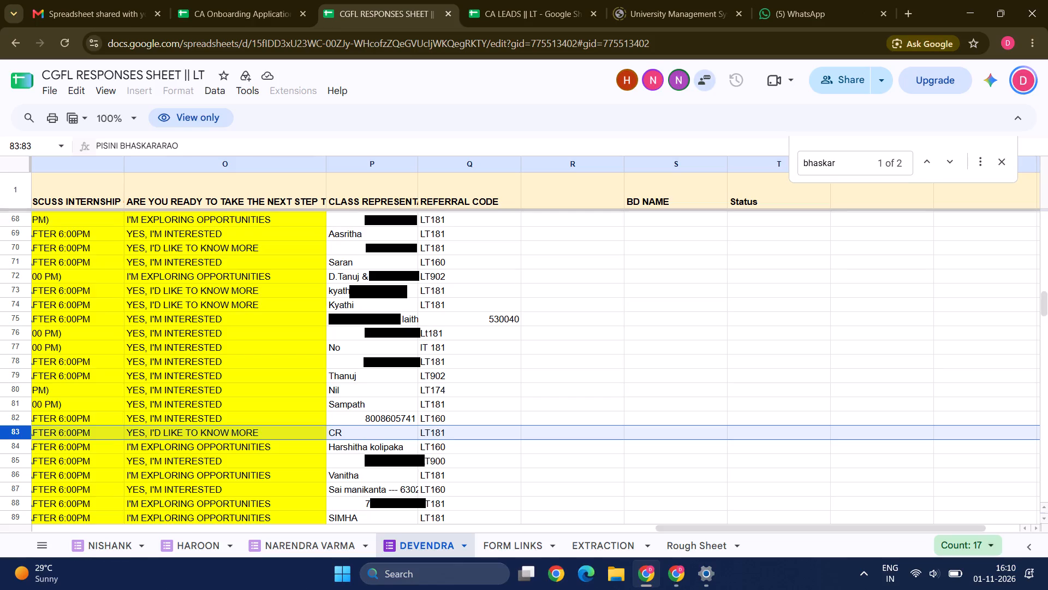
scroll(834, 165, "right", 3)
scroll(580, 372, "right", 11)
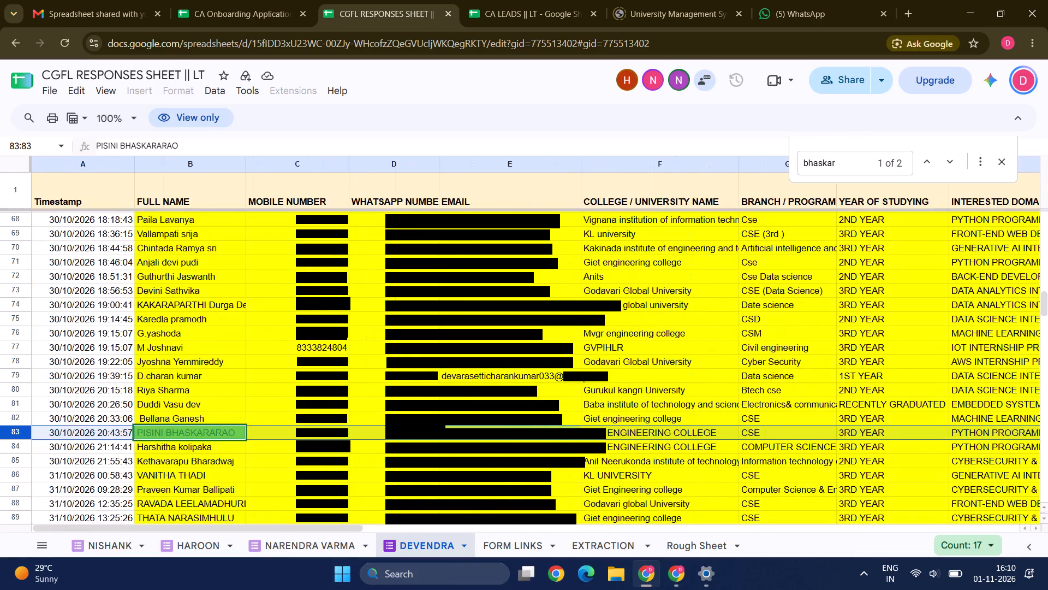
scroll(213, 474, "down", 2)
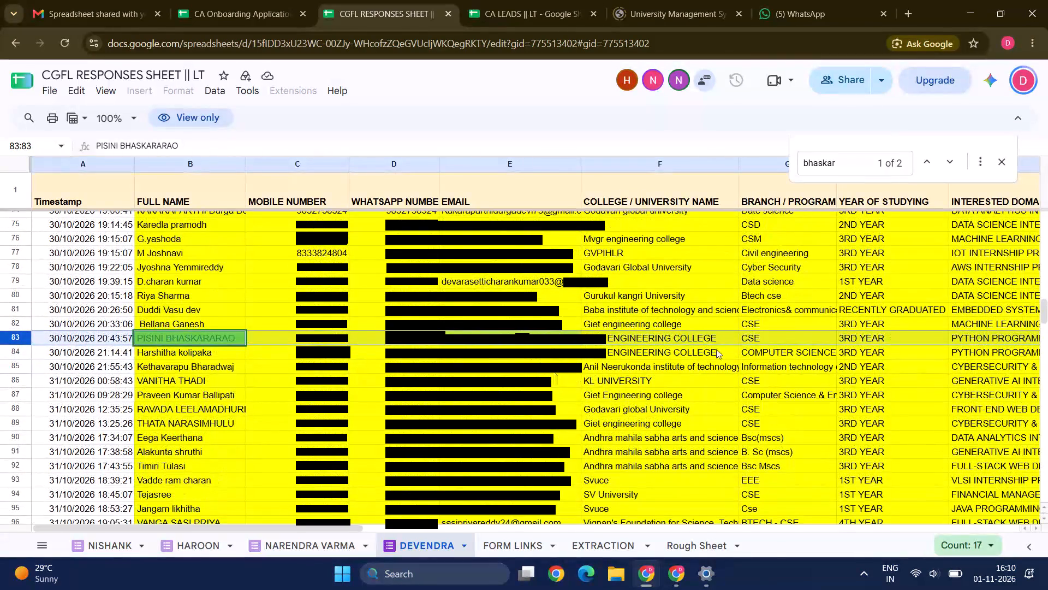
Clear the "bhaskar" search term and close the sheet search.
left_click(851, 160)
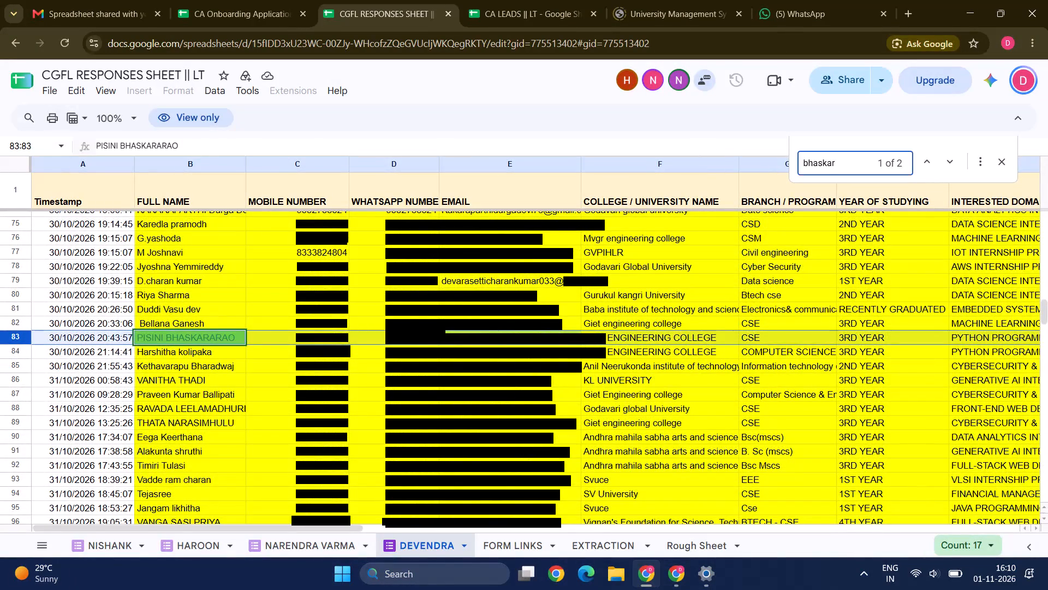
key("BackSpace")
key("BackSpace")
key("BackSpace")
key("BackSpace")
key("BackSpace")
key("BackSpace")
key("BackSpace")
key("BackSpace")
key("BackSpace")
key("BackSpace")
key("BackSpace")
key("BackSpace")
key("BackSpace")
key("BackSpace")
key("BackSpace")
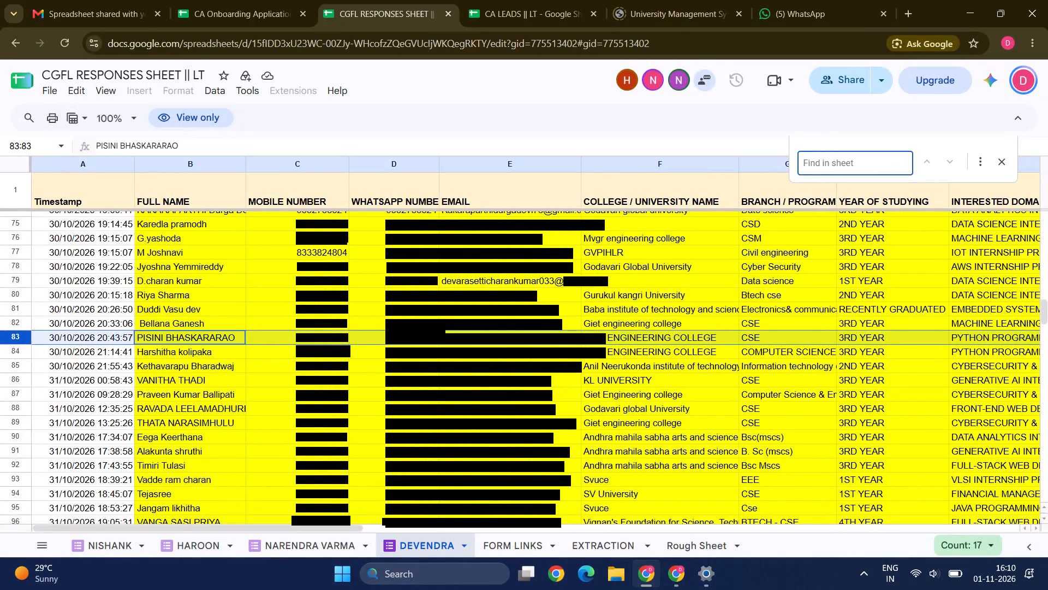
left_click(1004, 154)
left_click(999, 165)
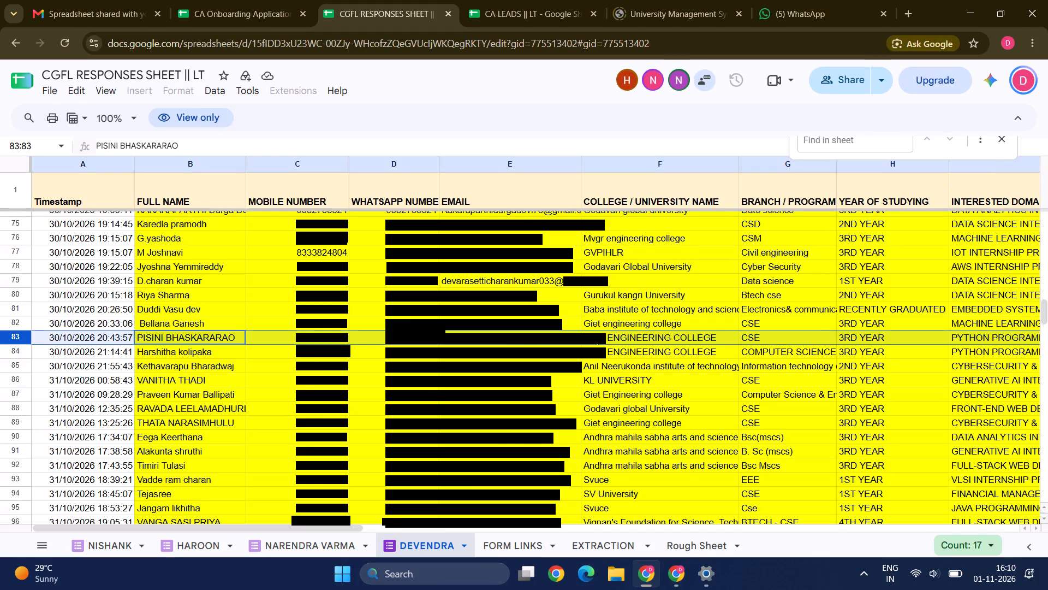
Search the responses sheet for "akshaya" and examine the matching class representative entries and their referral codes.
scroll(593, 335, "down", 1)
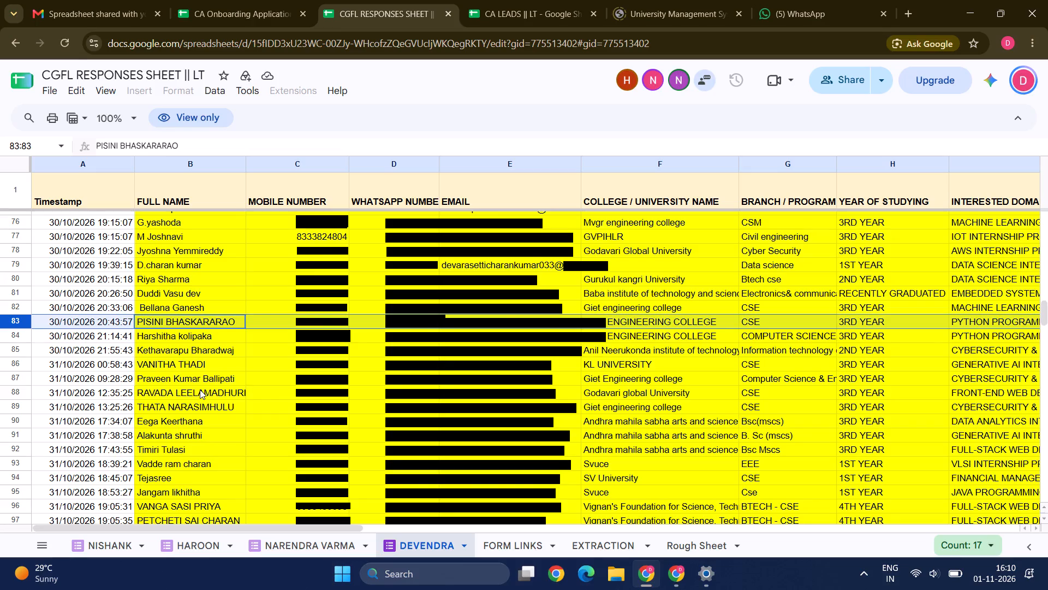
key("ctrl+f")
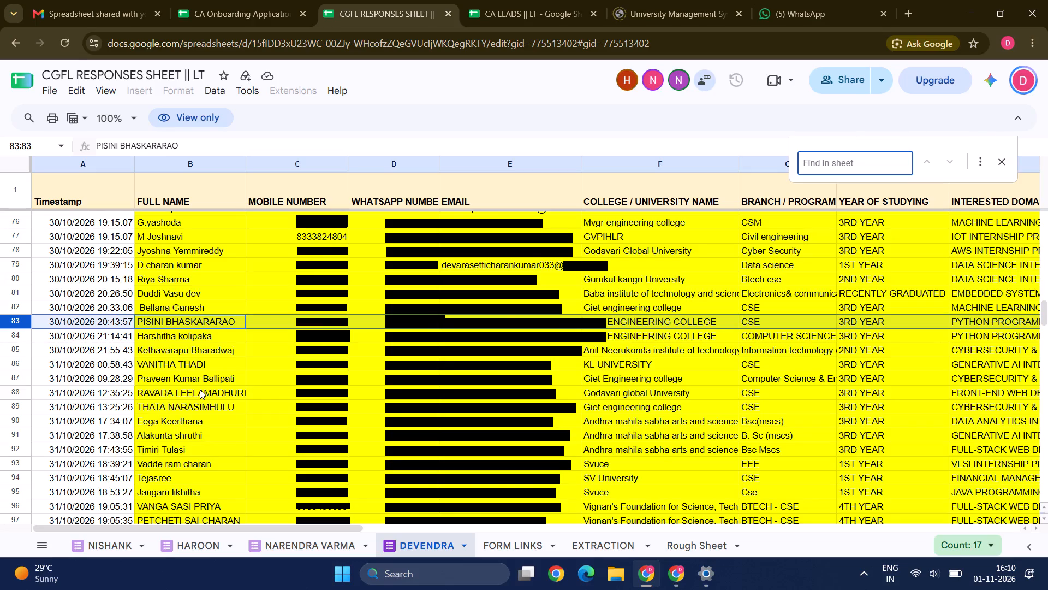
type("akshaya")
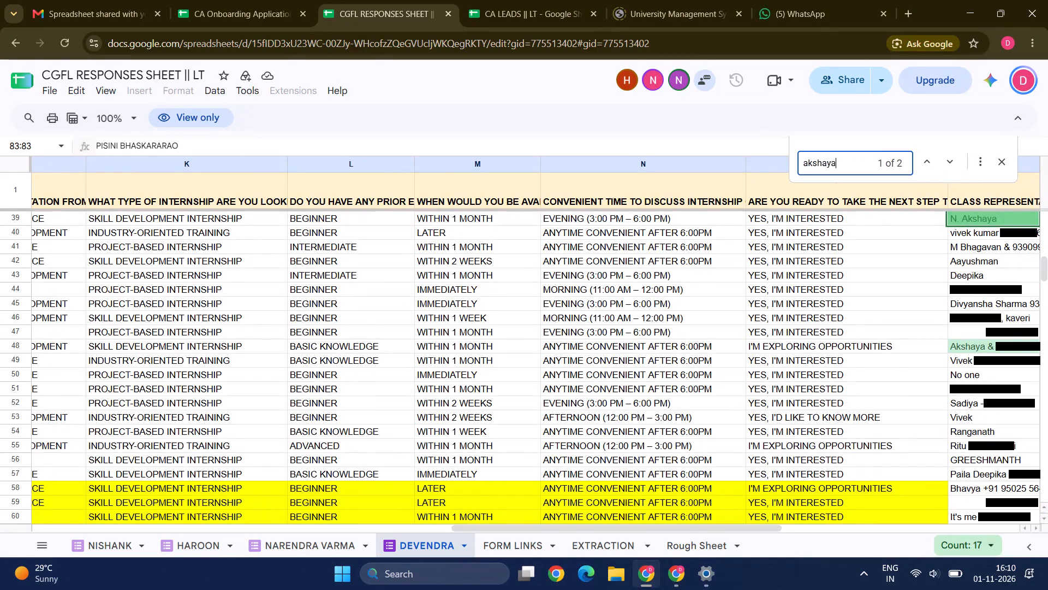
scroll(129, 289, "right", 4)
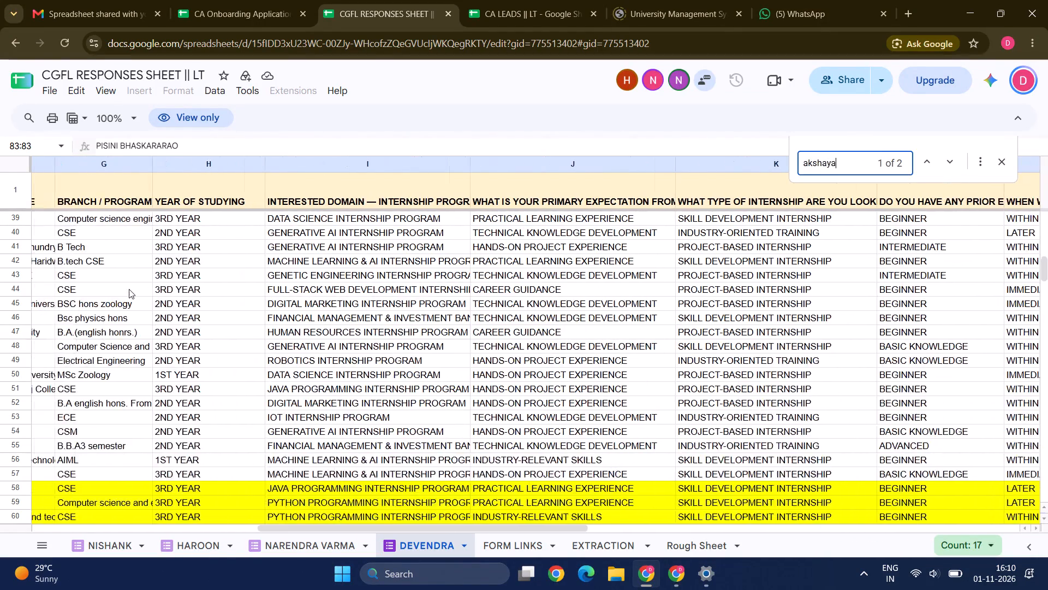
scroll(129, 289, "up", 3)
scroll(129, 289, "left", 7)
scroll(129, 289, "down", 2)
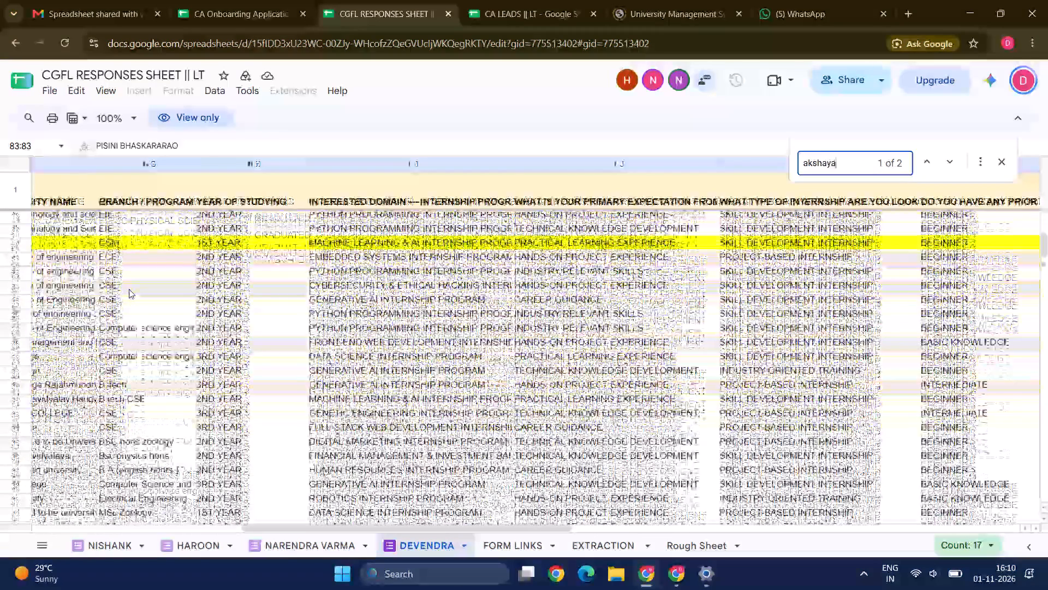
scroll(129, 289, "left", 12)
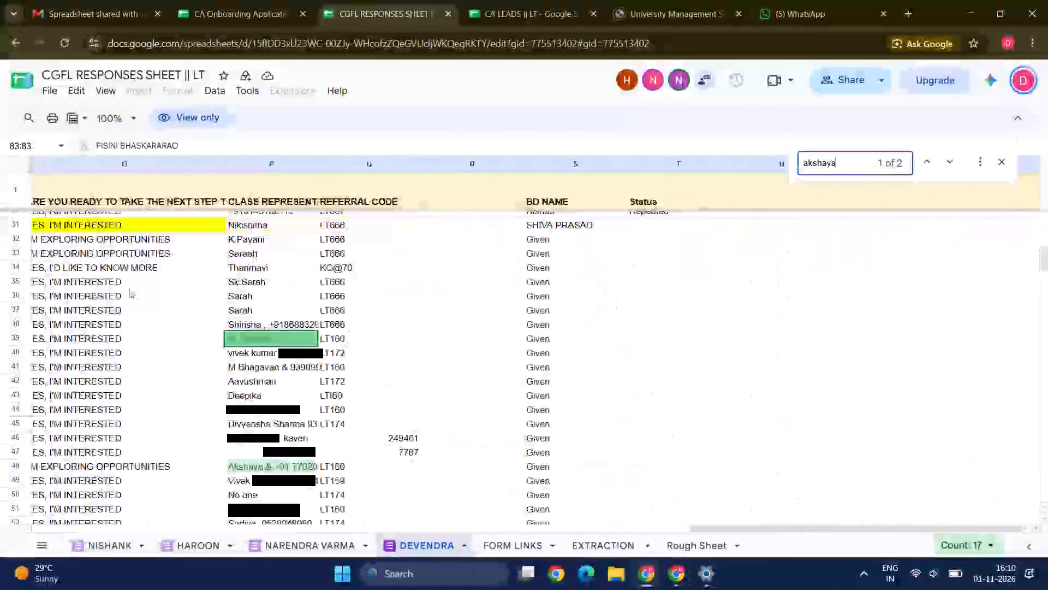
scroll(129, 289, "right", 4)
Replace the search term with "bhavani" and examine the matching response among the full names.
key("BackSpace")
key("BackSpace")
key("BackSpace")
key("BackSpace")
key("BackSpace")
key("BackSpace")
key("BackSpace")
key("BackSpace")
key("BackSpace")
key("BackSpace")
key("BackSpace")
key("BackSpace")
key("BackSpace")
key("BackSpace")
key("BackSpace")
key("BackSpace")
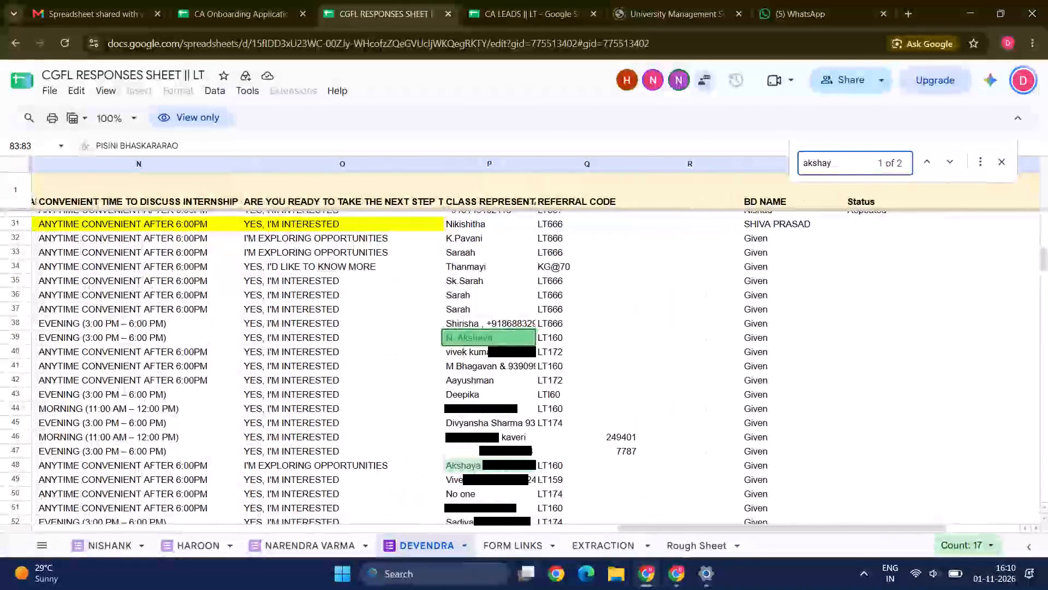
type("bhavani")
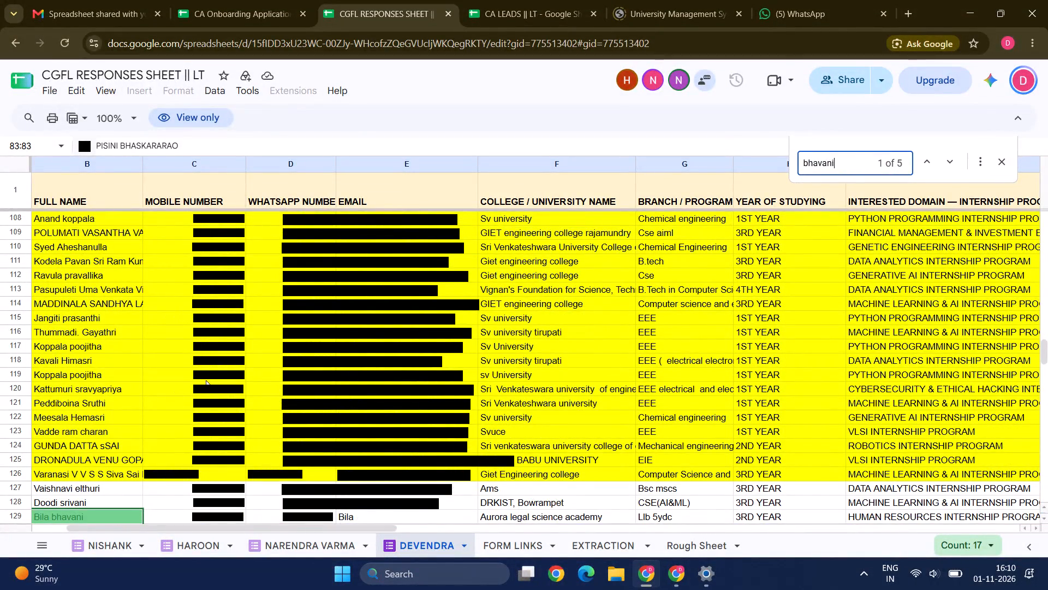
scroll(206, 380, "down", 1)
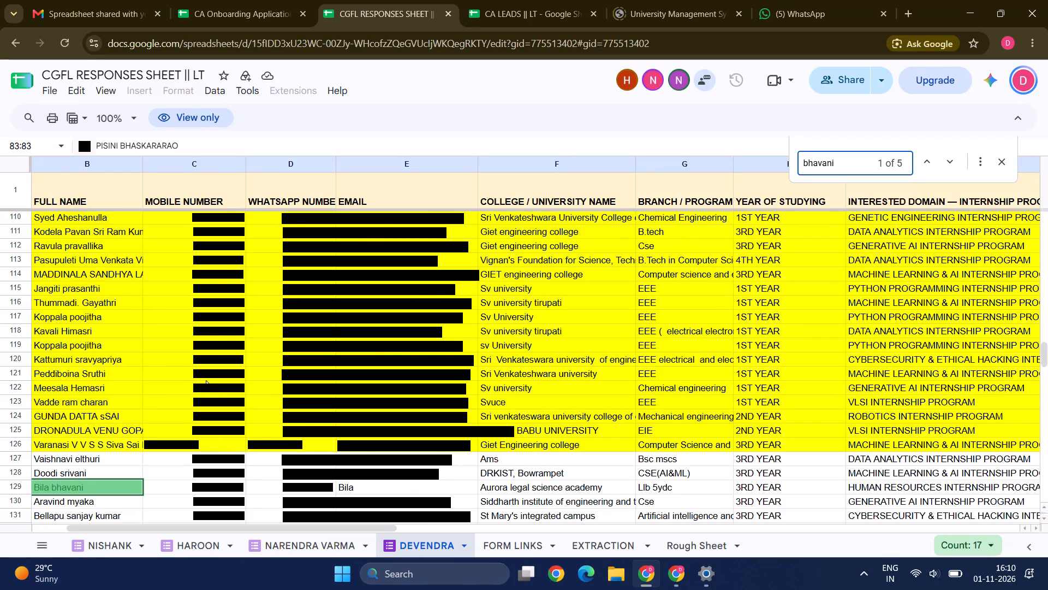
Search the responses sheet by the opening digits of the lead's phone number, correcting a mistyped digit, and clear the search.
key("BackSpace")
key("BackSpace")
key("BackSpace")
key("BackSpace")
key("BackSpace")
key("BackSpace")
key("BackSpace")
key("BackSpace")
key("BackSpace")
key("BackSpace")
key("BackSpace")
key("BackSpace")
key("BackSpace")
key("BackSpace")
key("BackSpace")
key("BackSpace")
key("BackSpace")
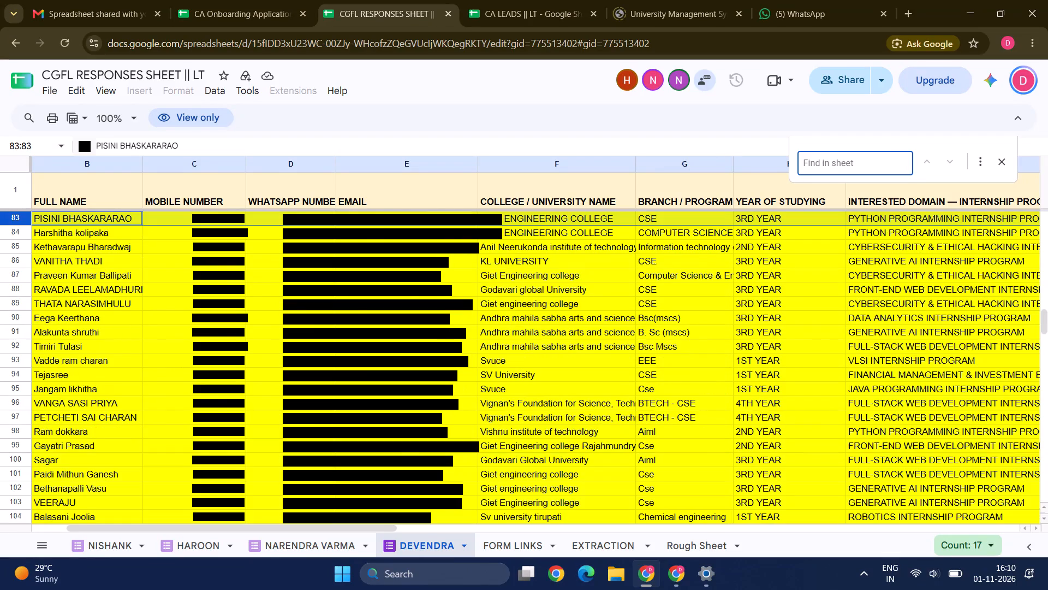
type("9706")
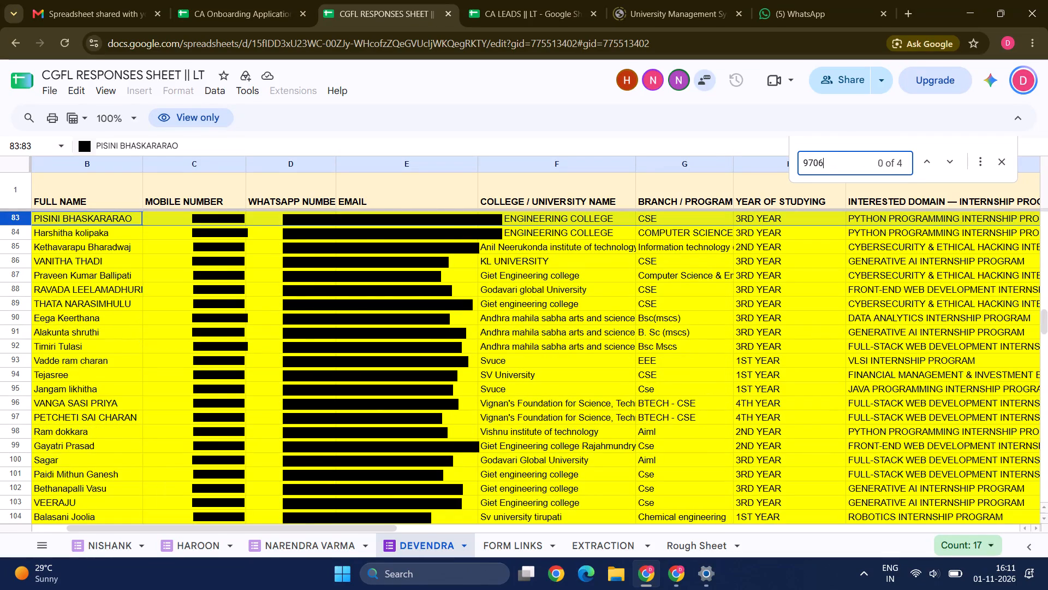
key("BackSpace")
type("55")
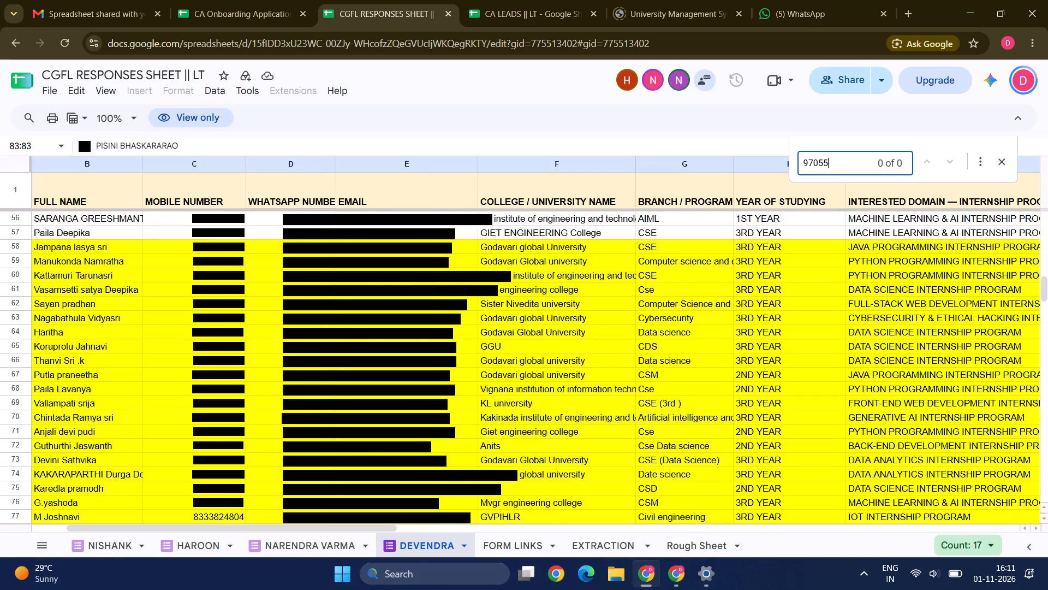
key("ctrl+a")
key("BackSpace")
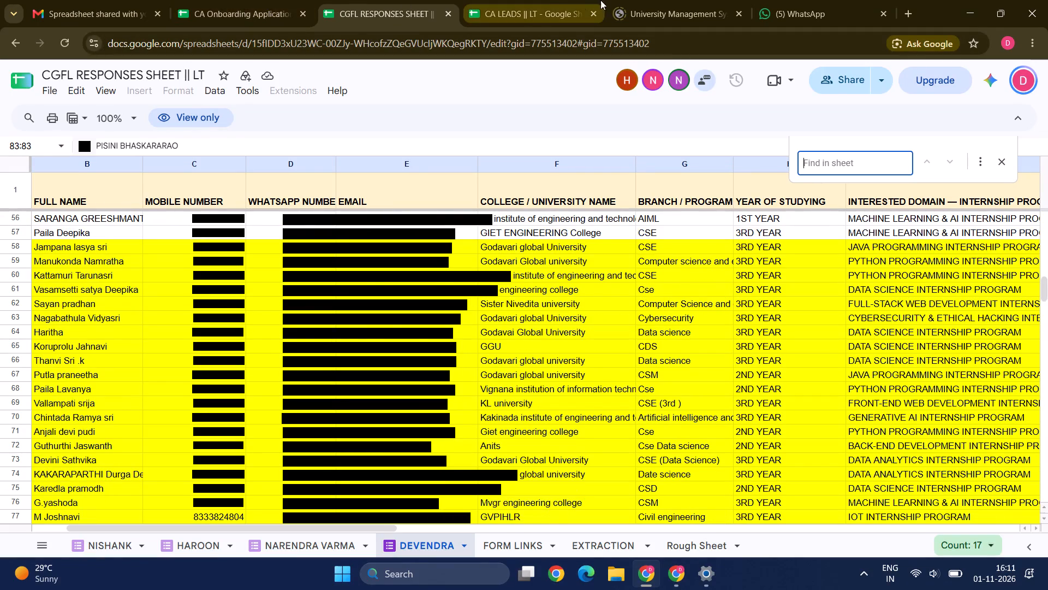
Search the CA LEADS DEVENDRA sheet for the lead's phone number and select the matching row 171.
left_click(555, 0)
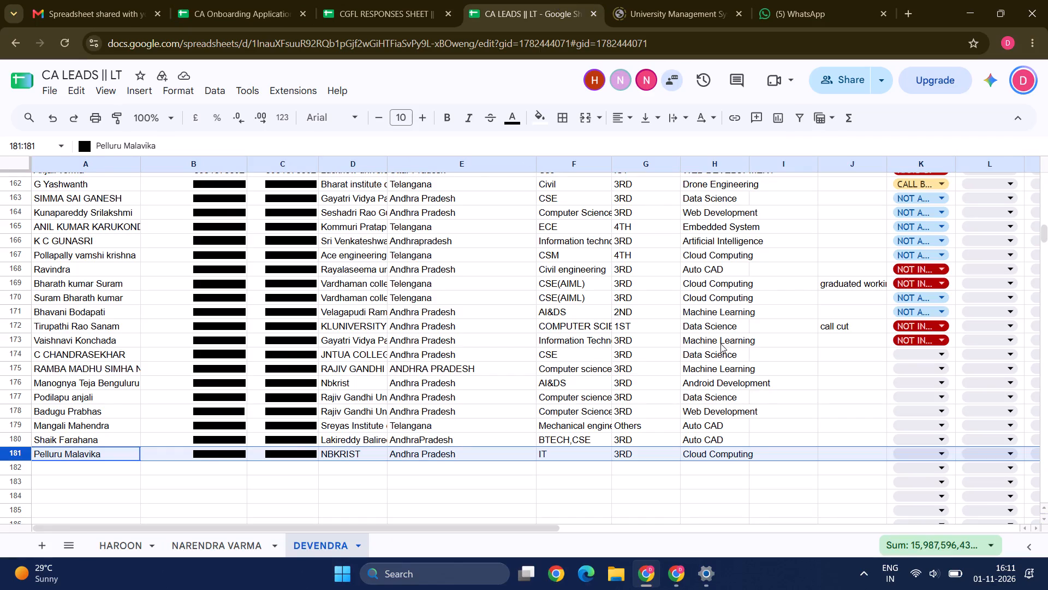
key("ctrl+f")
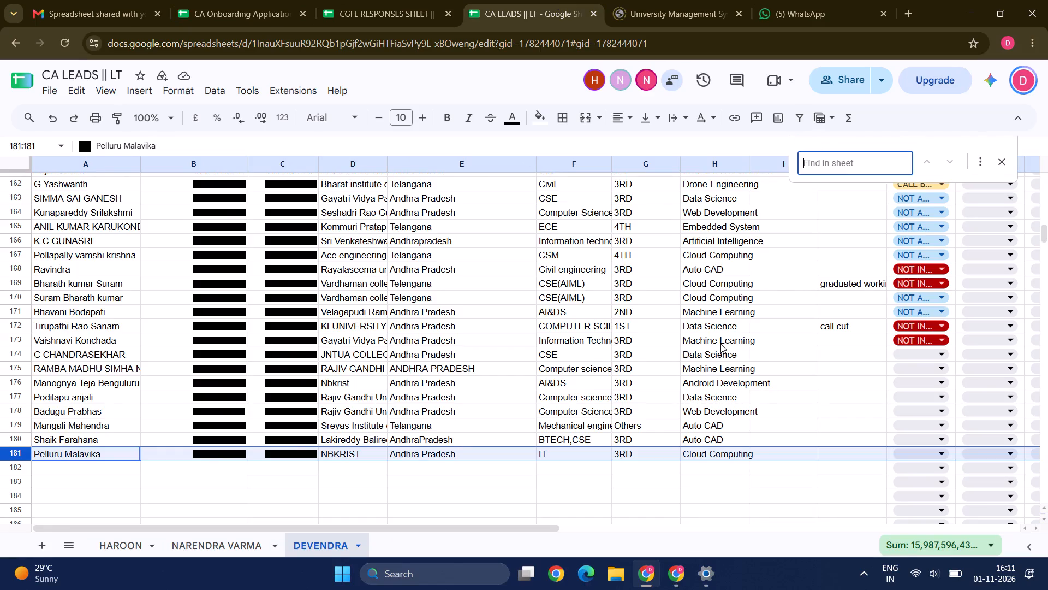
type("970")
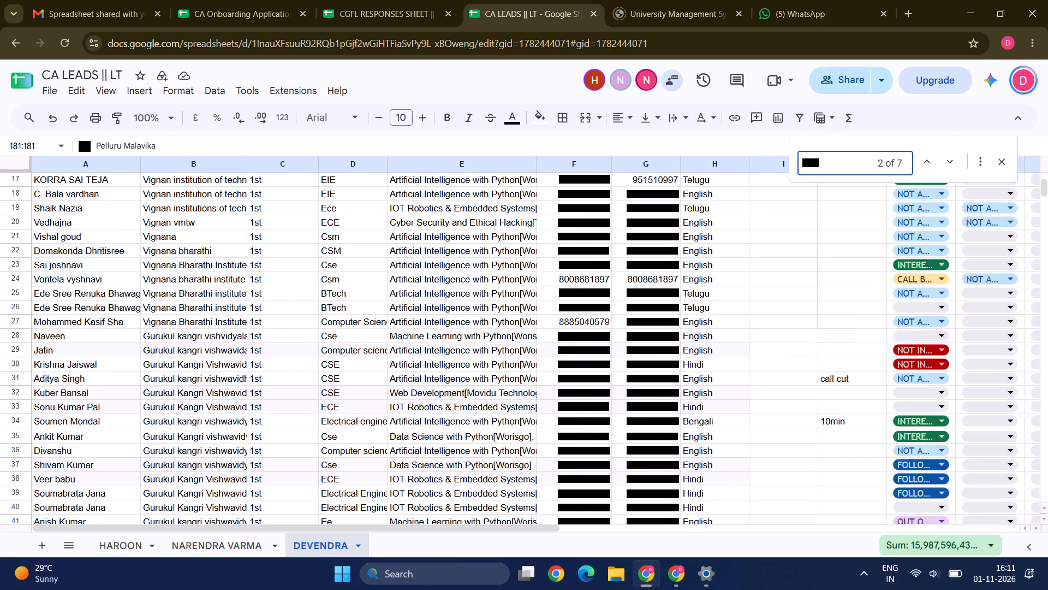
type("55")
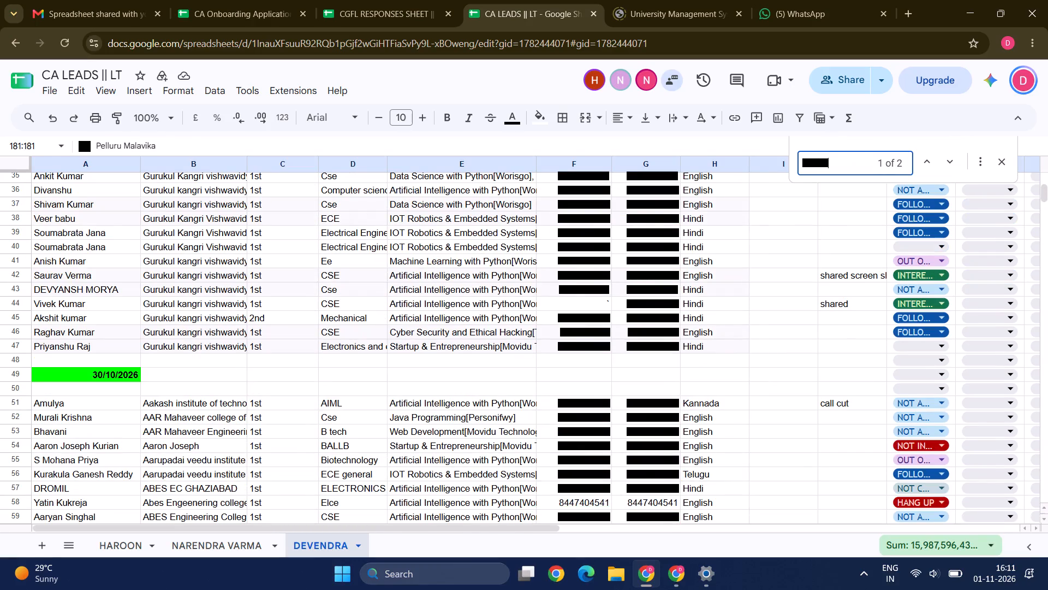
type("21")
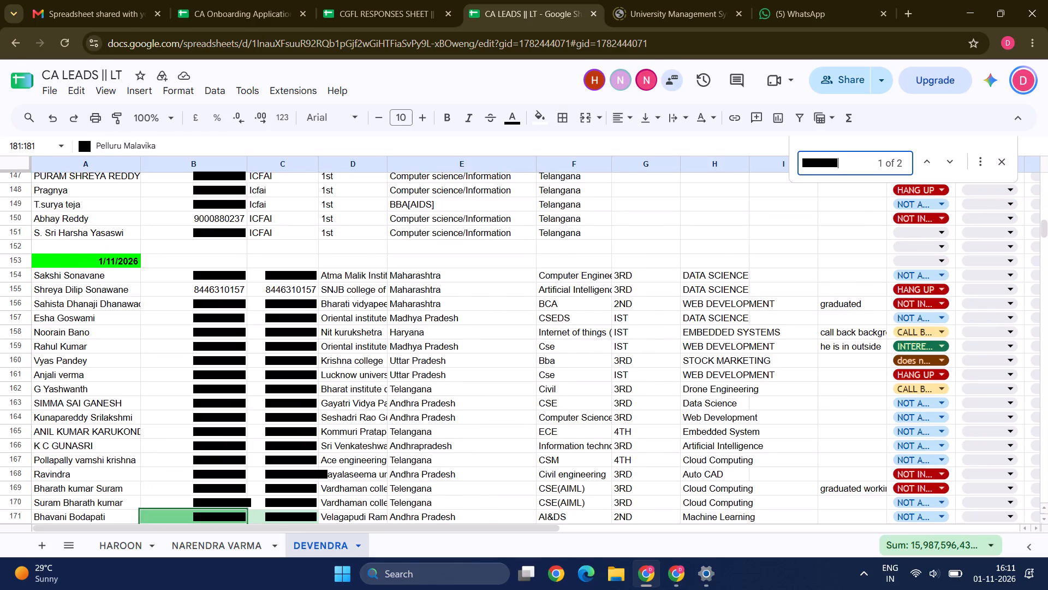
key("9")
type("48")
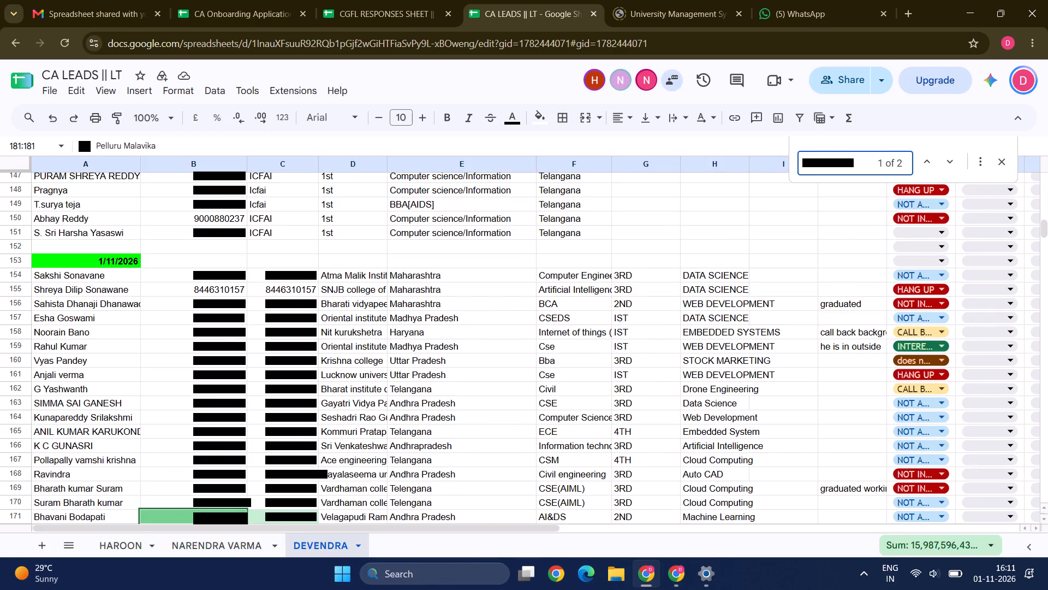
scroll(720, 344, "down", 2)
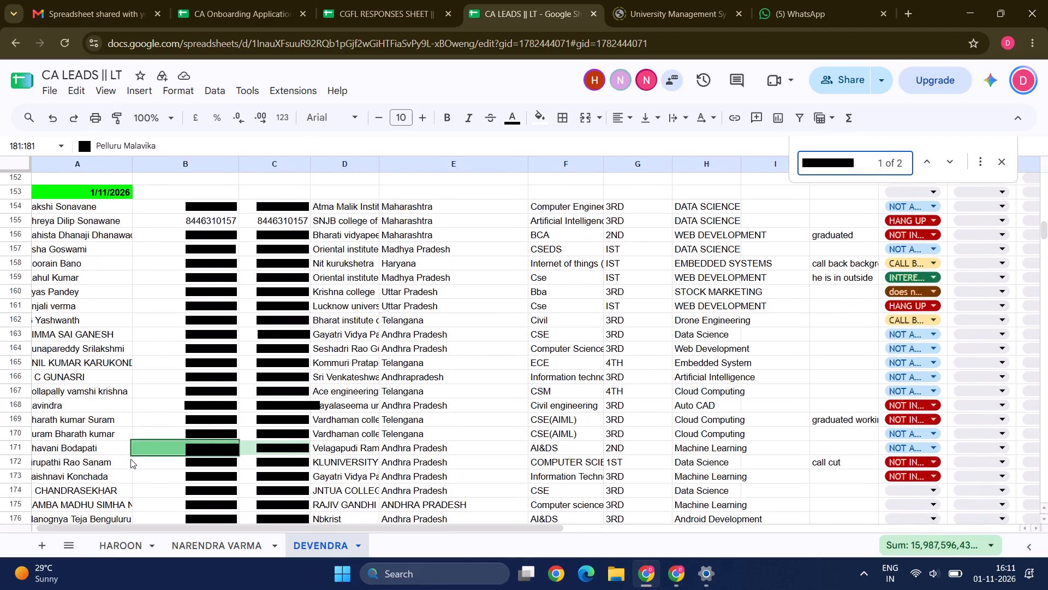
scroll(130, 459, "right", 4)
left_click(11, 451)
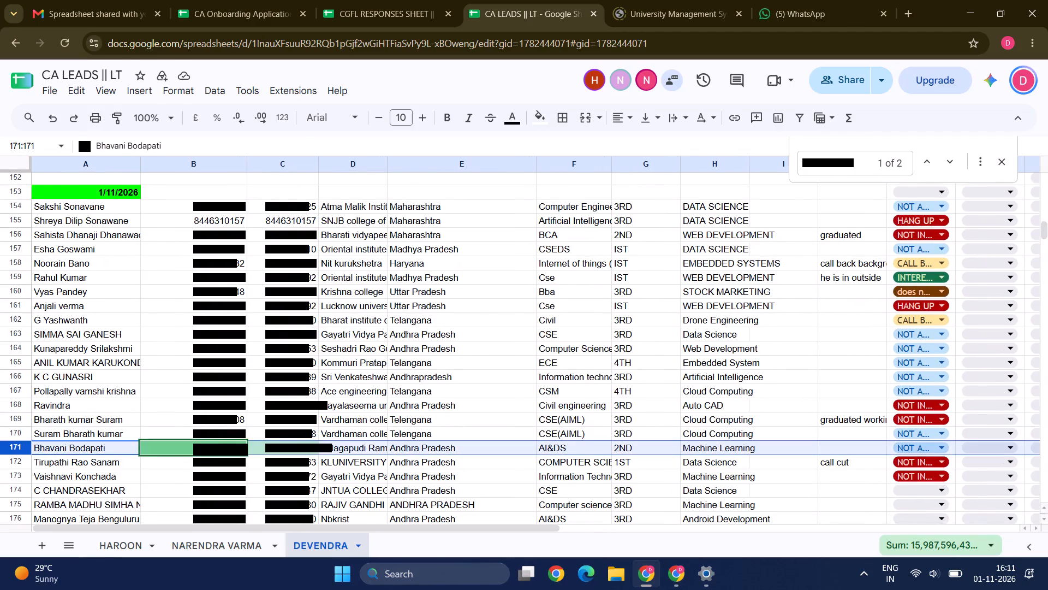
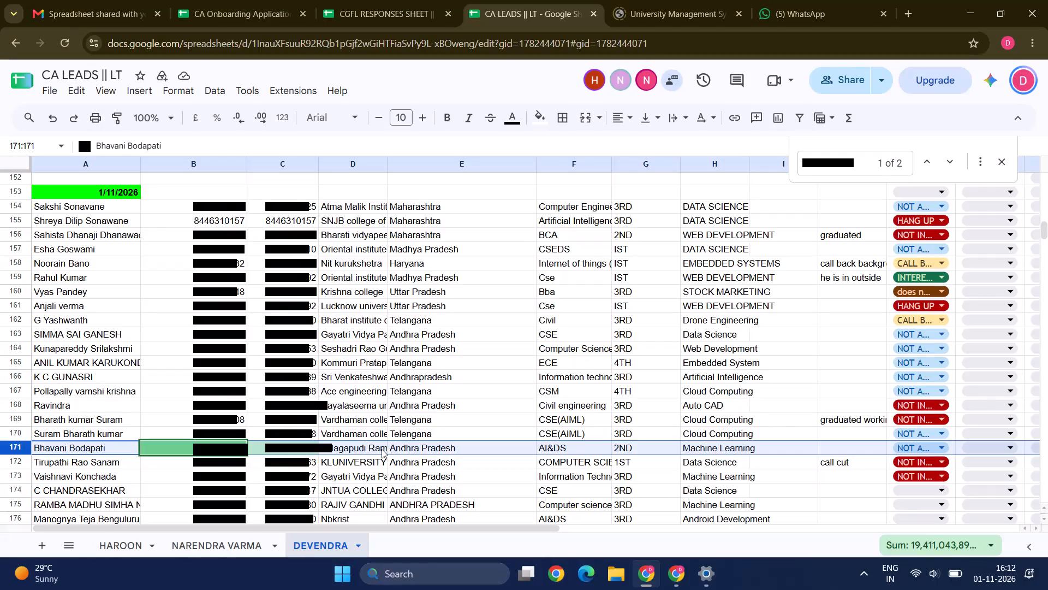
Select the college cell in row 171 of the DEVENDRA sheet to read the lead's full college name.
left_click(380, 447)
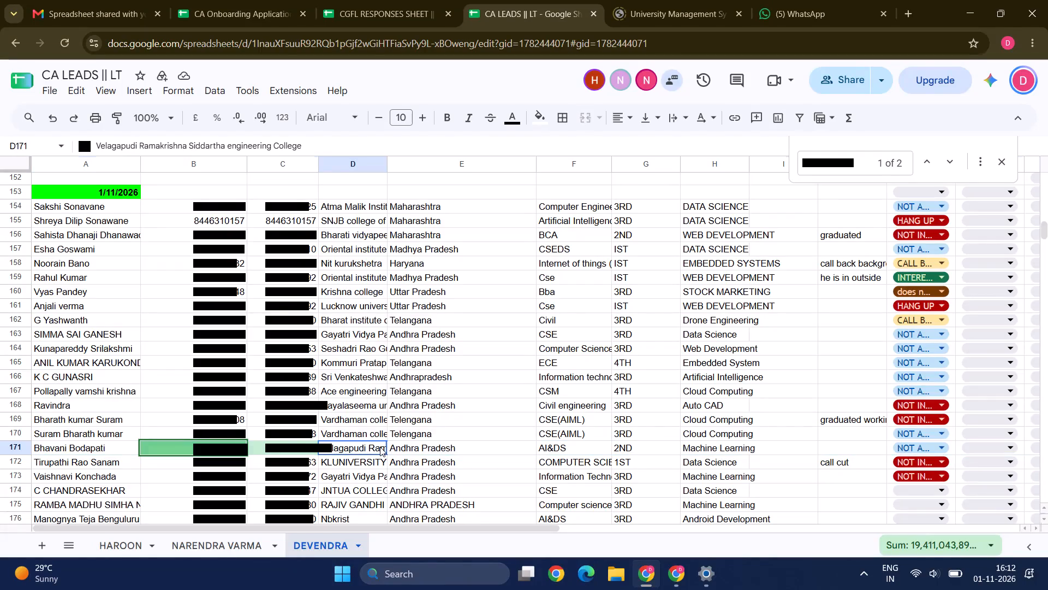
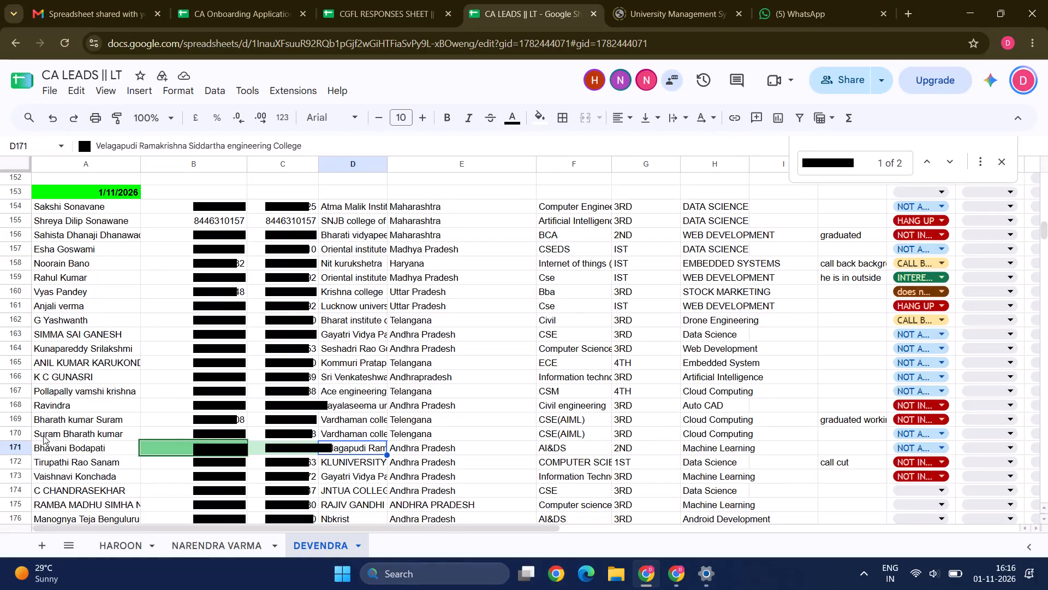
Select the whole of row 171 in the DEVENDRA sheet to view that lead's details.
left_click(12, 446)
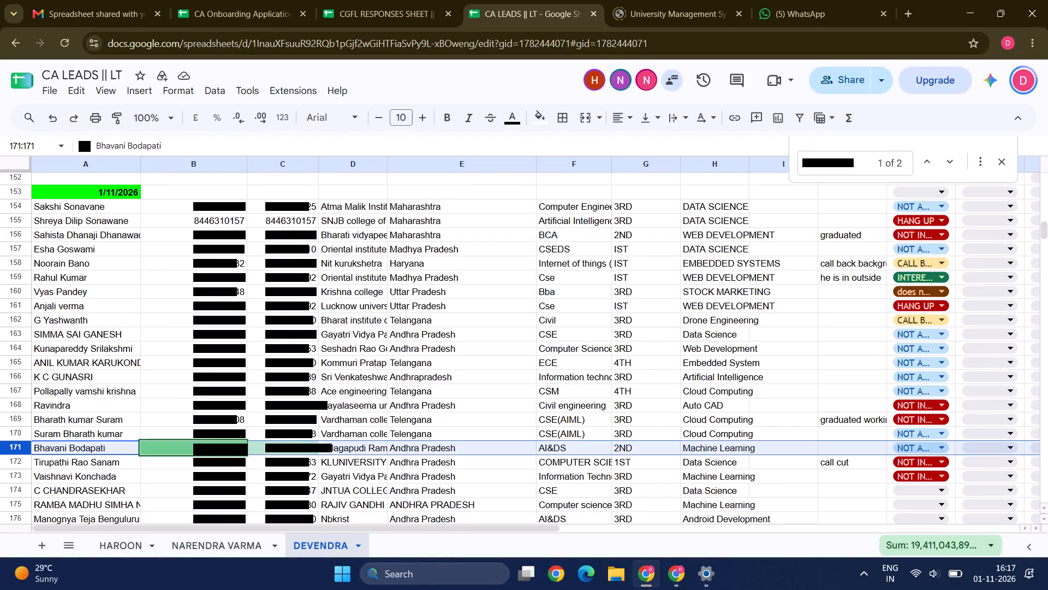
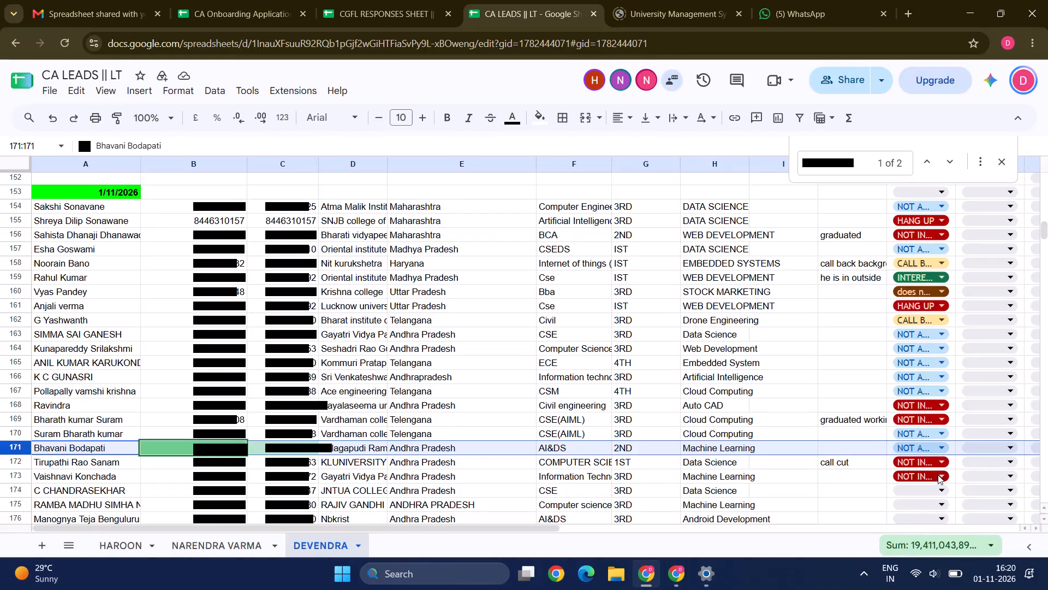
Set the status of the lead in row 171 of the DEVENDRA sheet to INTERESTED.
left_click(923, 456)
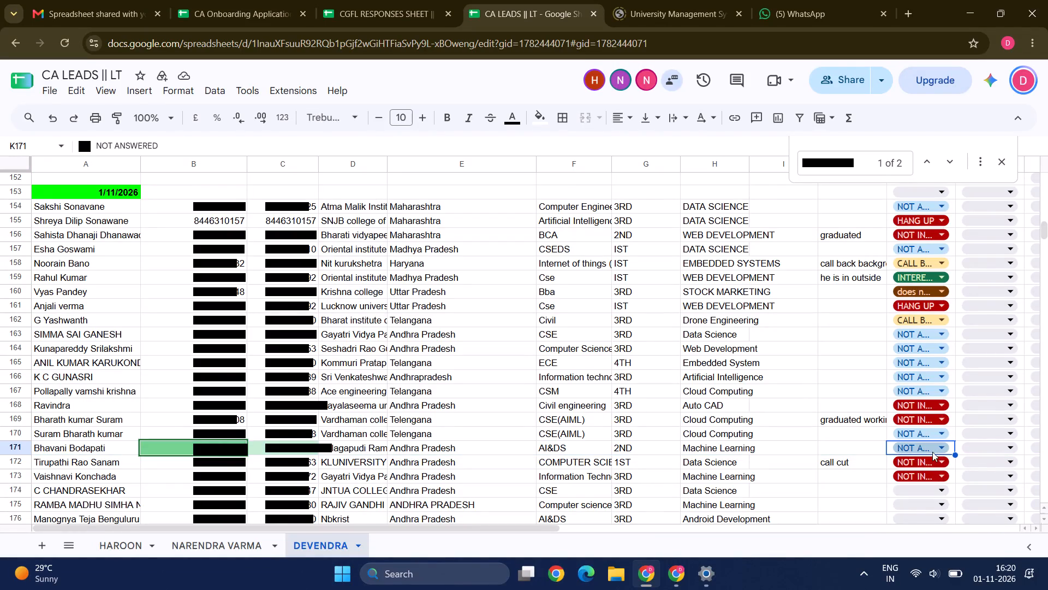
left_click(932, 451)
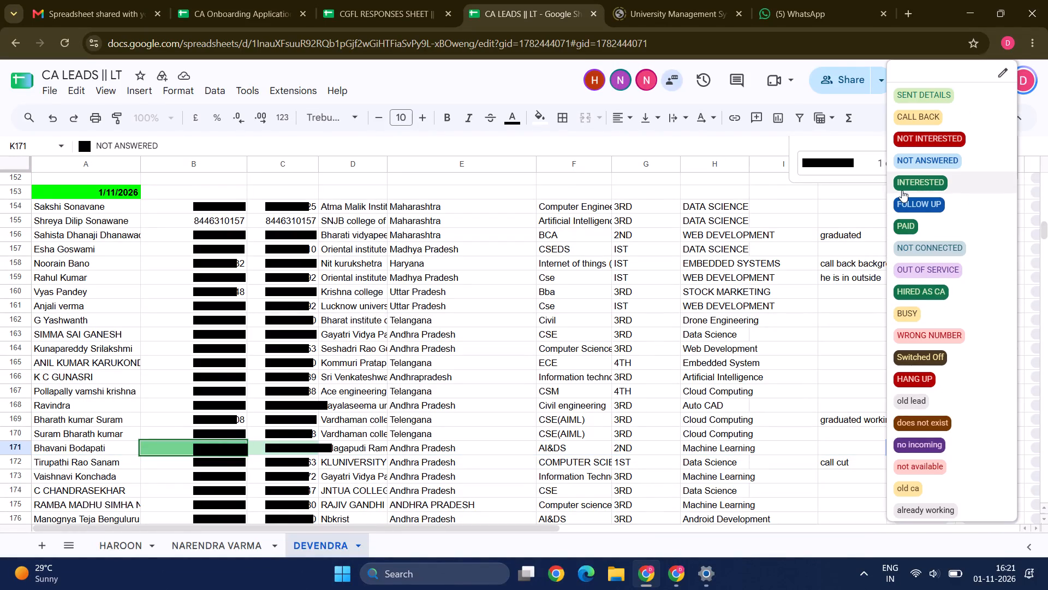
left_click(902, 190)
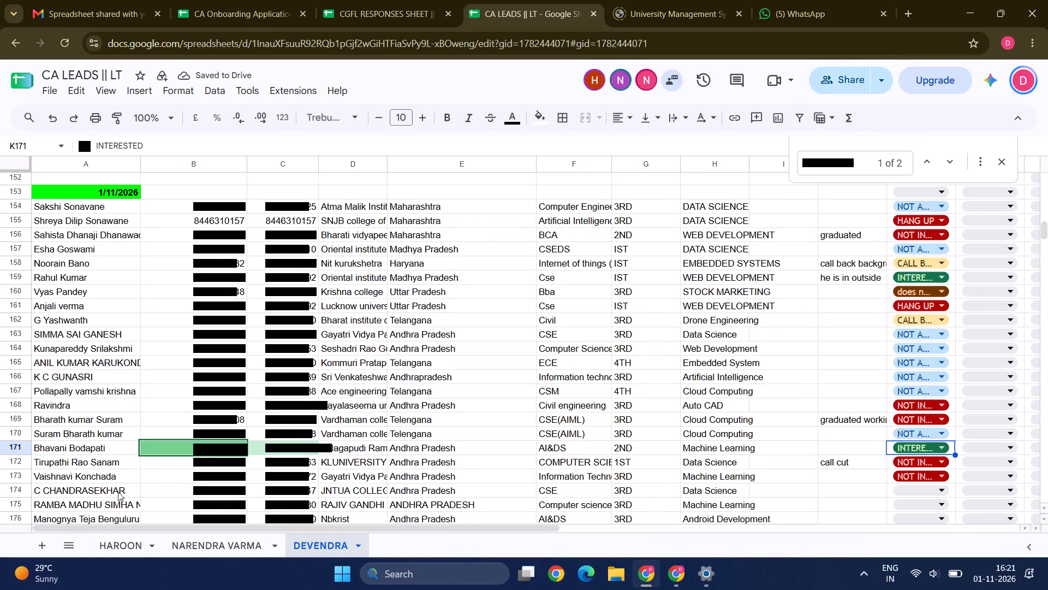
Change the status of the lead in row 171 to FOLLOW UP.
left_click(20, 449)
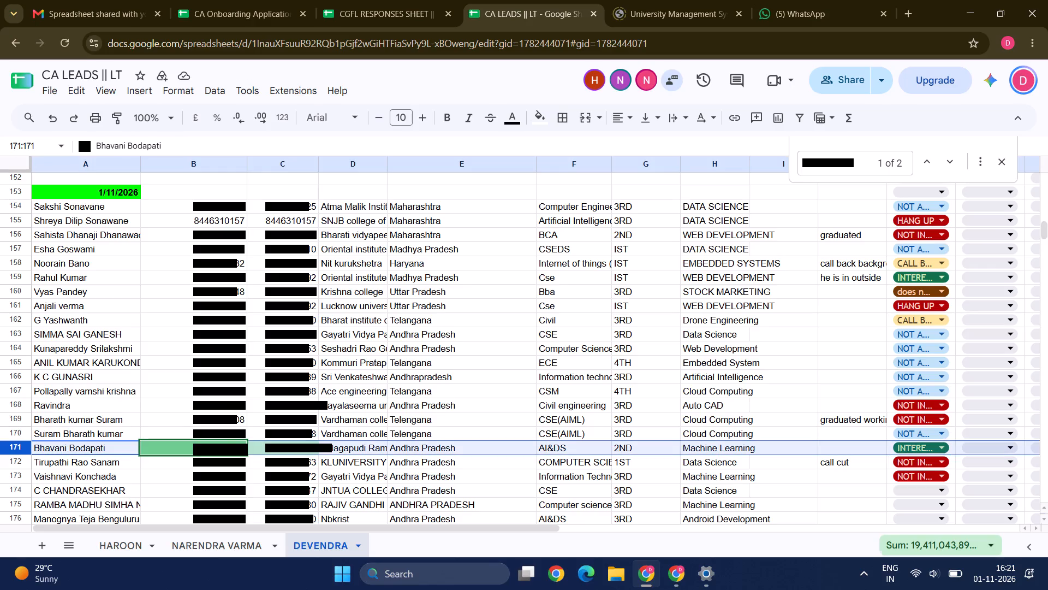
left_click(916, 447)
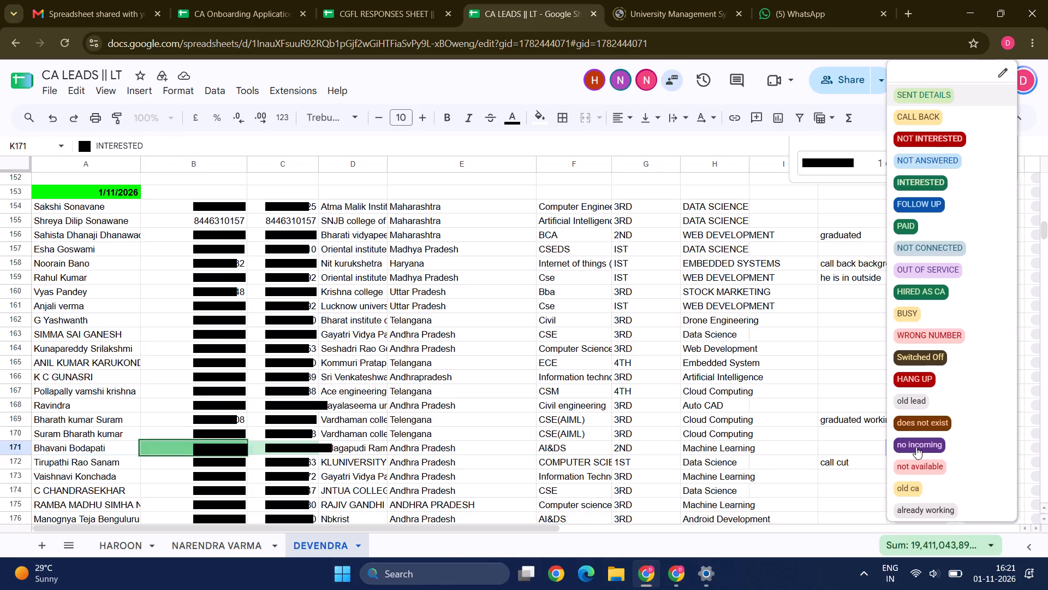
left_click(930, 200)
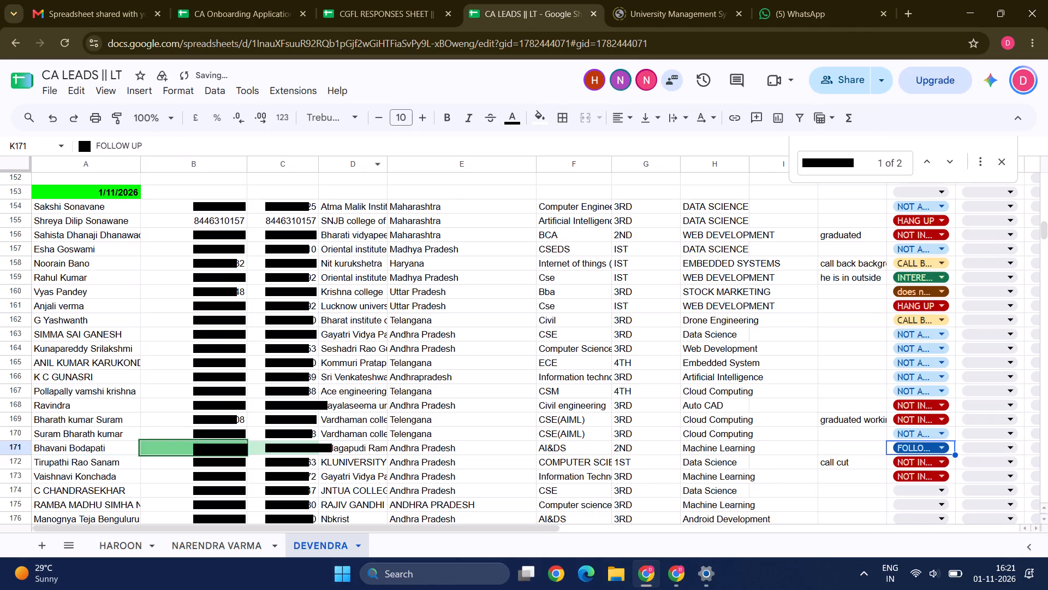
Review the CA Onboarding Application responses, examining the latest applicants' details, referred friends and assigned lead gen BD names.
left_click(252, 0)
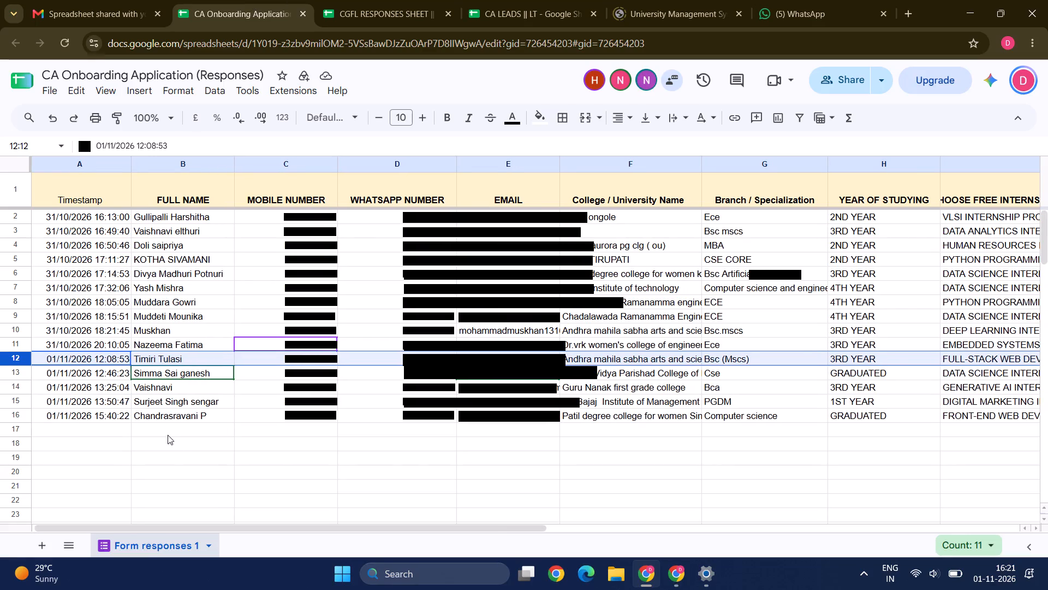
scroll(168, 435, "left", 3)
scroll(168, 435, "right", 1)
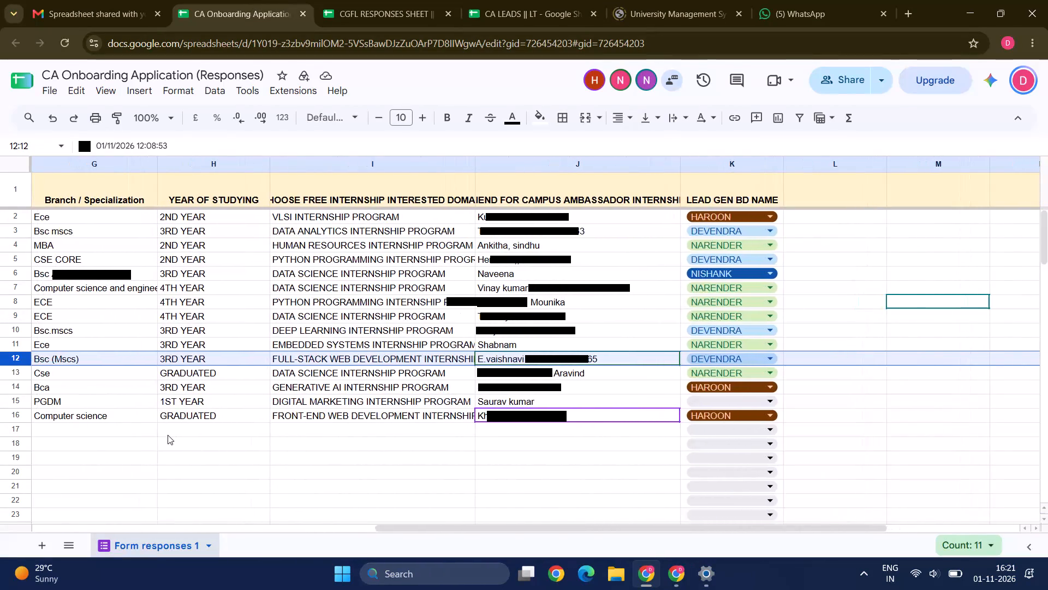
scroll(168, 435, "right", 9)
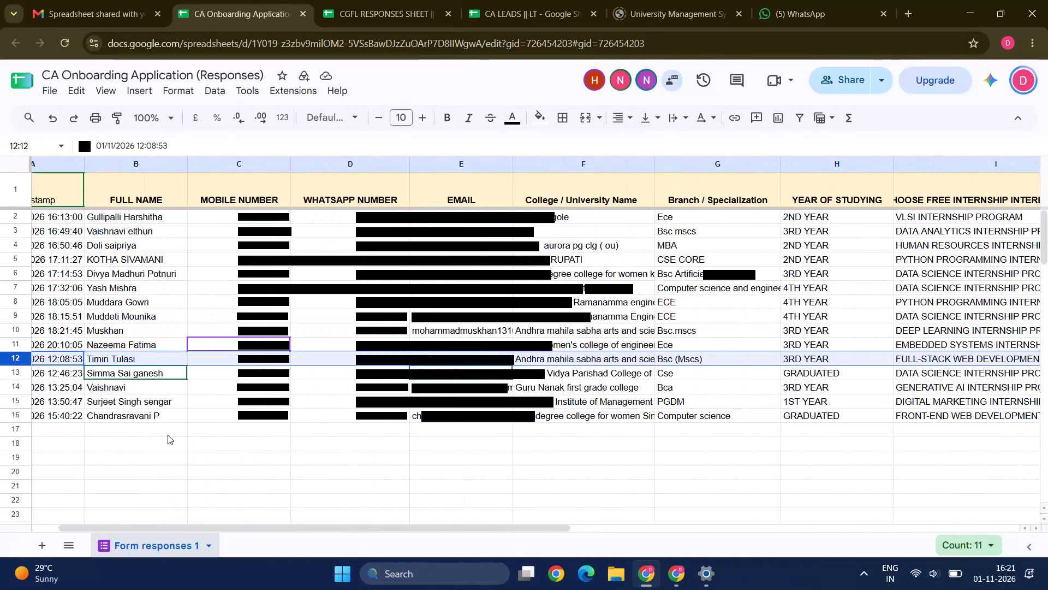
scroll(157, 397, "left", 2)
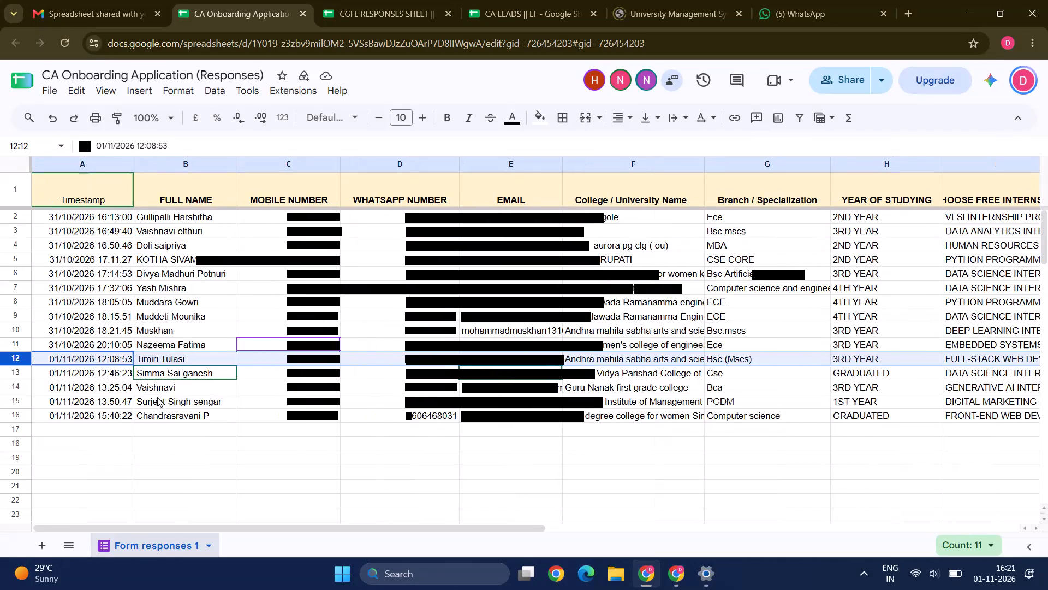
scroll(157, 397, "left", 3)
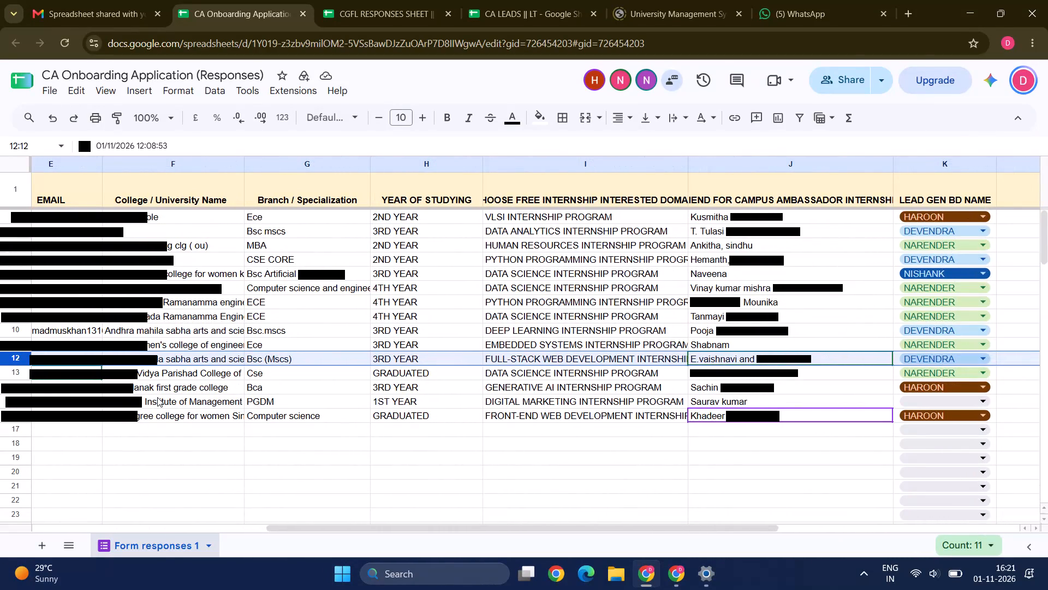
scroll(157, 397, "right", 6)
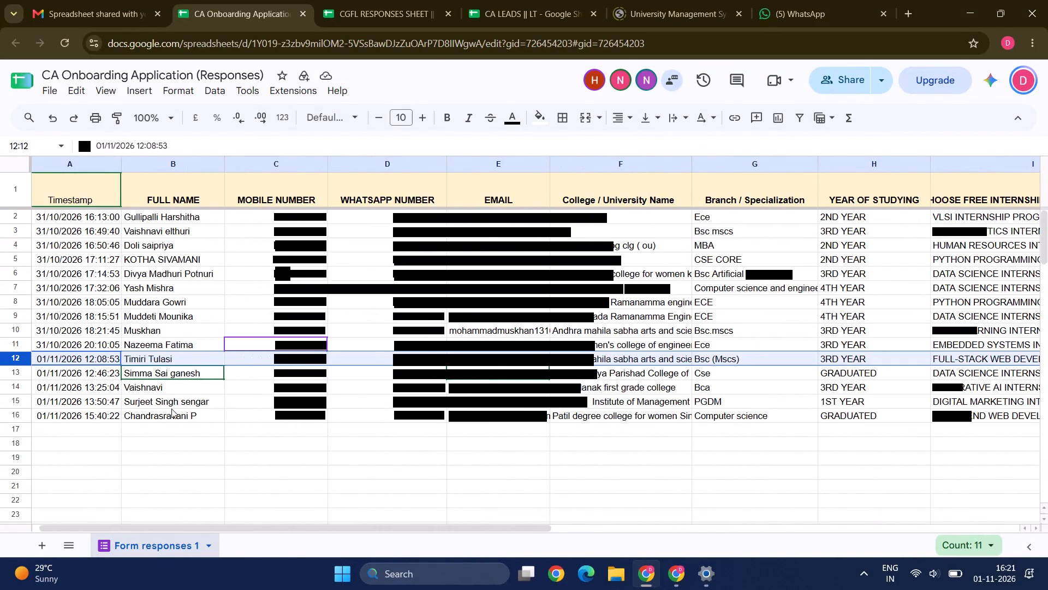
Copy the mobile number of the applicant in row 15 of the onboarding responses.
left_click(314, 402)
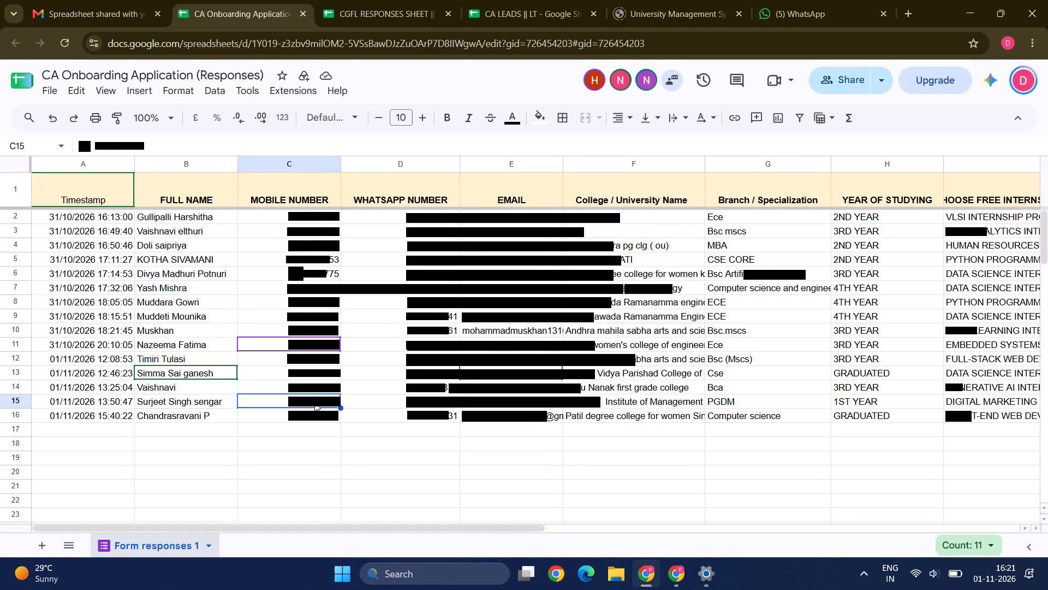
double_click(314, 402)
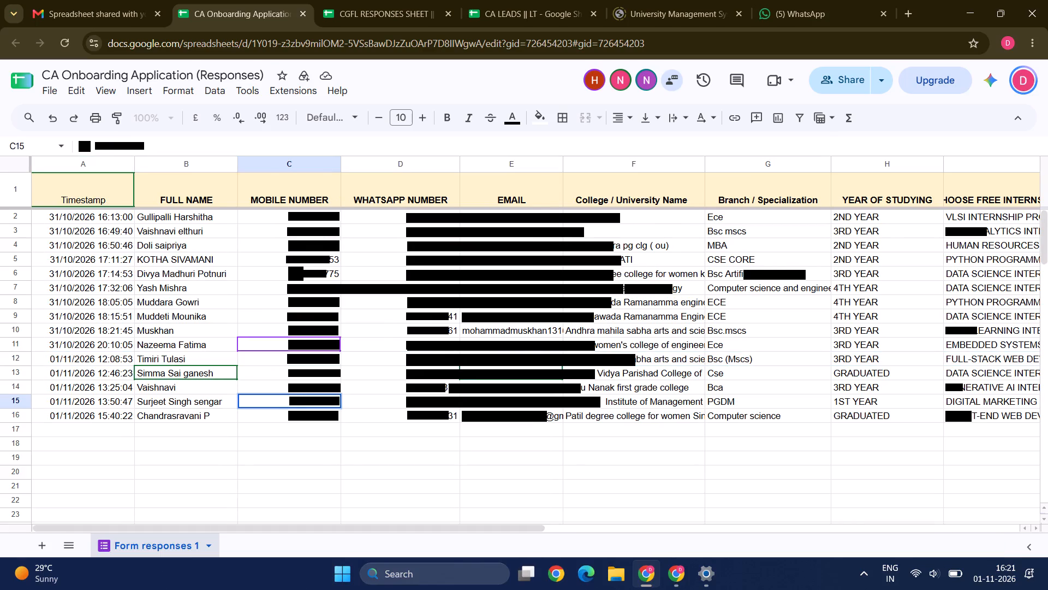
key("ctrl+a")
key("ctrl+c")
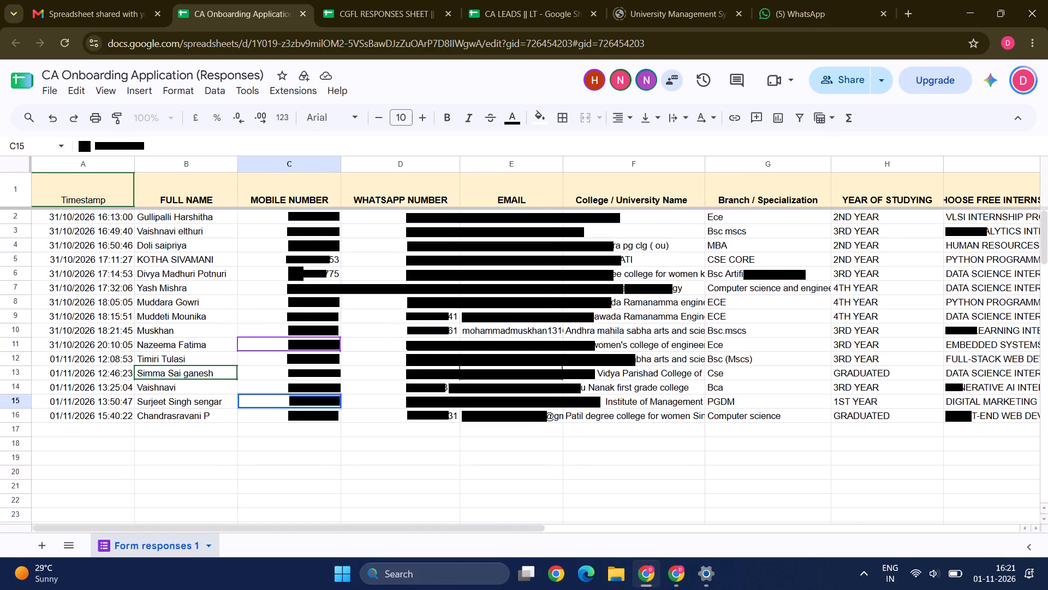
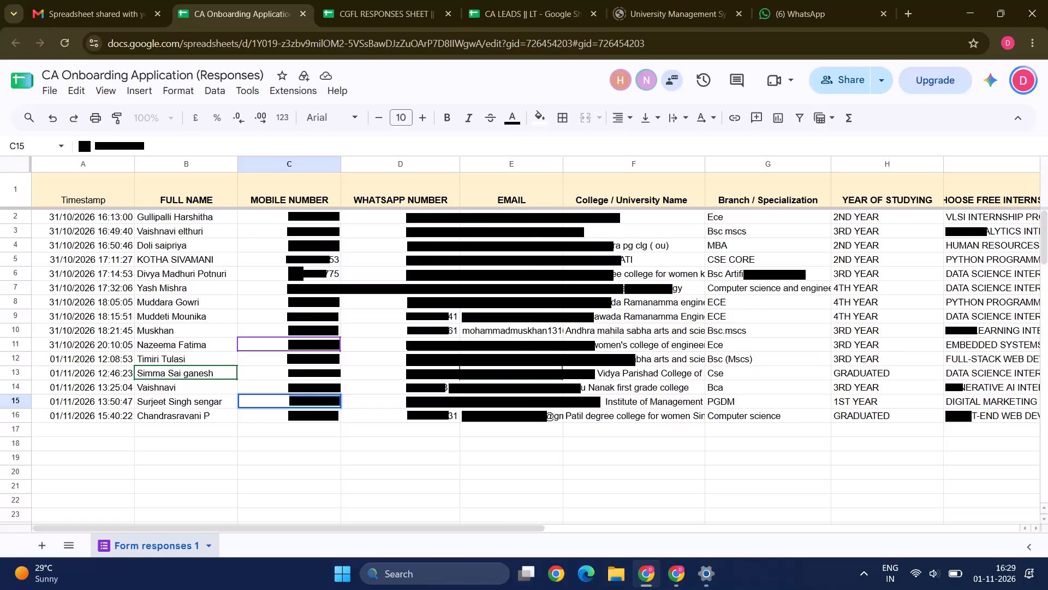
Check the applicant in row 17 of the onboarding responses across to the referred friends and lead gen BD name columns.
left_click(551, 430)
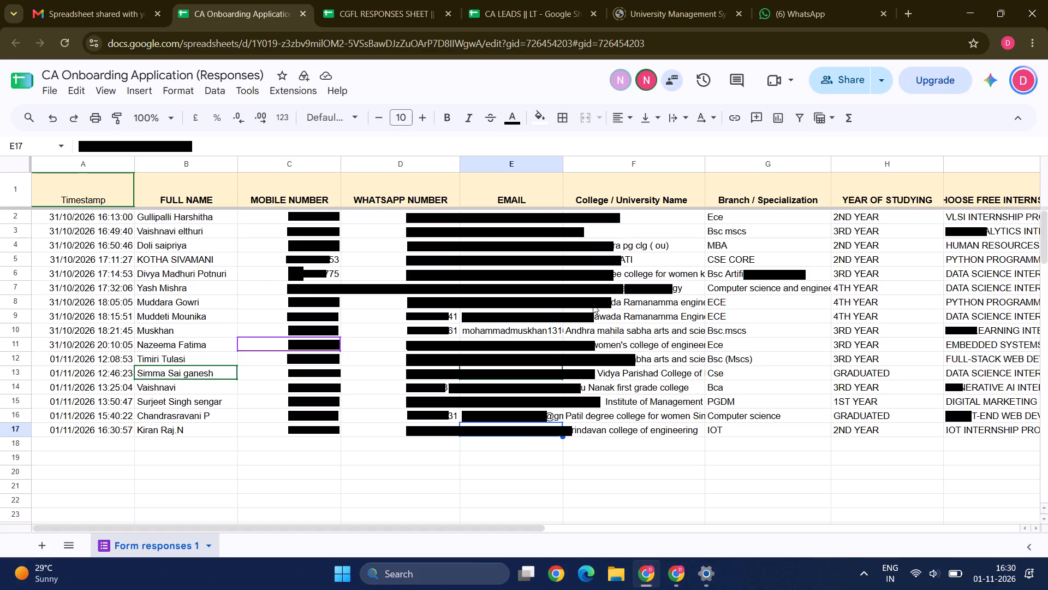
scroll(593, 304, "left", 4)
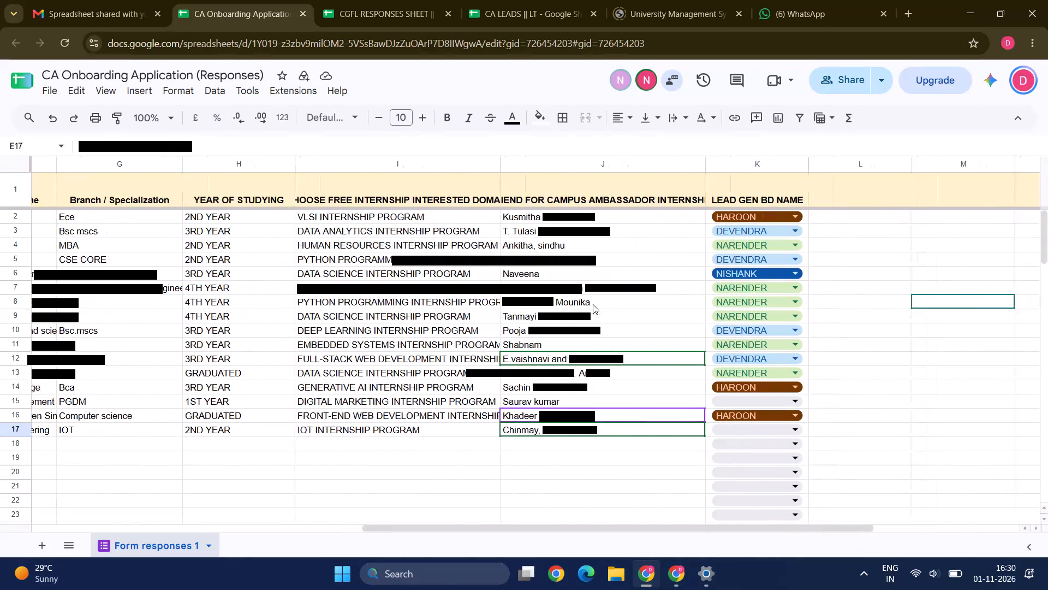
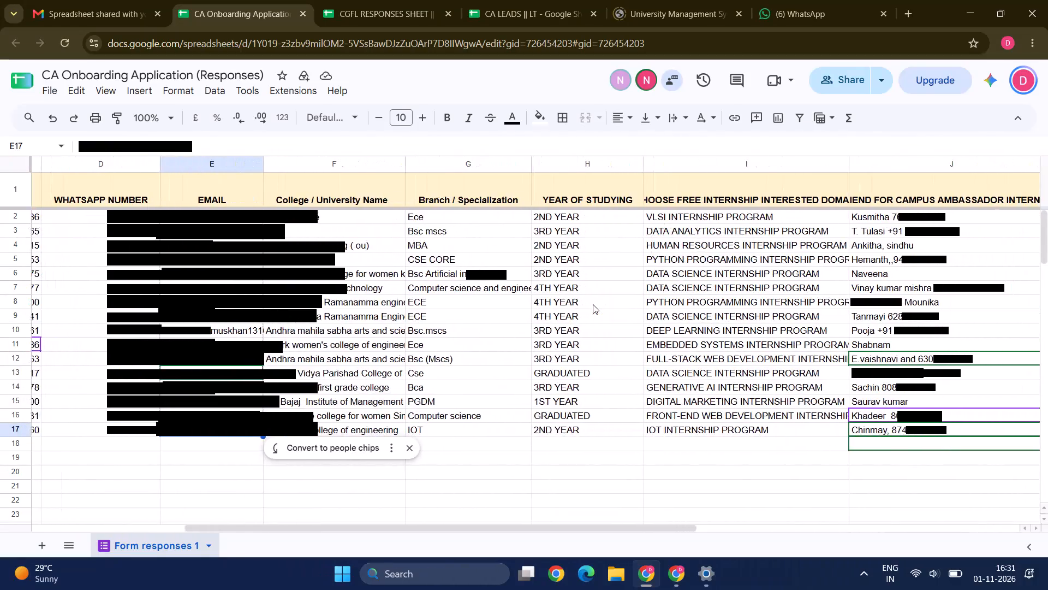
Check the onboarding responses across to the lead gen BD name column and back to the applicants' names.
scroll(593, 304, "left", 9)
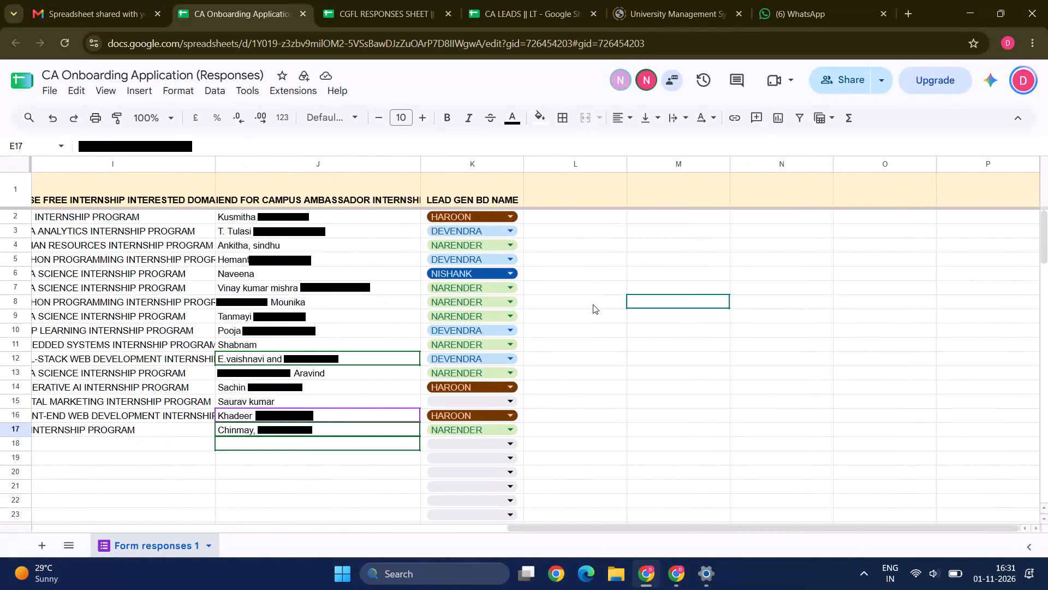
scroll(593, 304, "right", 11)
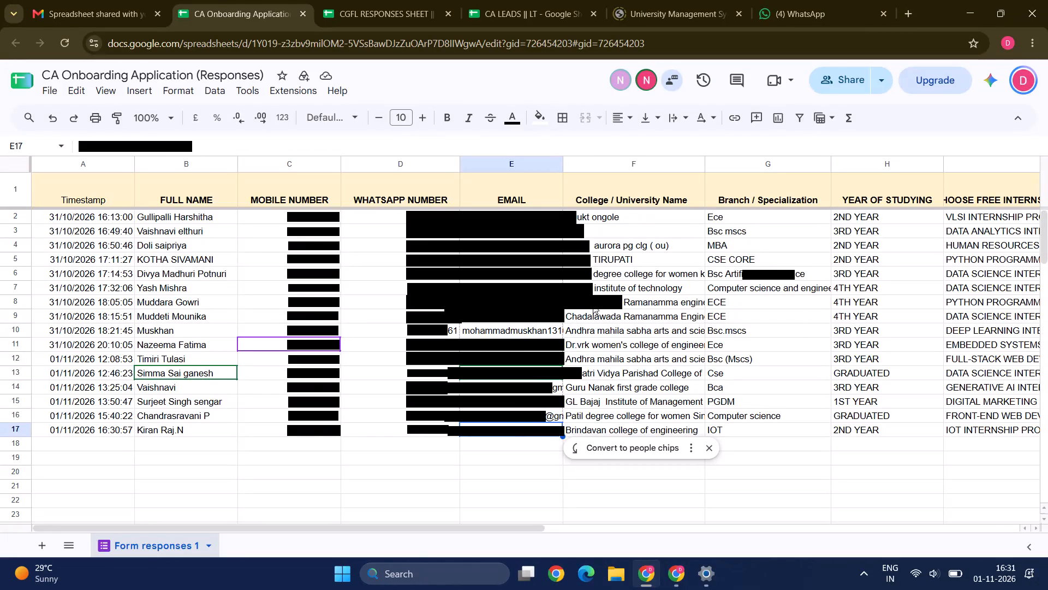
scroll(593, 304, "right", 3)
scroll(593, 304, "up", 1)
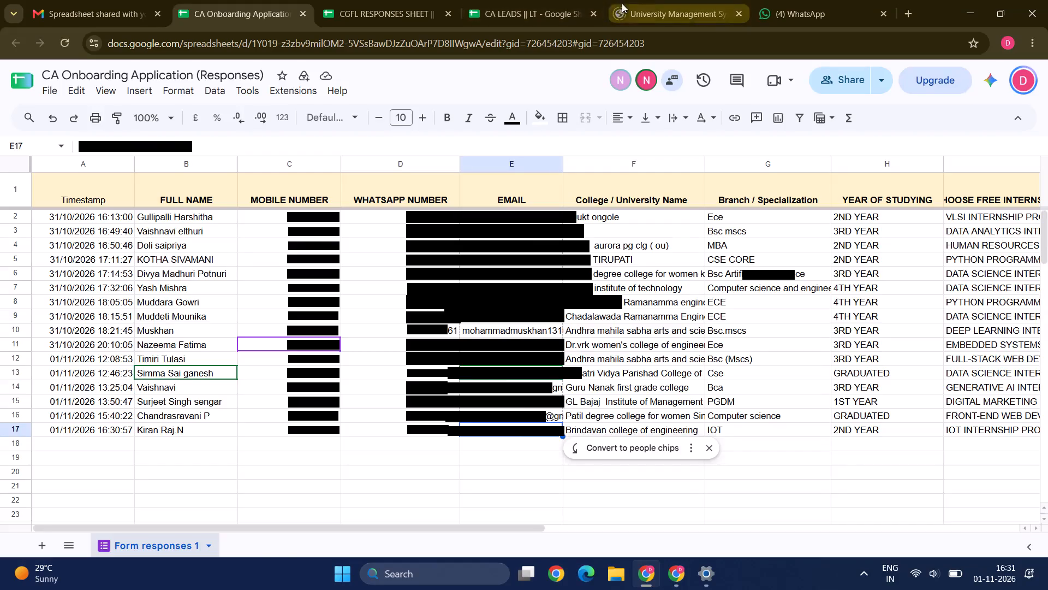
Switch by way of the CA leads to the DEVENDRA sheet of the CGFL responses and dismiss its search box.
left_click(547, 0)
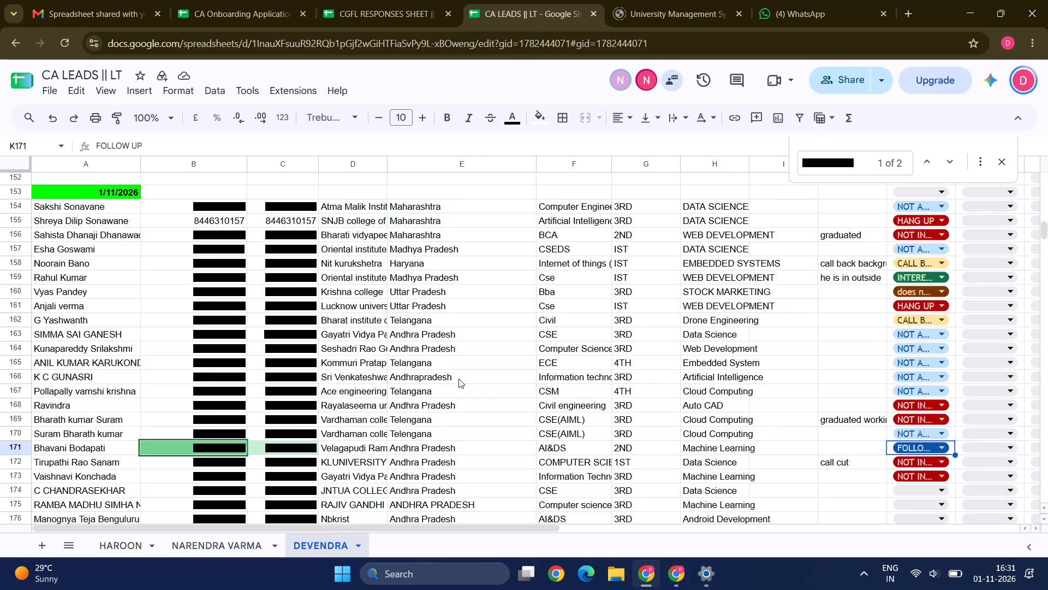
left_click(458, 379)
left_click(404, 10)
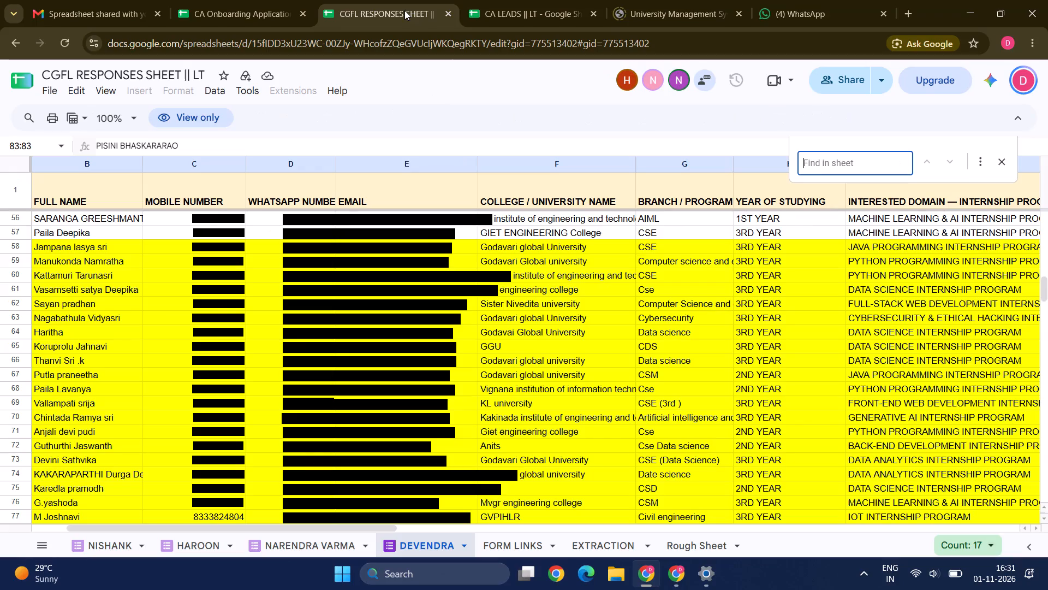
scroll(404, 361, "down", 2)
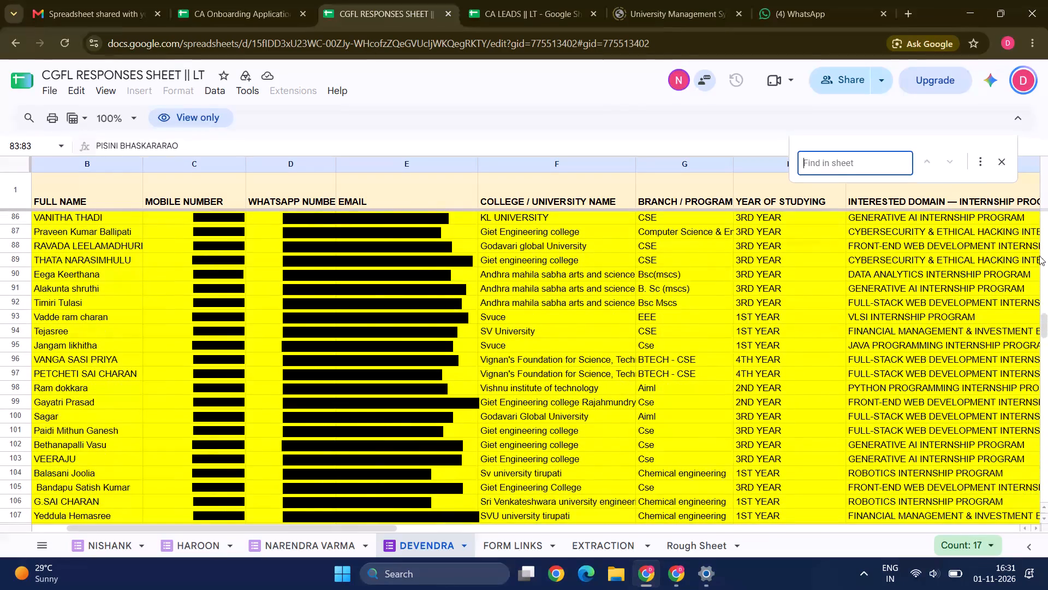
left_click(992, 158)
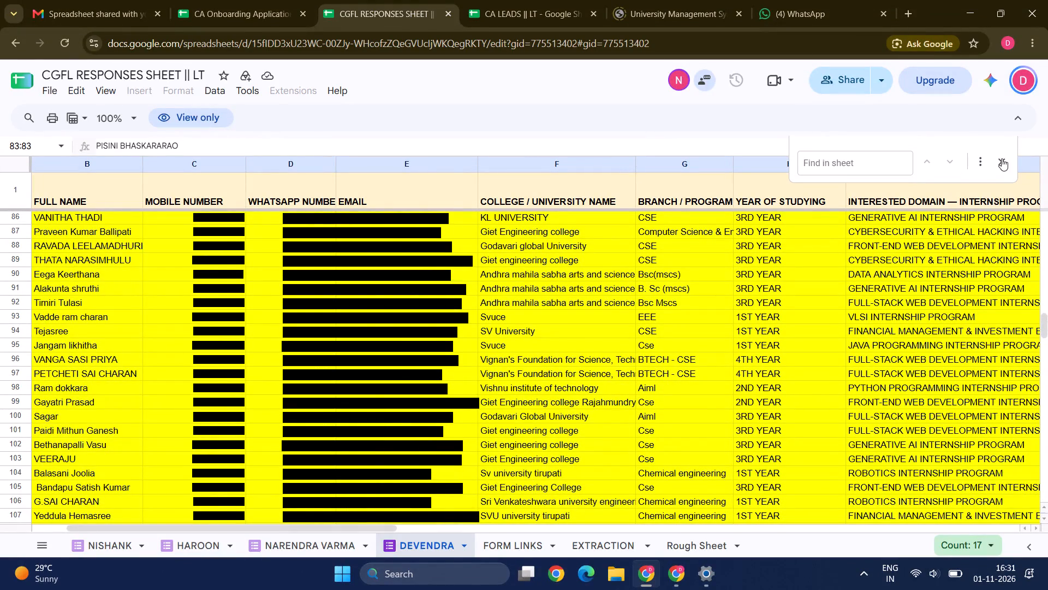
left_click(1002, 158)
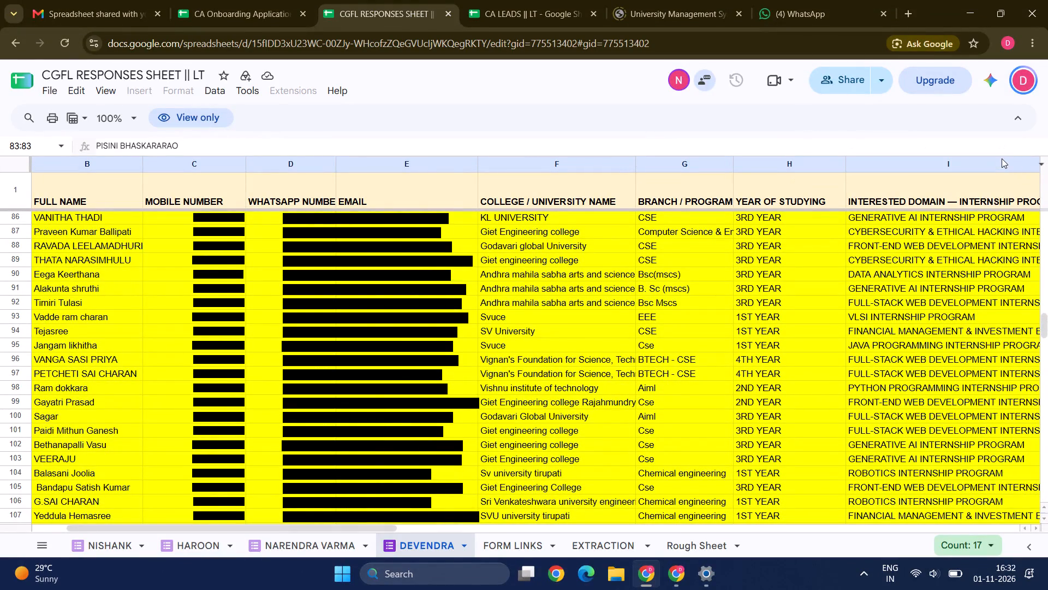
Find the latest CGFL responses and select the full names in rows 127 to 140 to count them.
scroll(1002, 158, "down", 5)
scroll(1002, 158, "up", 5)
scroll(1002, 158, "down", 1)
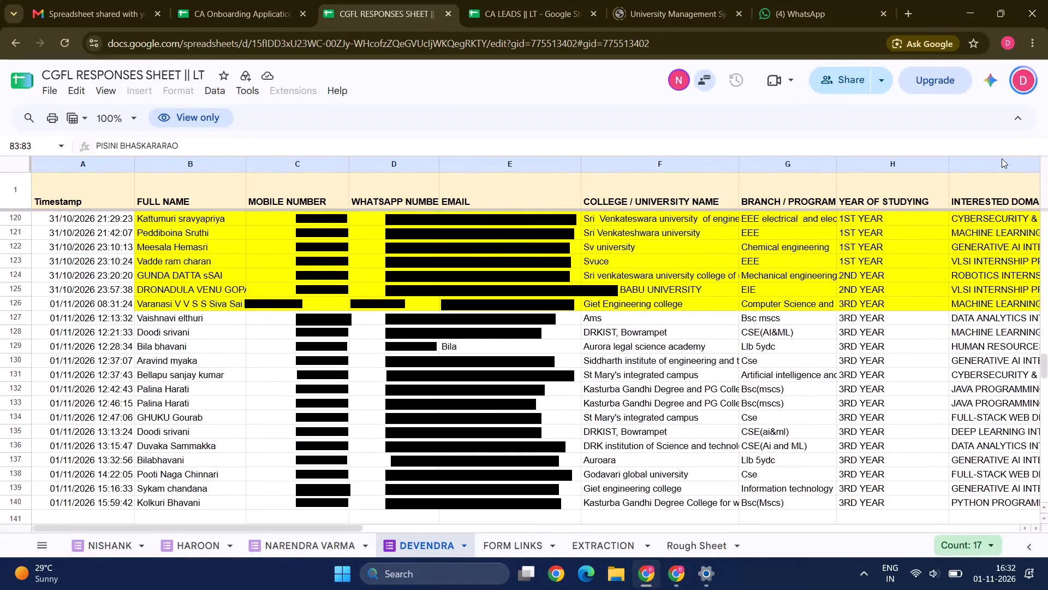
scroll(1002, 158, "down", 1)
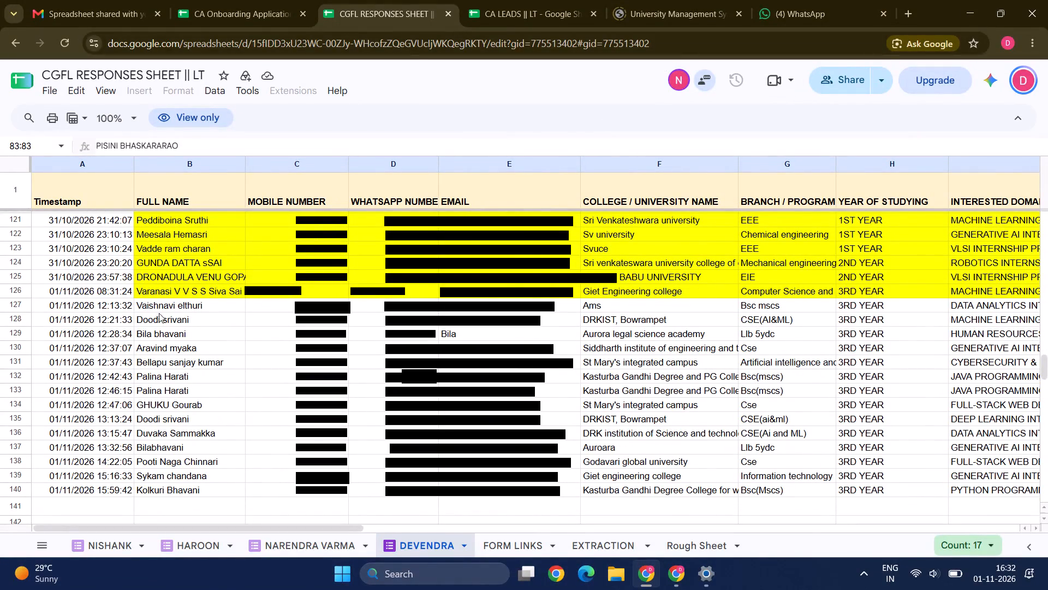
left_click(162, 307)
left_click_drag(162, 307, 184, 469)
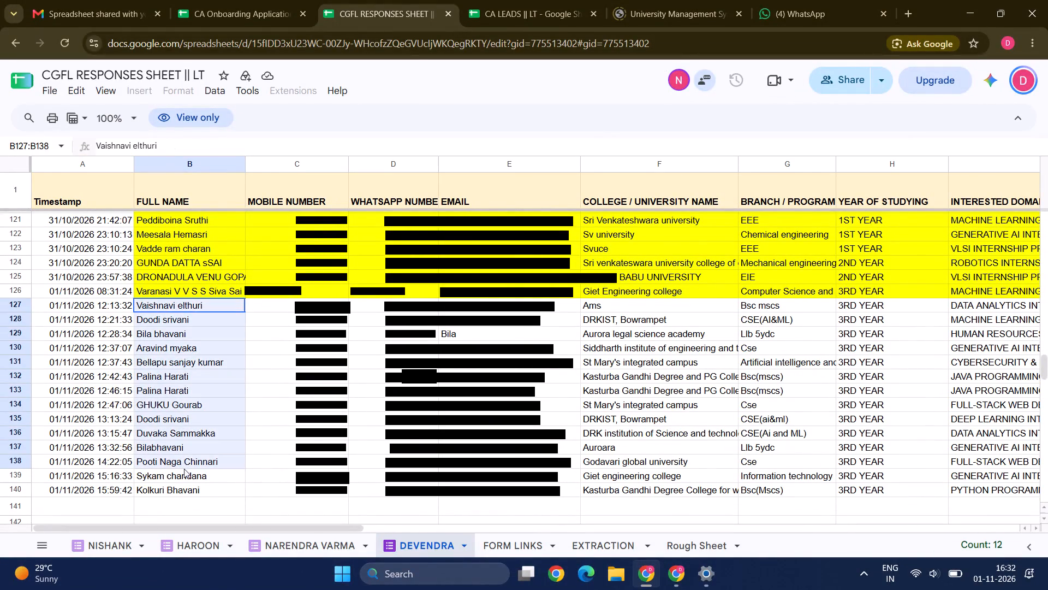
left_click_drag(184, 469, 189, 485)
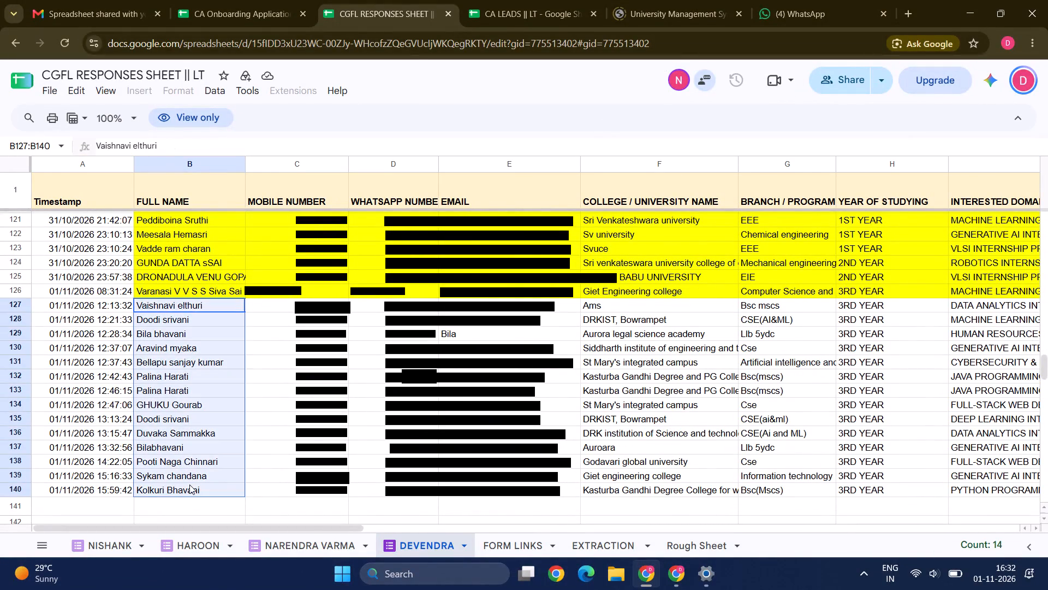
Check the referral codes of the newest CGFL responses in rows 139 and 140 against the respondents' details.
scroll(189, 485, "left", 2)
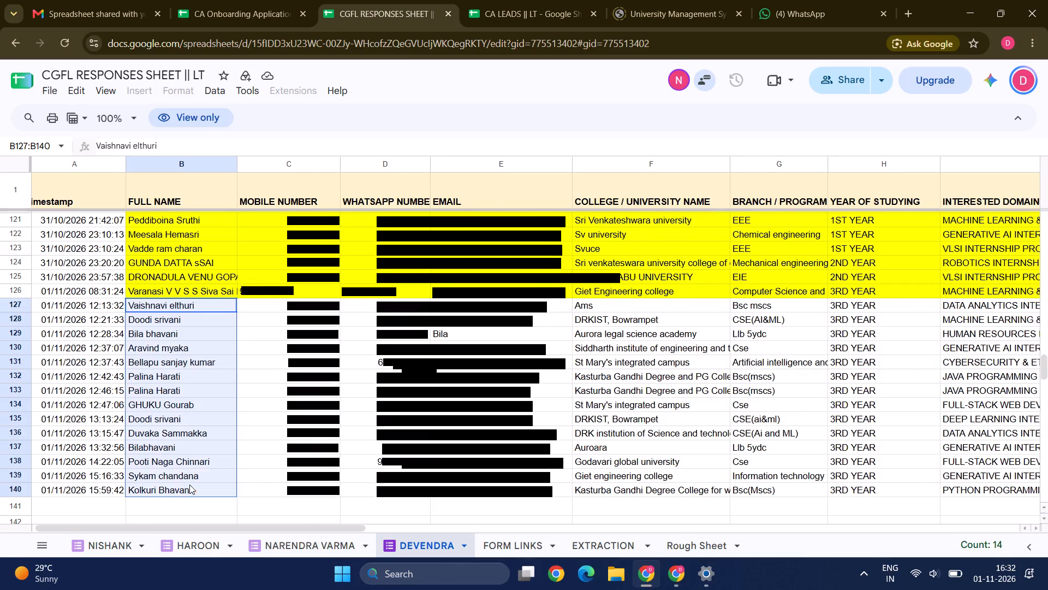
scroll(189, 485, "left", 13)
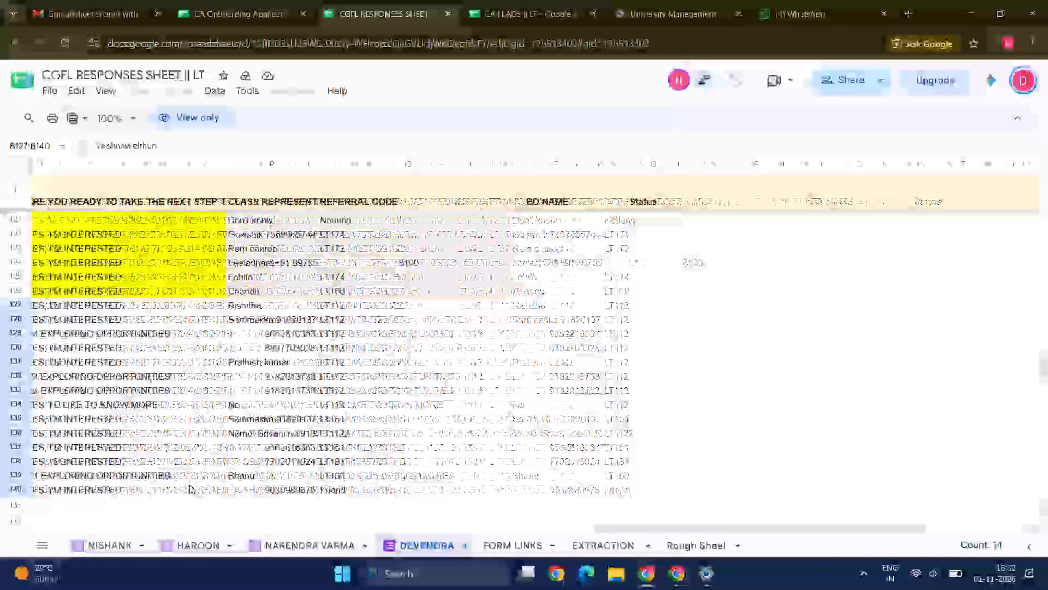
left_click(359, 484)
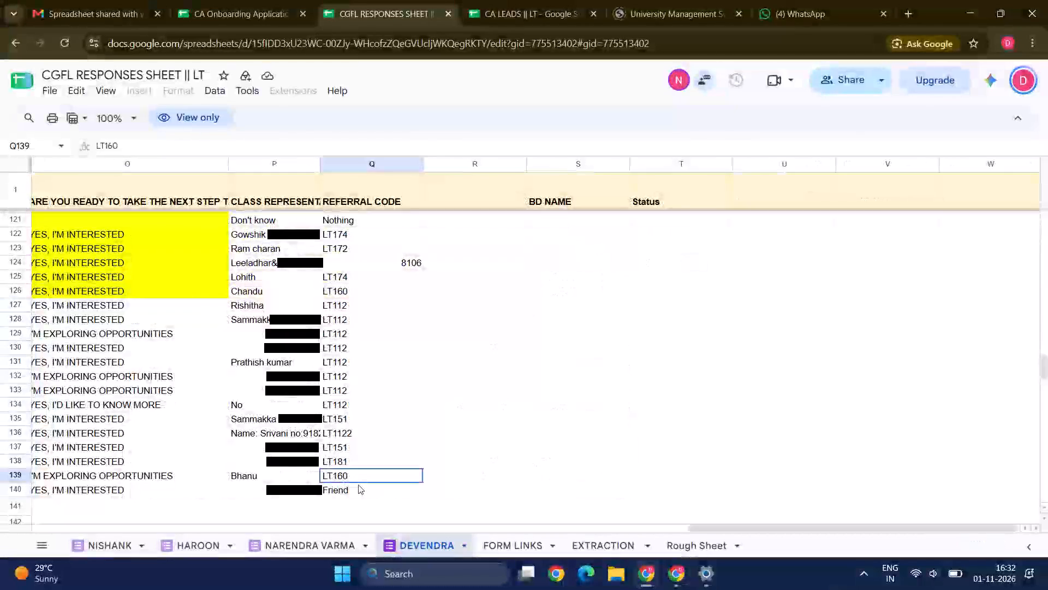
left_click(355, 489)
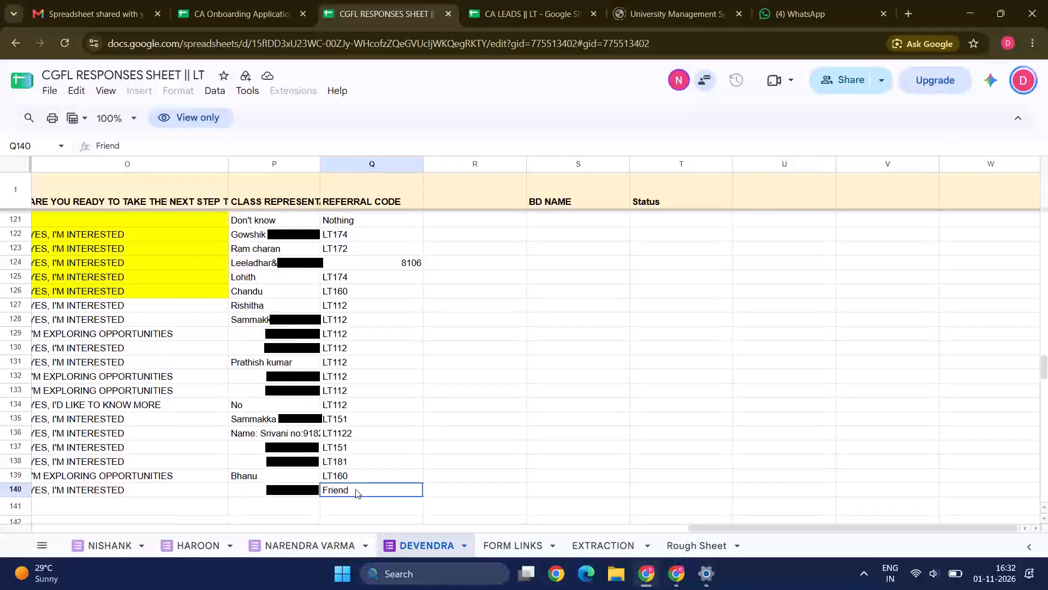
scroll(355, 489, "right", 9)
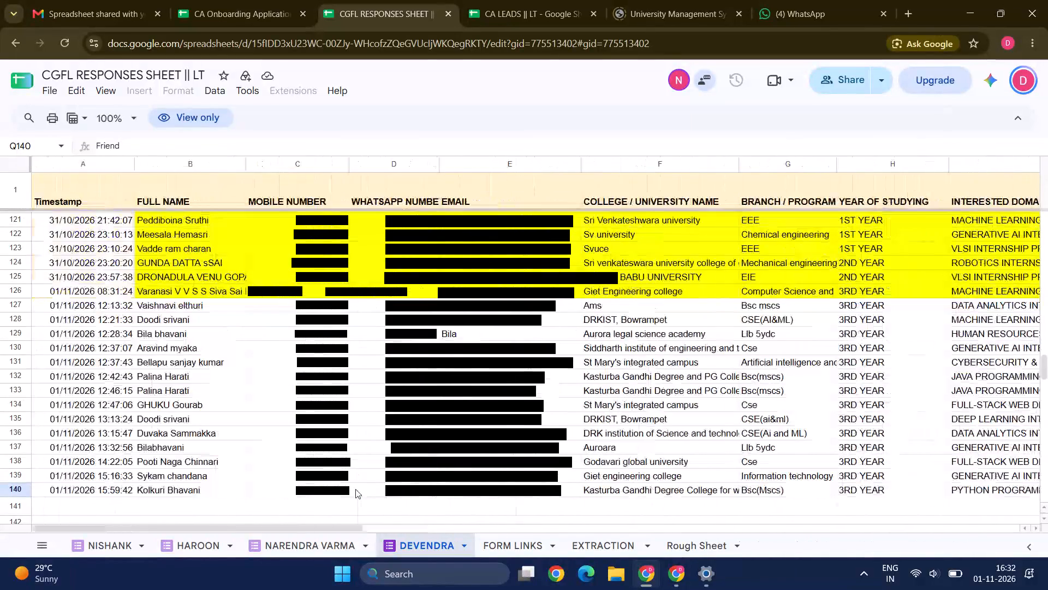
scroll(355, 489, "left", 10)
left_click(344, 489)
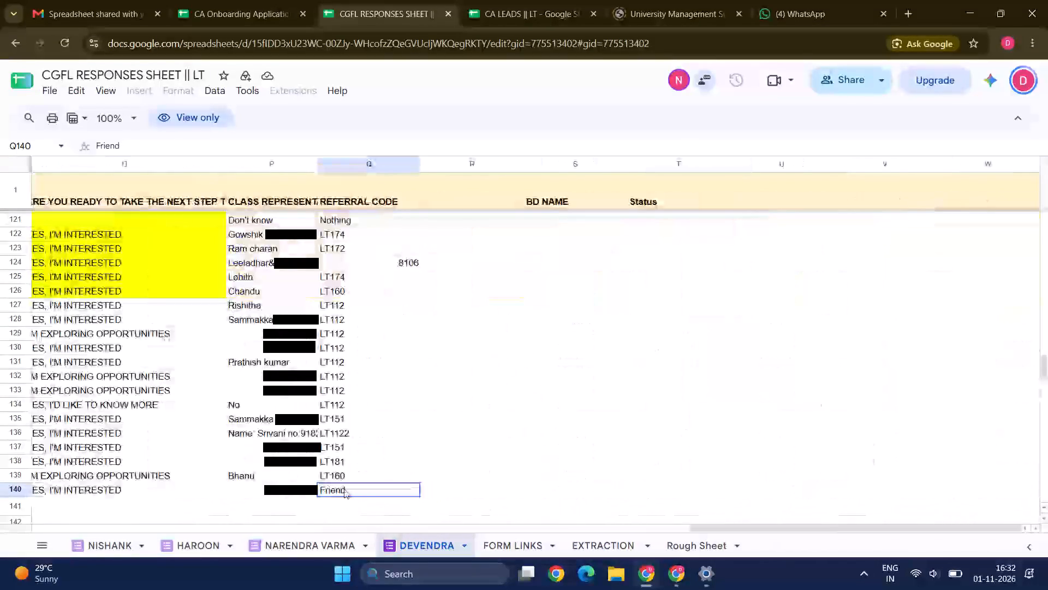
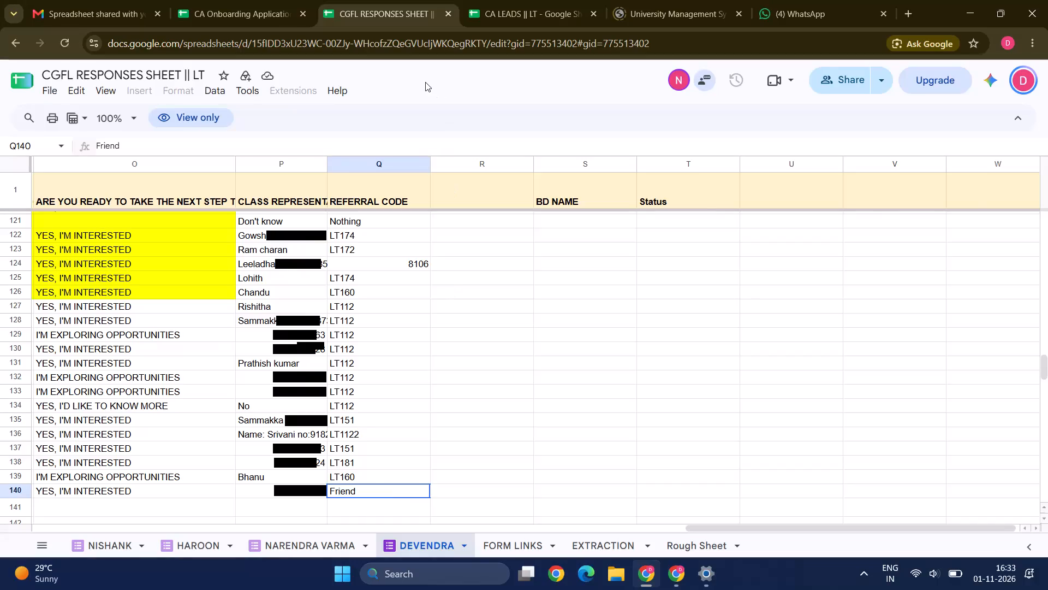
Switch to the CA Onboarding Application responses and check the submitted applications across the applicant columns.
left_click(286, 0)
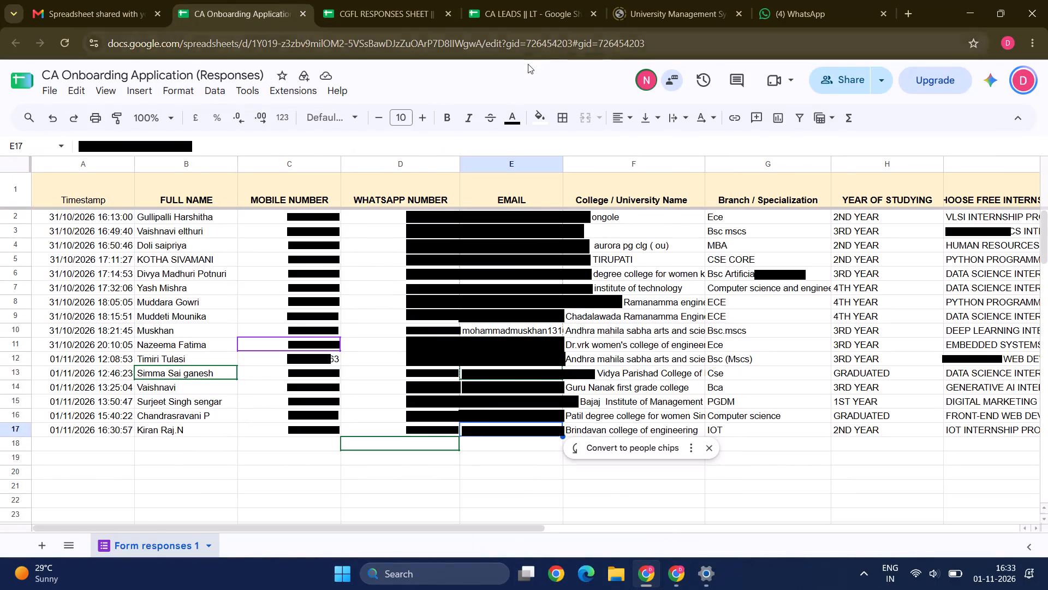
scroll(450, 368, "left", 5)
scroll(450, 368, "up", 2)
scroll(450, 368, "right", 11)
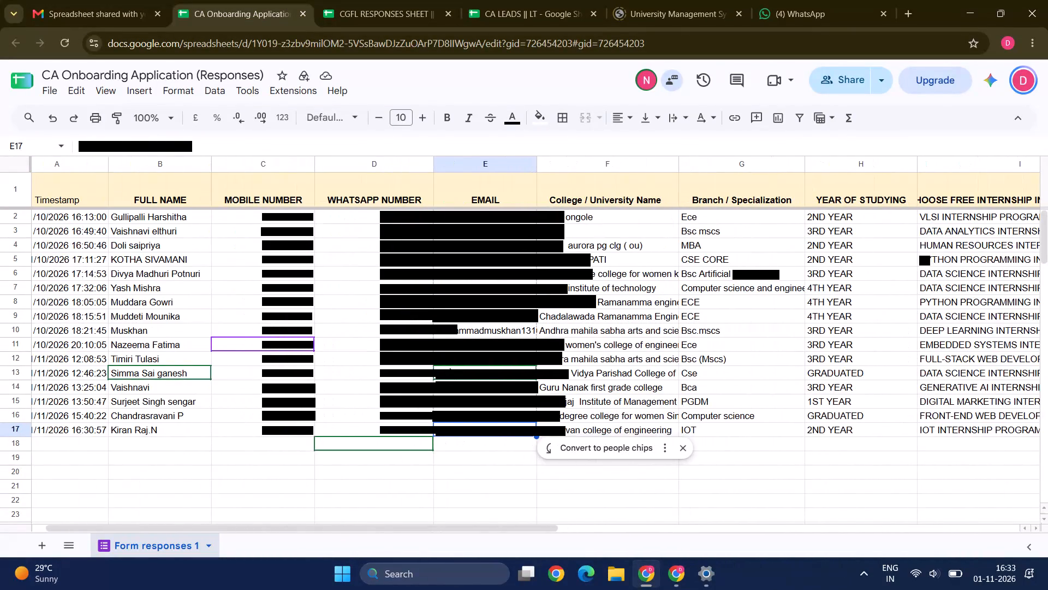
Return to the DEVENDRA sheet of the CA leads, find the end of the 1/11/2026 leads and select row 181.
left_click(534, 0)
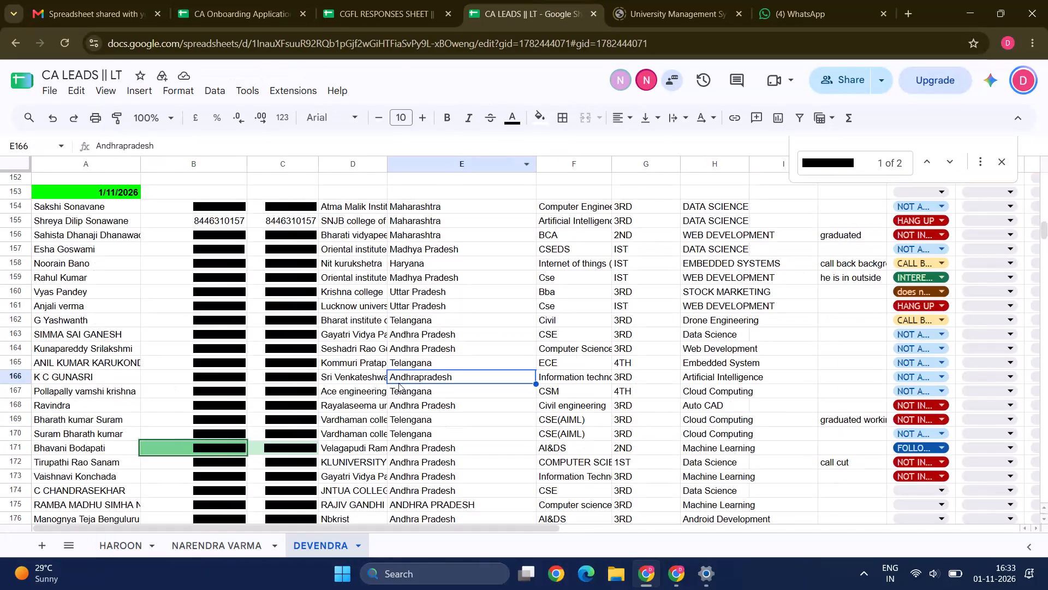
scroll(410, 385, "down", 2)
scroll(410, 385, "up", 1)
scroll(410, 385, "down", 3)
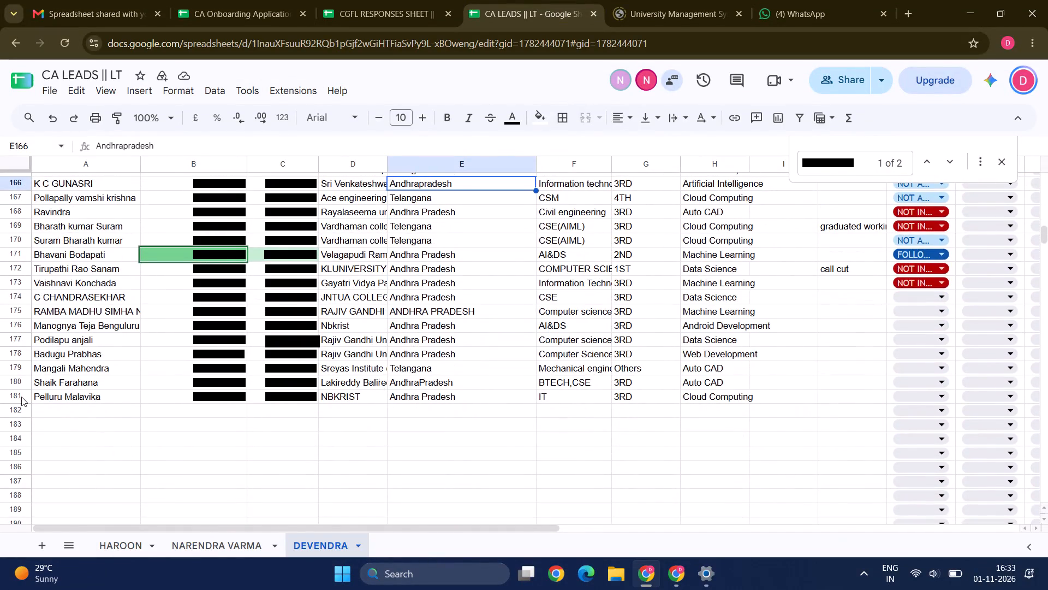
left_click(21, 397)
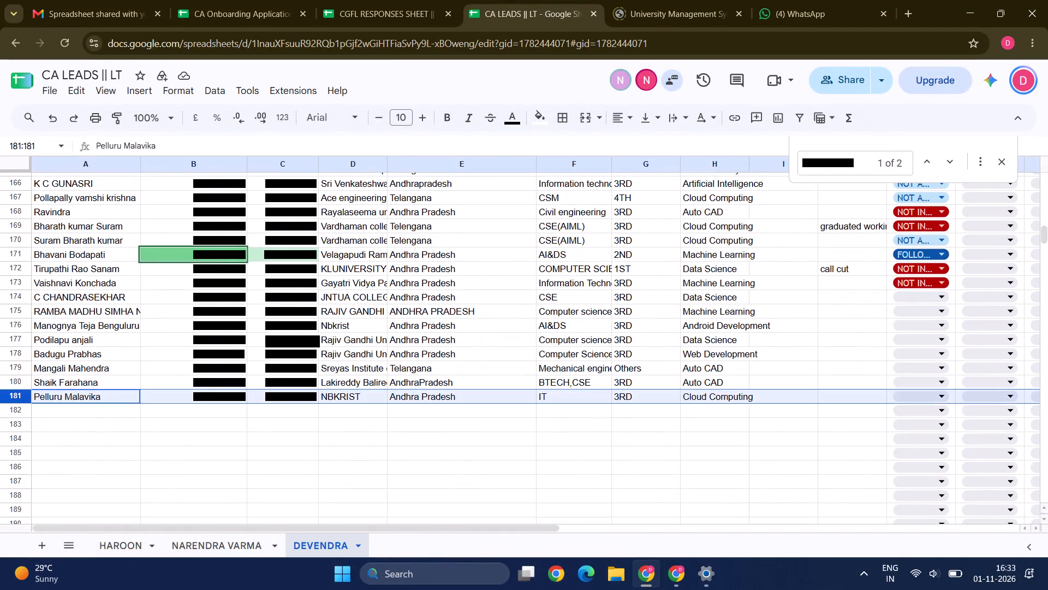
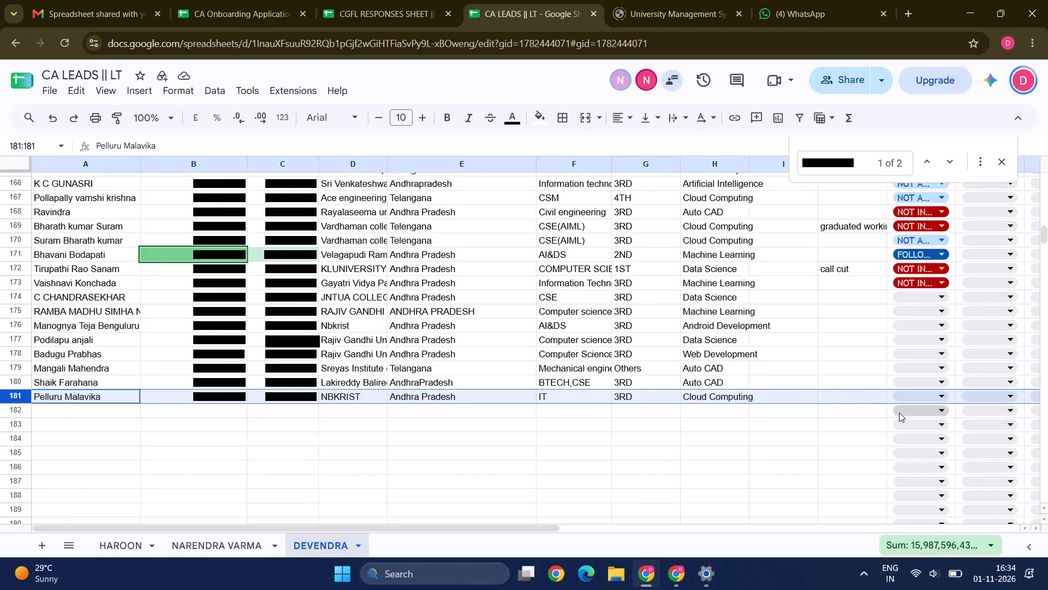
Set the call status of the lead in row 181 to NOT ANSWERED.
left_click(901, 398)
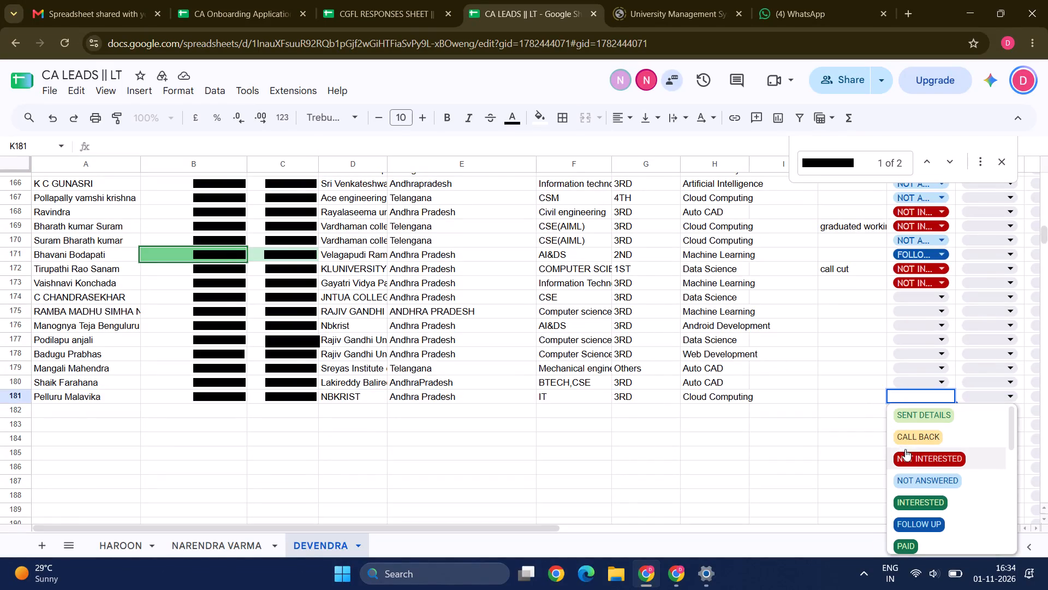
left_click(910, 477)
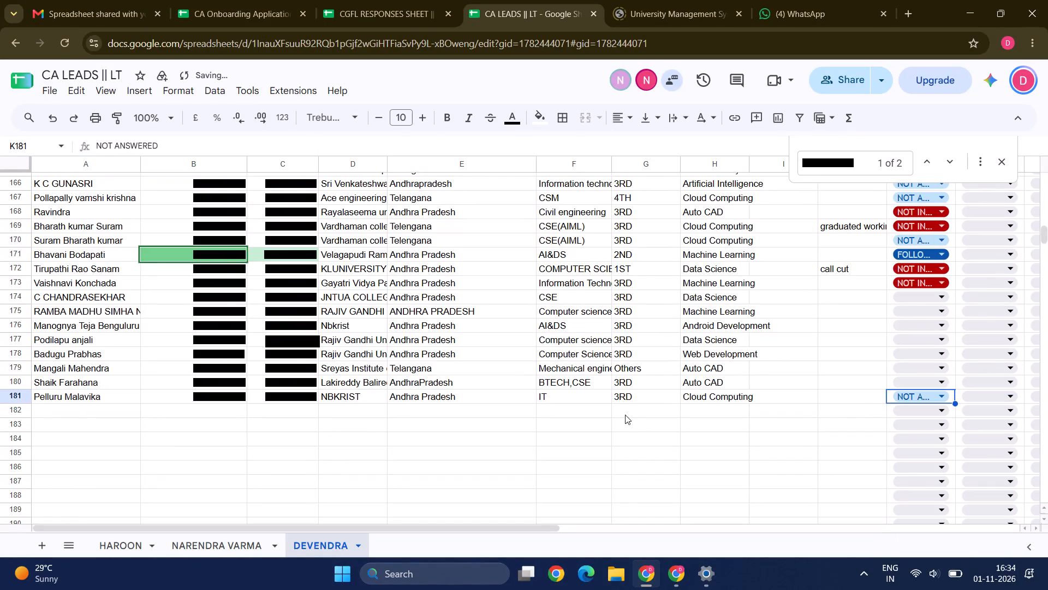
Select the whole of row 180, the lead directly above the one just marked.
left_click(615, 381)
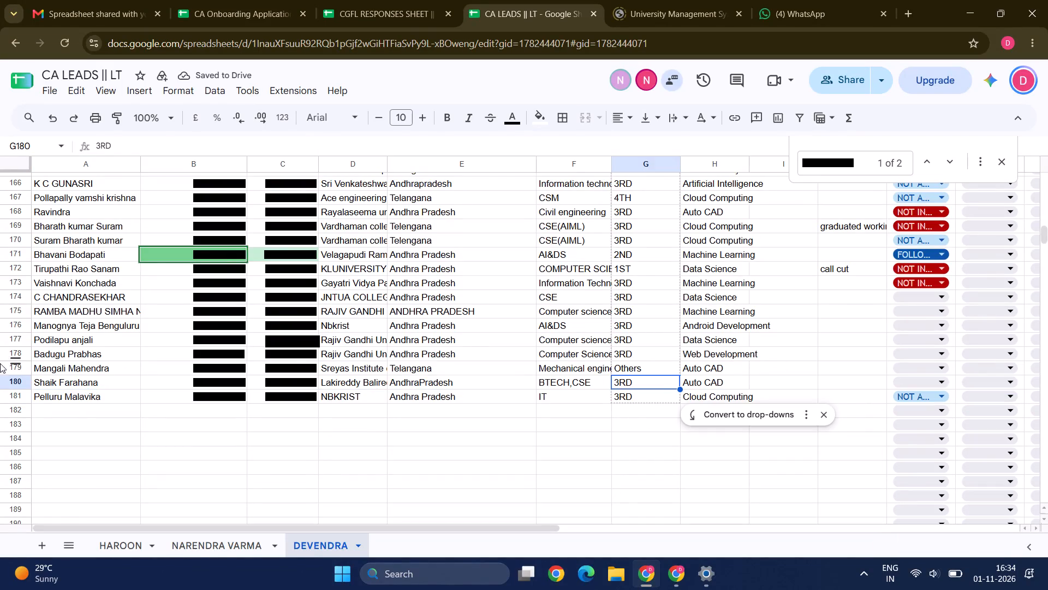
left_click(20, 382)
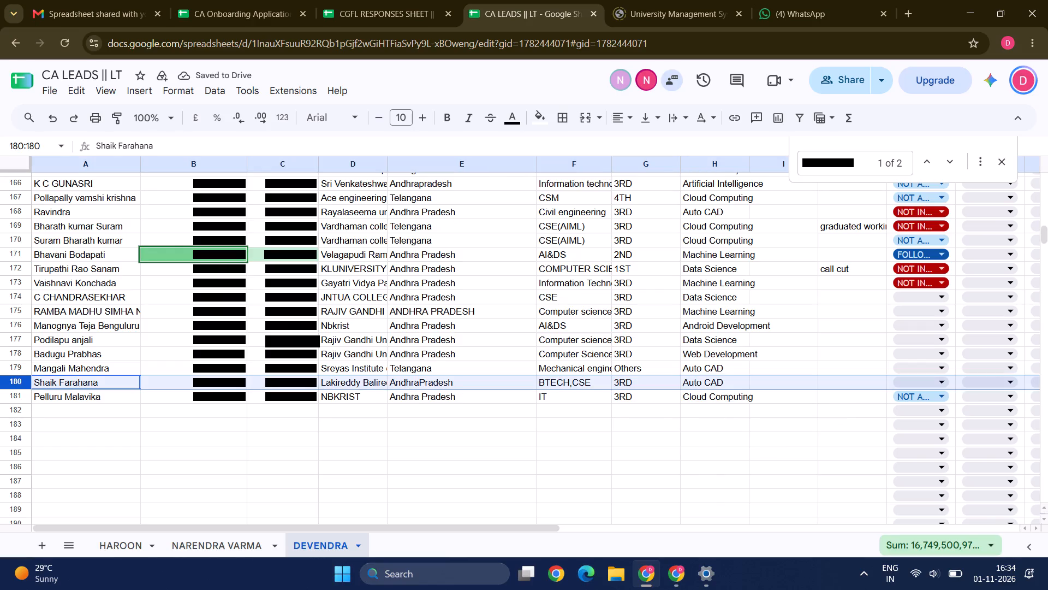
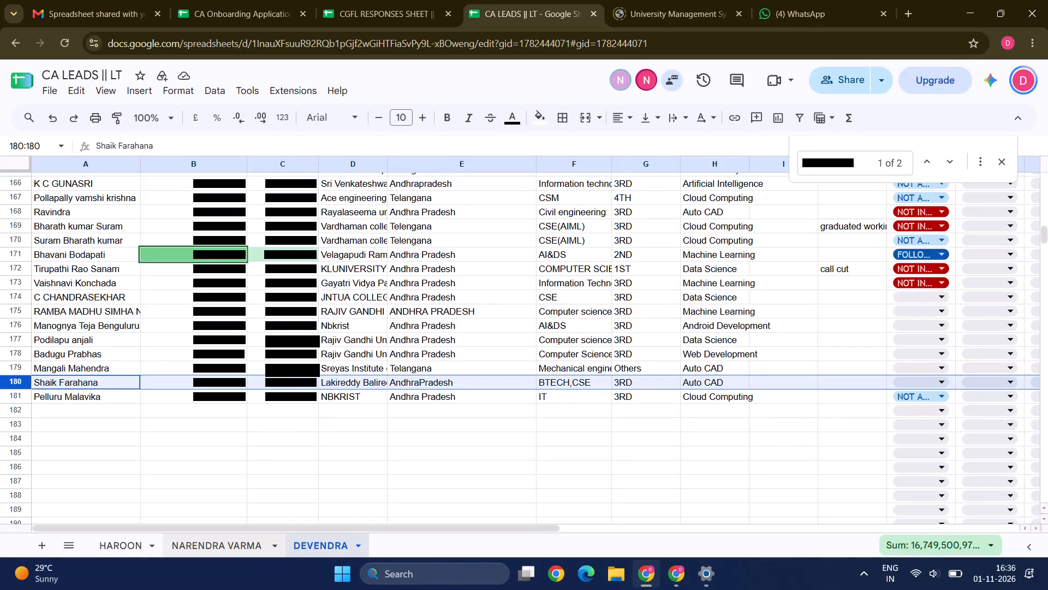
Select the college name cell of the lead in row 180 to view its full text.
left_click(332, 384)
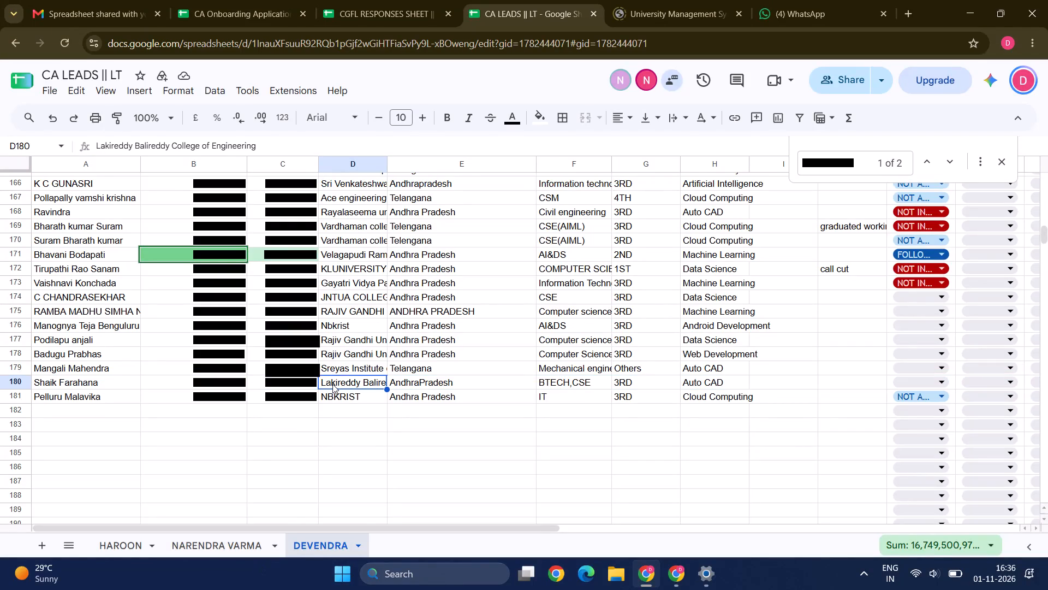
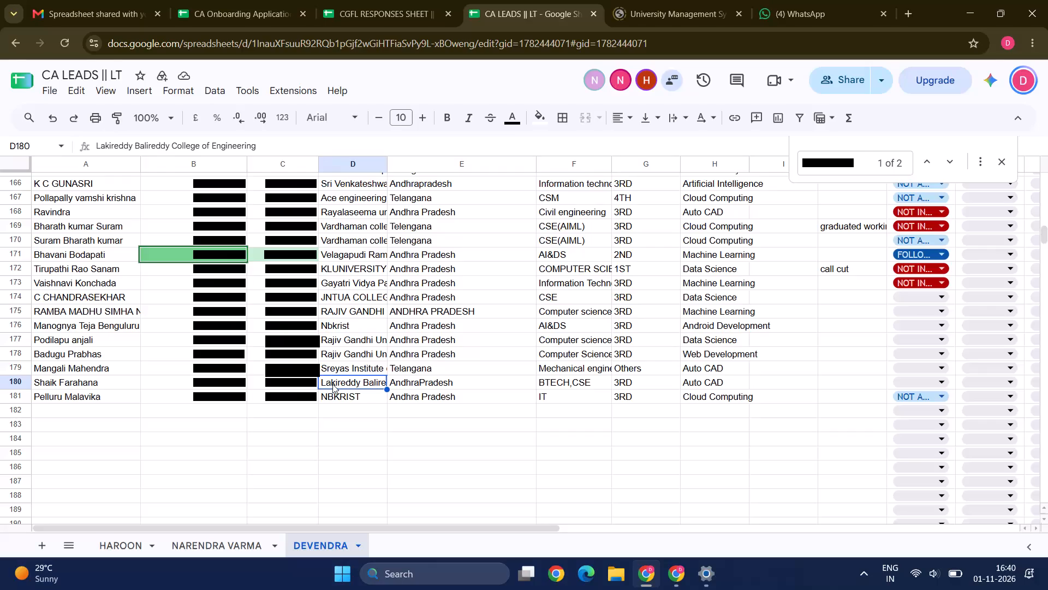
Search the DEVENDRA sheet for a lead by the opening digits of the phone number.
key("ctrl+f")
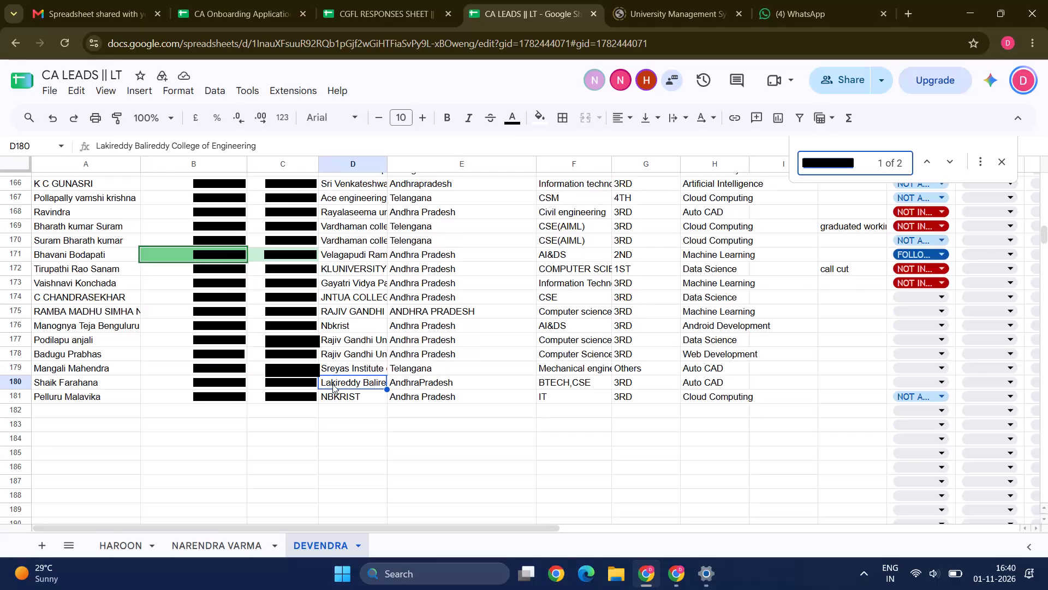
key("BackSpace")
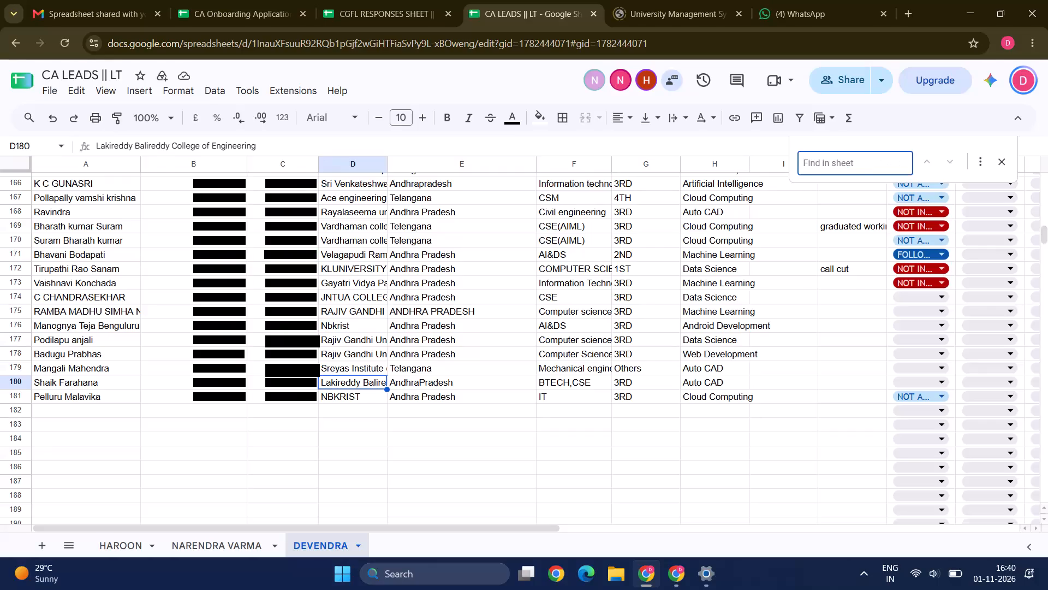
type("98")
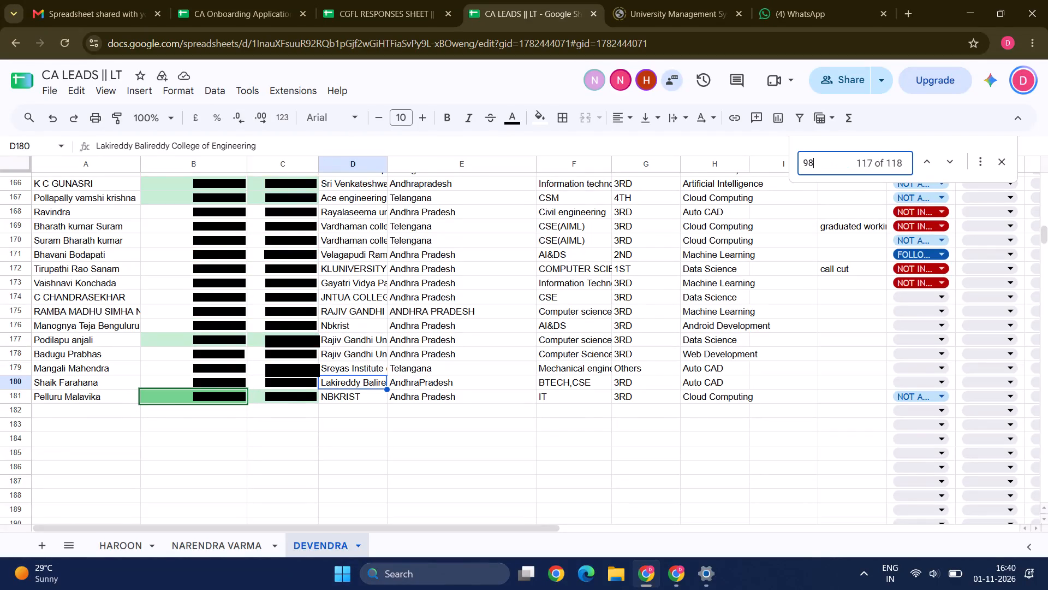
type("48")
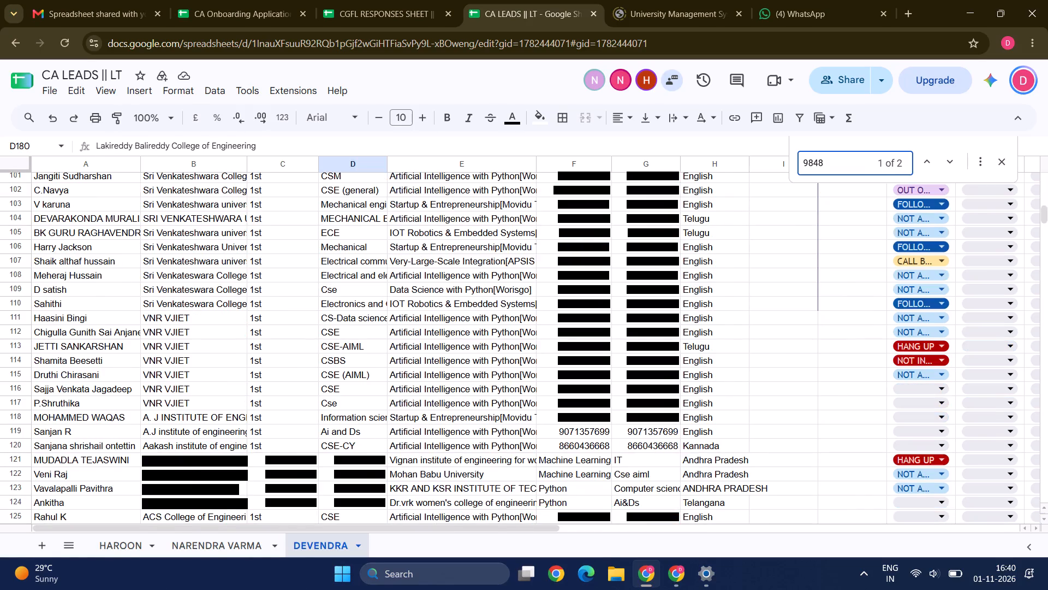
key("5")
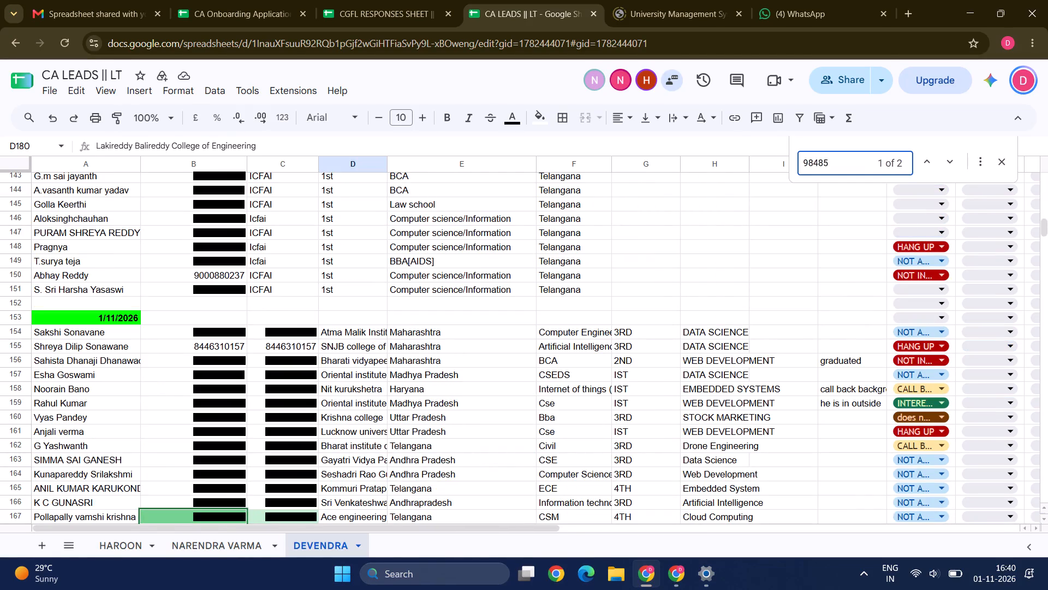
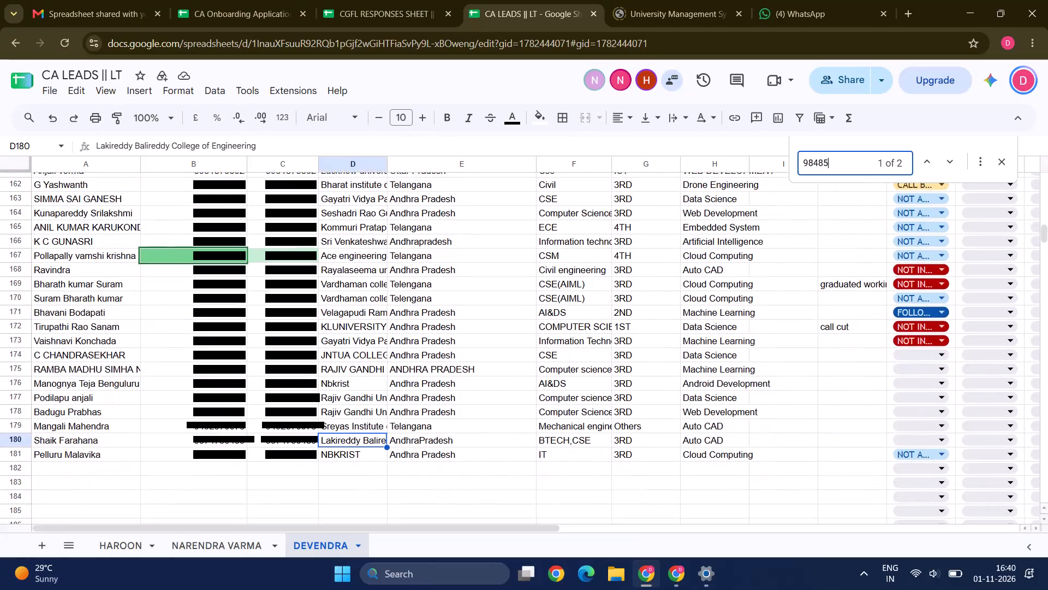
Select the entire row 180 in the DEVENDRA sheet as the lead to work on.
left_click(22, 436)
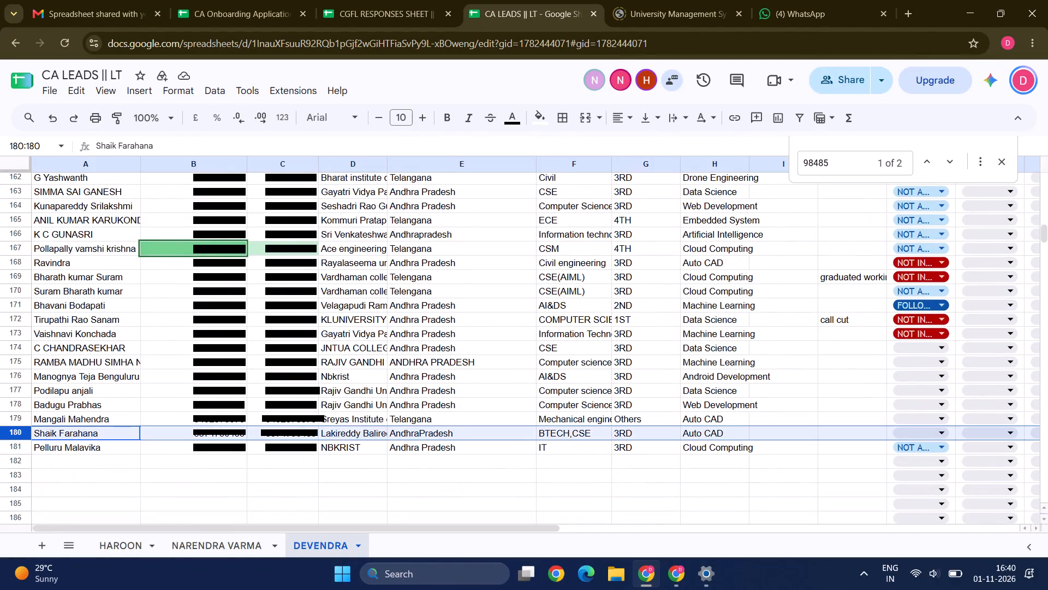
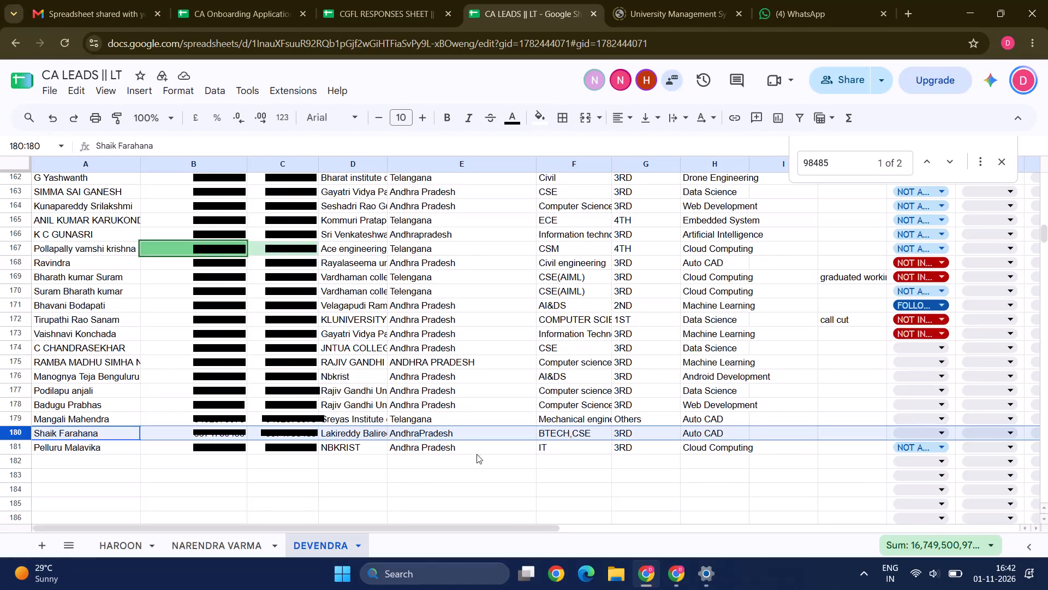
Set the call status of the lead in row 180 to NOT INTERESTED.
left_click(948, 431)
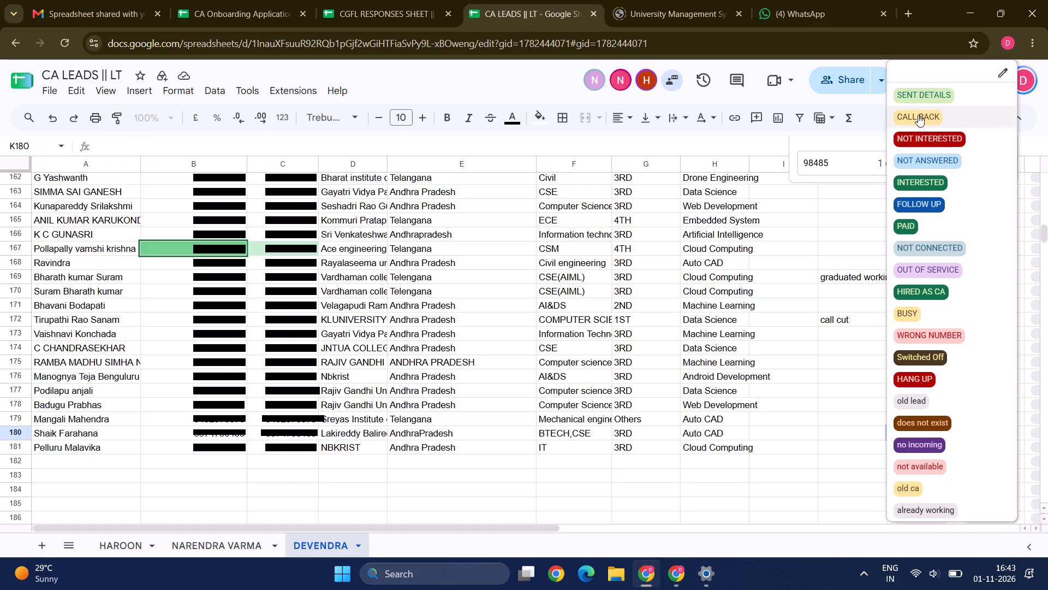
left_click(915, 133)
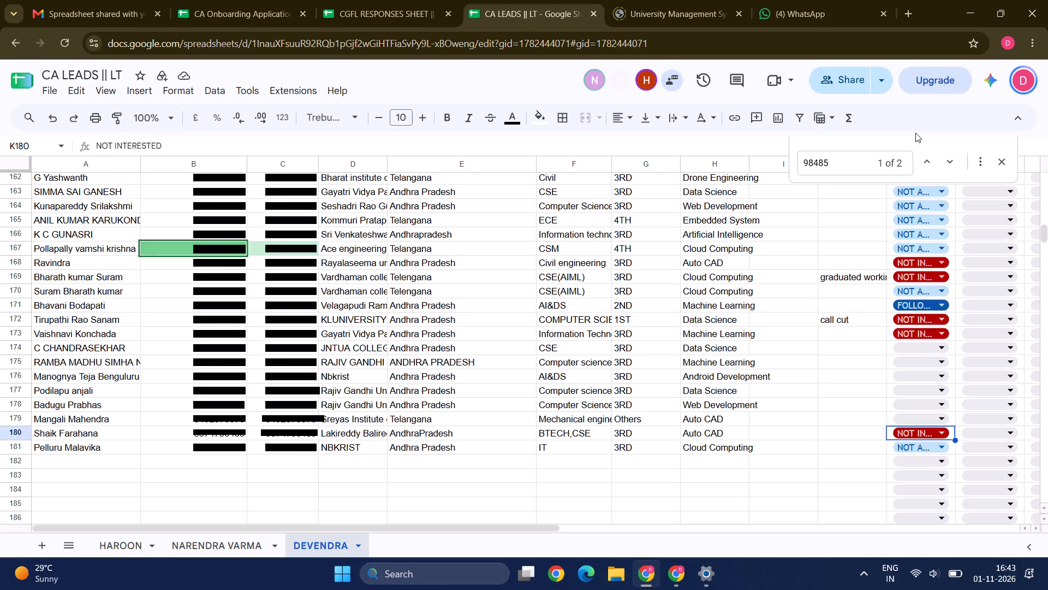
Switch to CGFL RESPONSES SHEET and examine the latest DEVENDRA form responses, selecting the full names in rows 126 to 140.
left_click(421, 1)
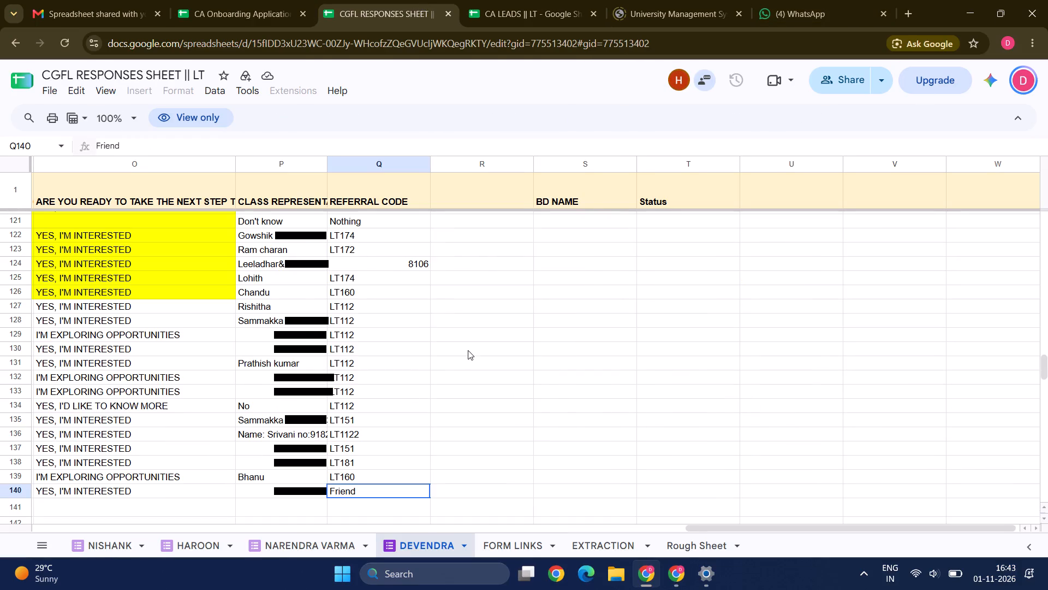
scroll(468, 350, "down", 2)
scroll(468, 350, "right", 7)
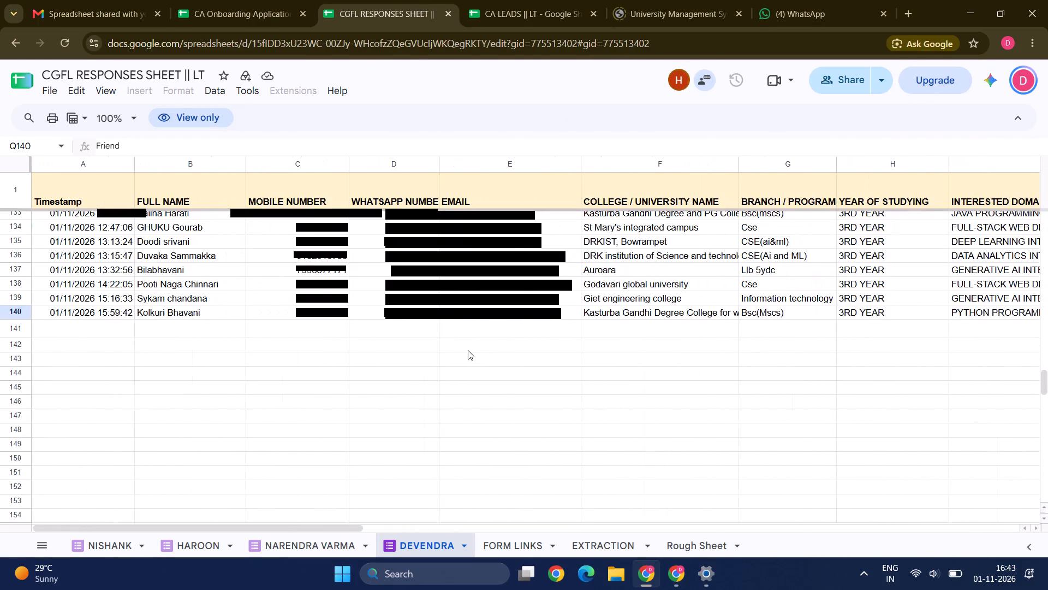
scroll(468, 350, "up", 3)
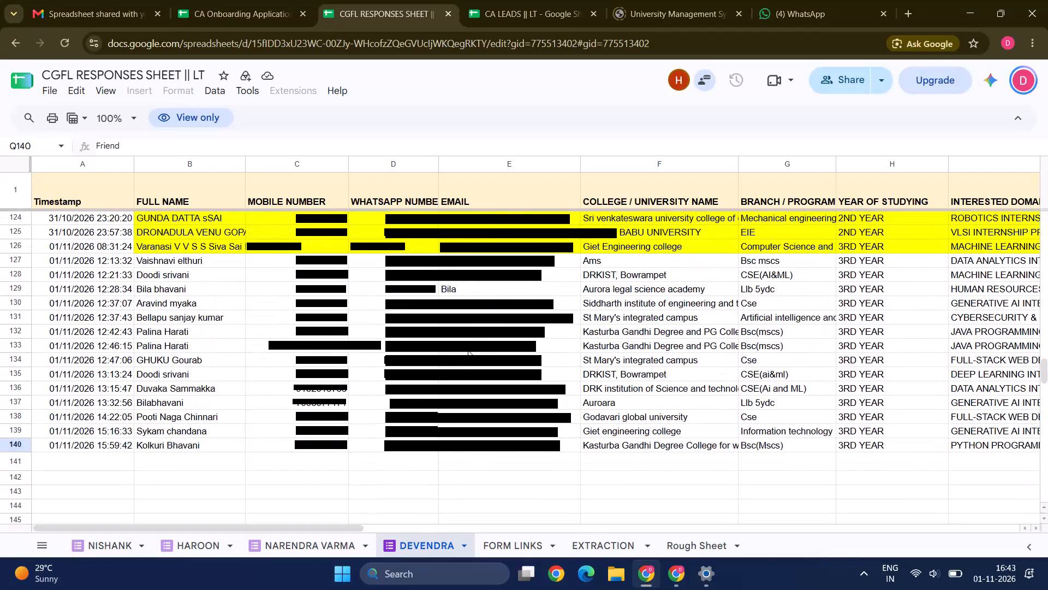
left_click_drag(177, 262, 172, 284)
left_click(172, 252)
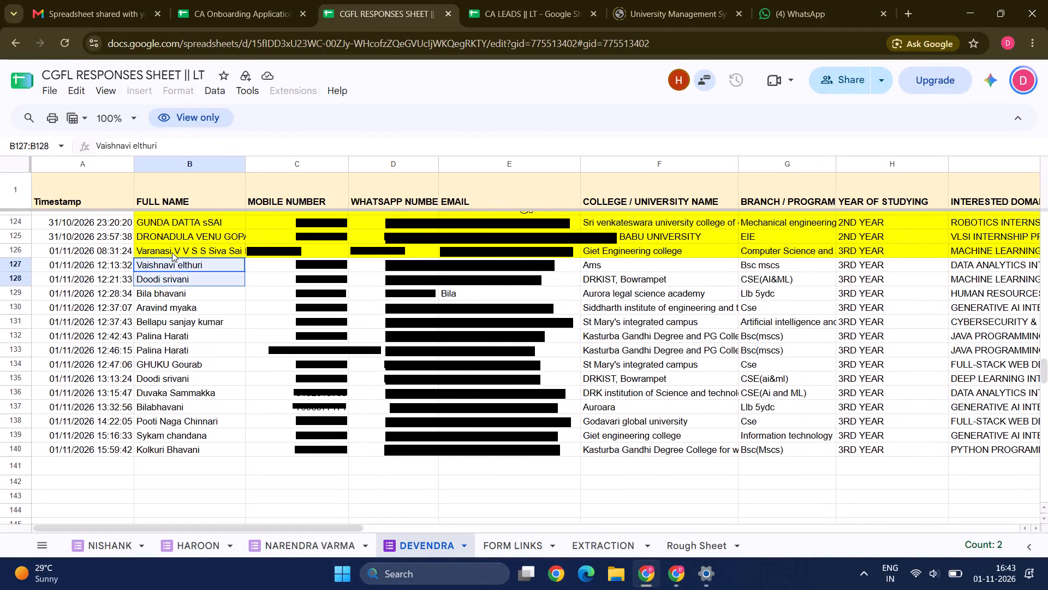
left_click_drag(172, 252, 181, 447)
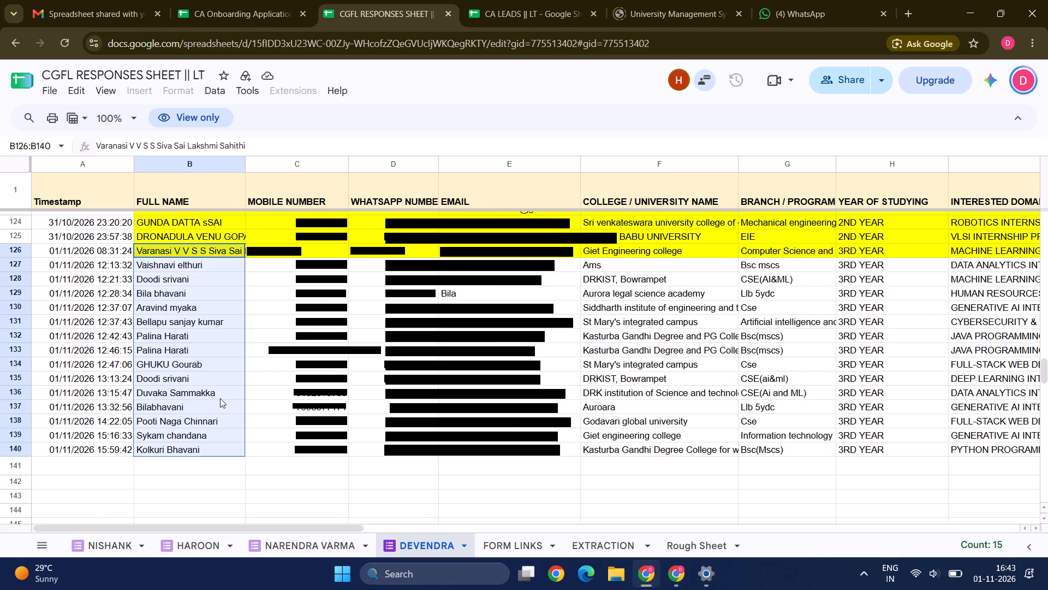
scroll(220, 398, "left", 1)
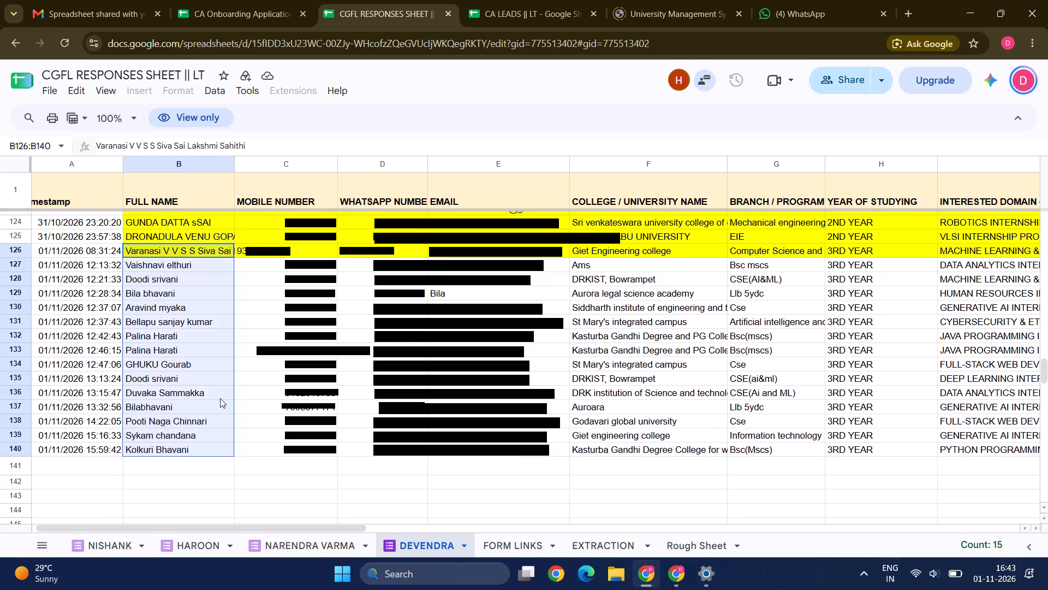
scroll(220, 398, "left", 1)
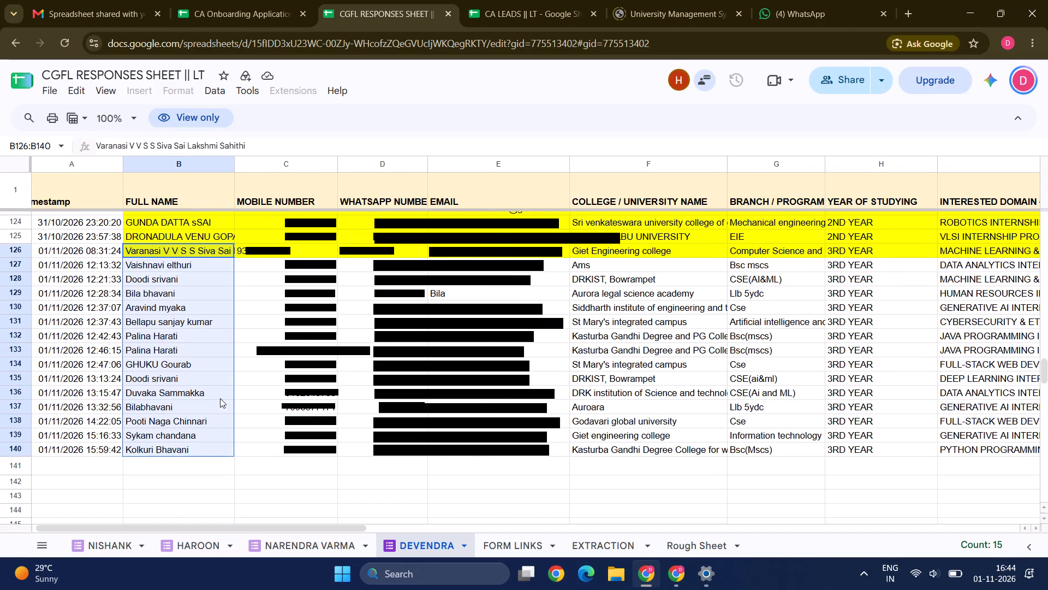
Look through the earlier highlighted responses down to the last entry in row 140, and check the CA Onboarding Application responses.
scroll(220, 398, "up", 8)
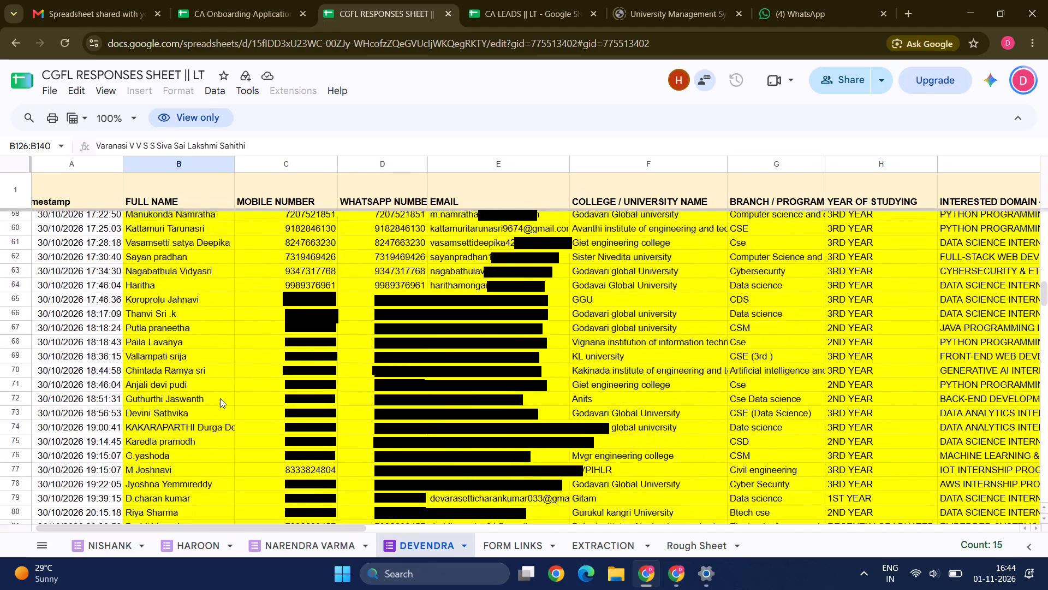
scroll(220, 398, "up", 2)
scroll(220, 398, "down", 7)
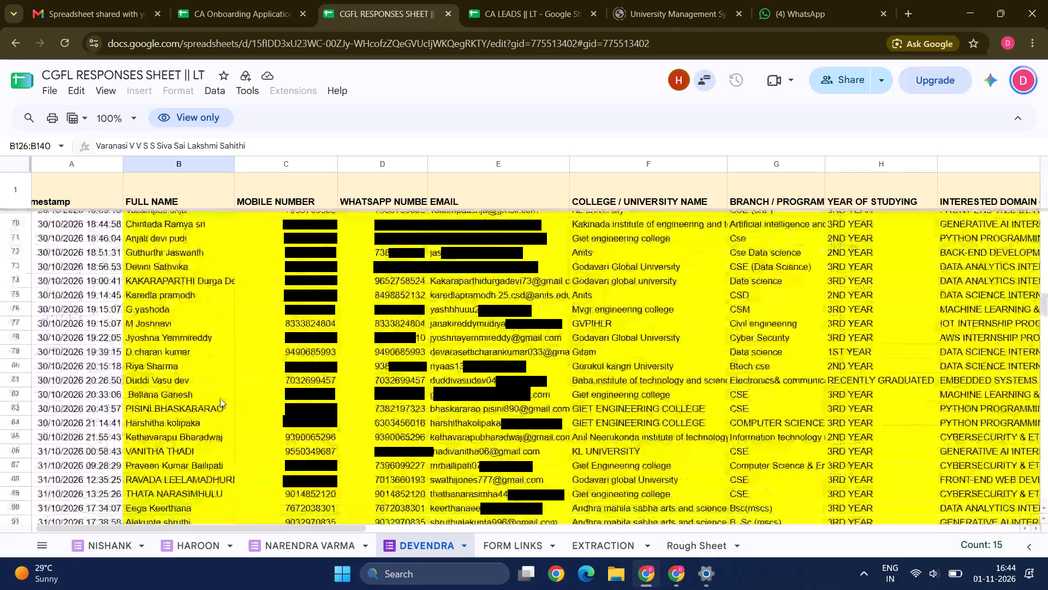
scroll(220, 398, "down", 4)
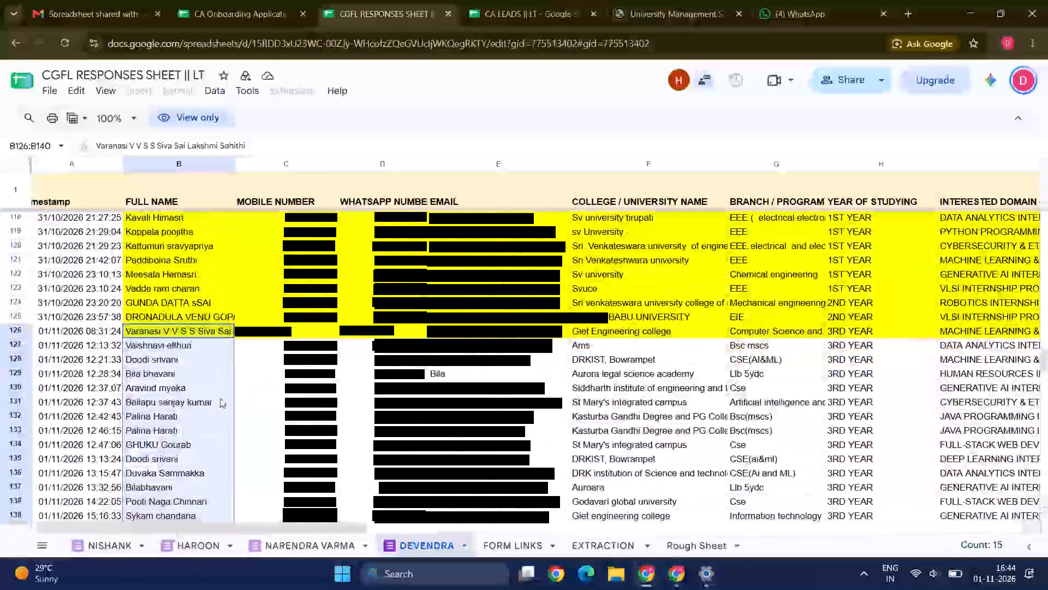
scroll(220, 398, "down", 2)
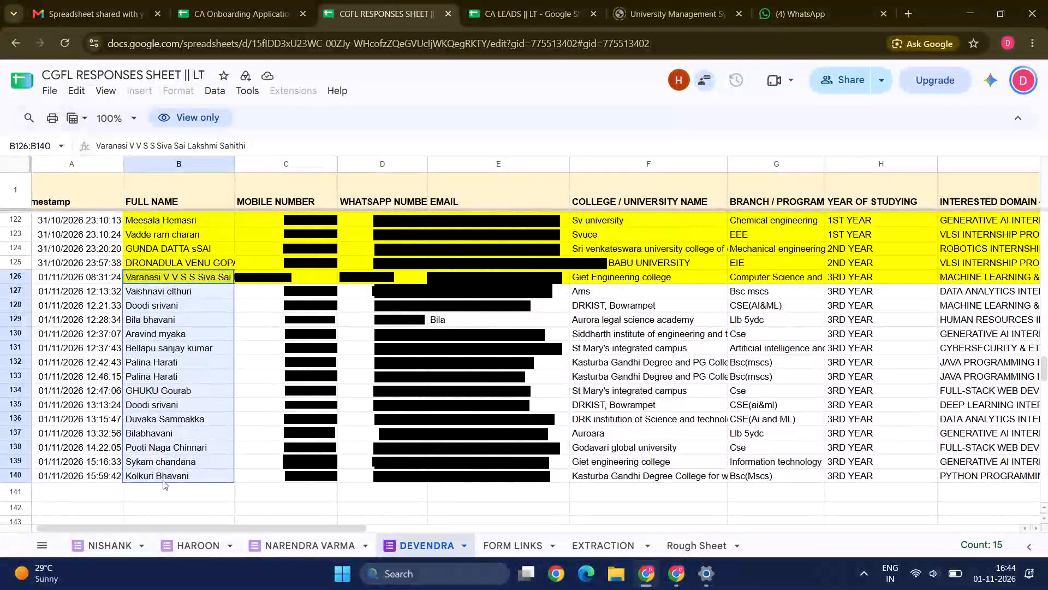
left_click(169, 477)
left_click(270, 0)
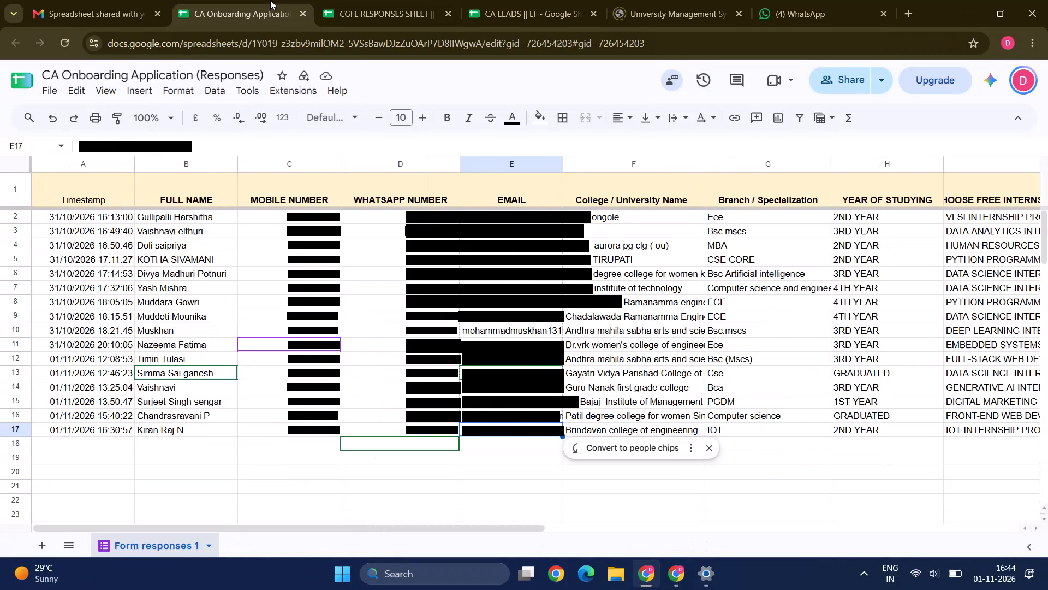
Return to the CA LEADS spreadsheet and set the call status of the lead in row 180 to FOLLOW UP.
left_click(549, 0)
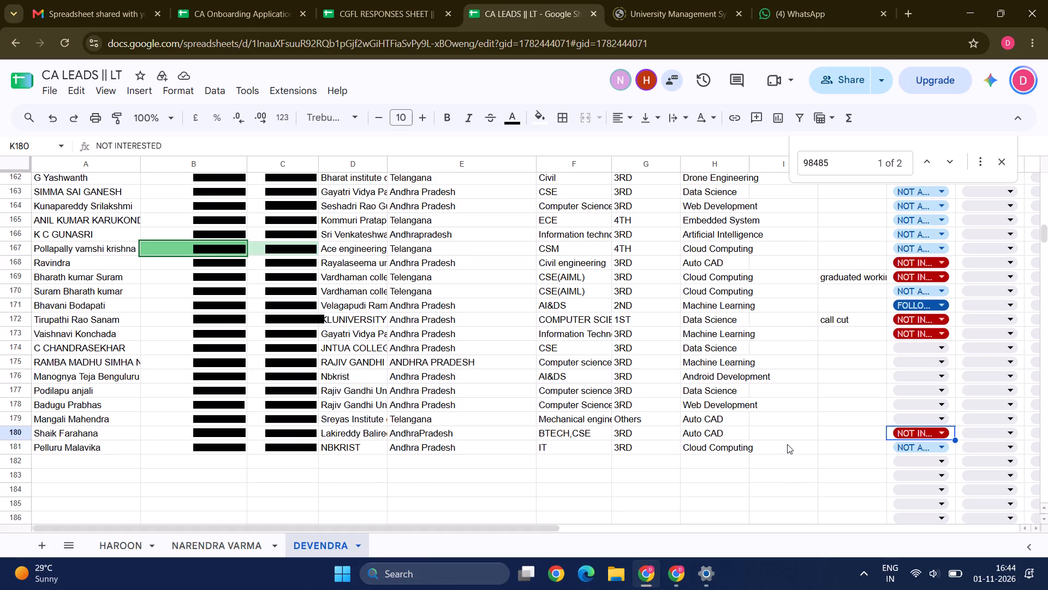
left_click(916, 432)
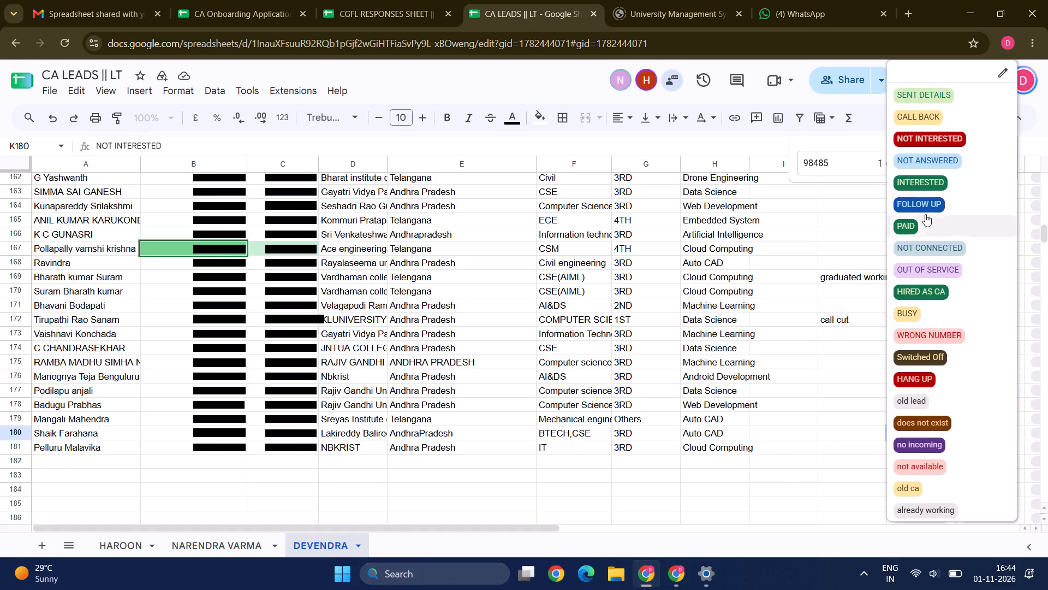
left_click(915, 193)
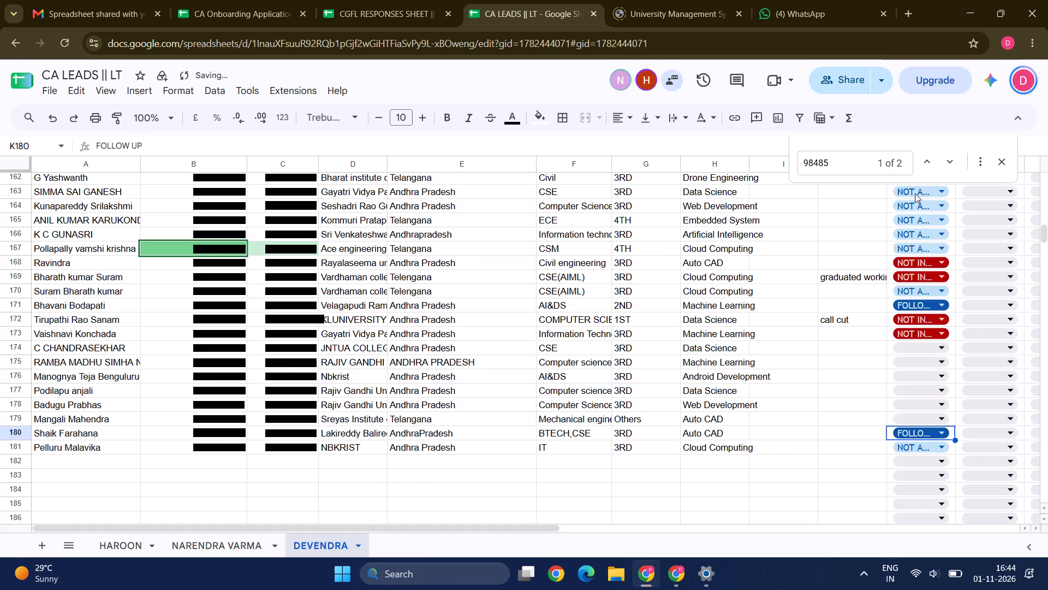
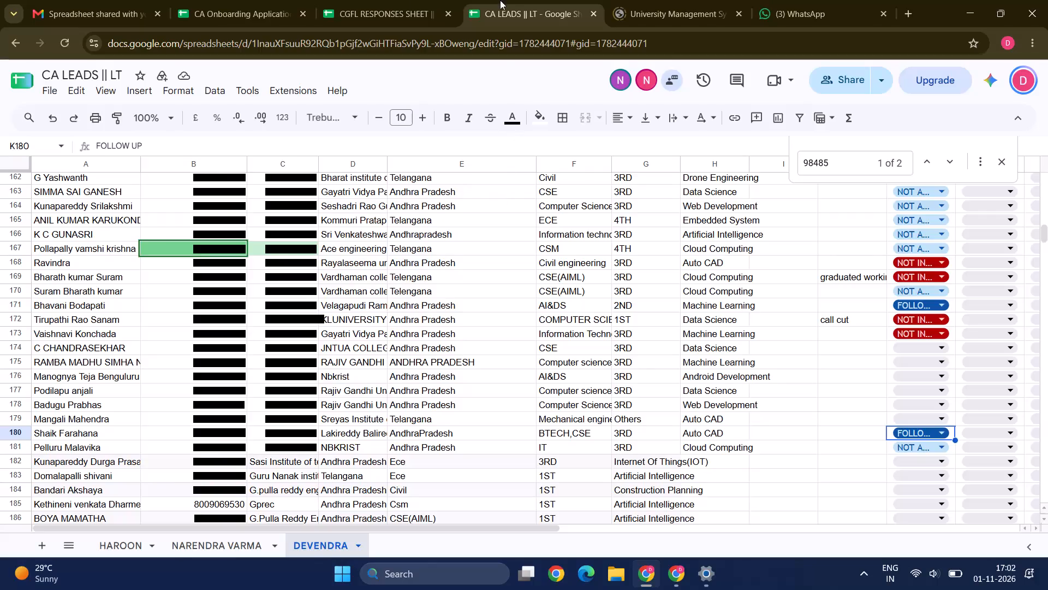
Switch to CGFL RESPONSES SHEET and examine the latest DEVENDRA responses across all columns, through to the class representative and referral code.
left_click(349, 0)
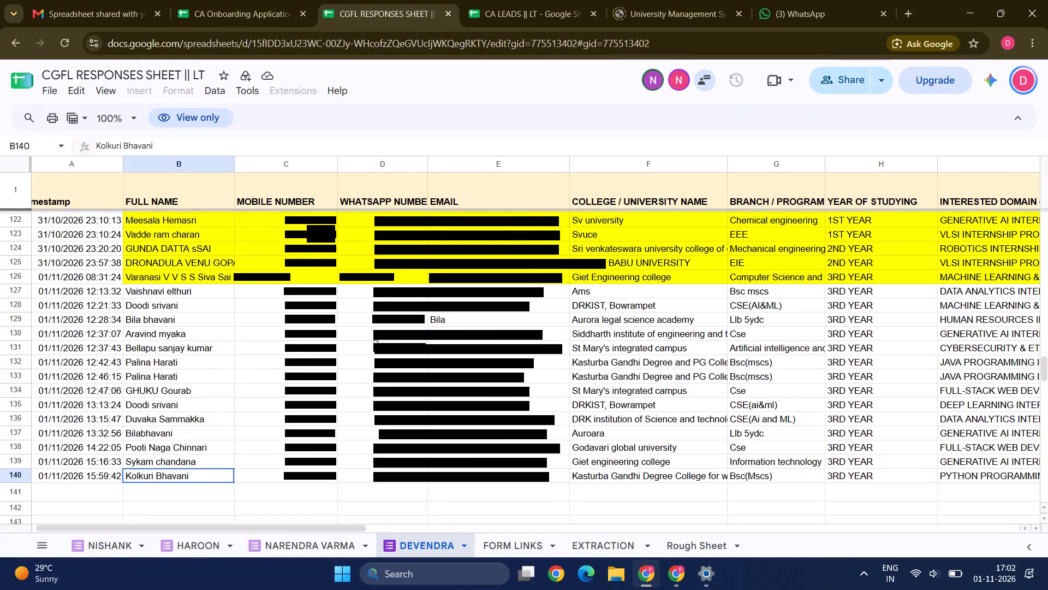
scroll(449, 467, "left", 7)
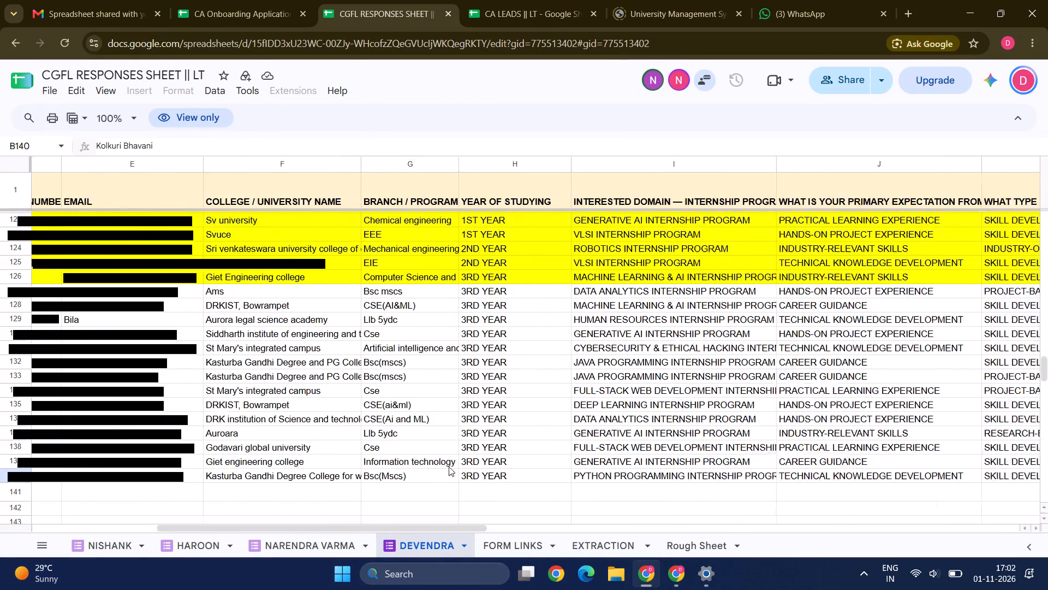
scroll(449, 467, "left", 4)
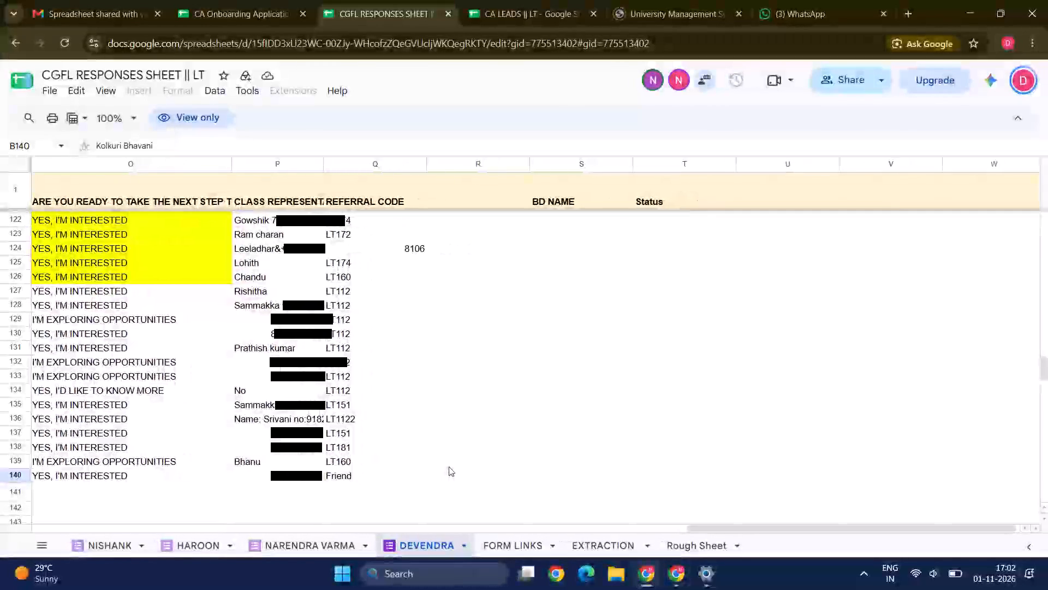
scroll(449, 467, "right", 5)
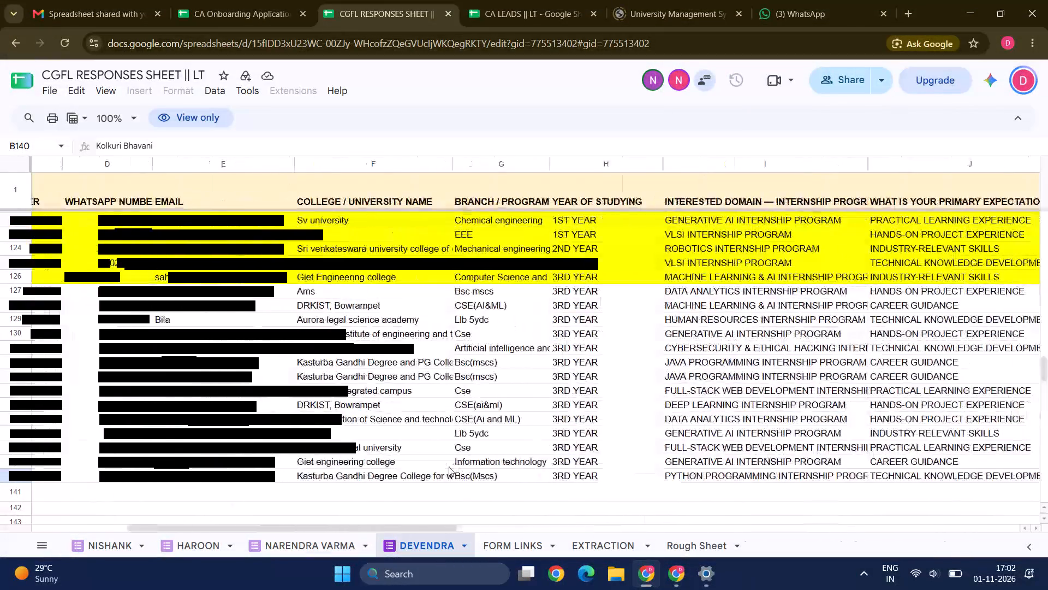
scroll(579, 467, "right", 1)
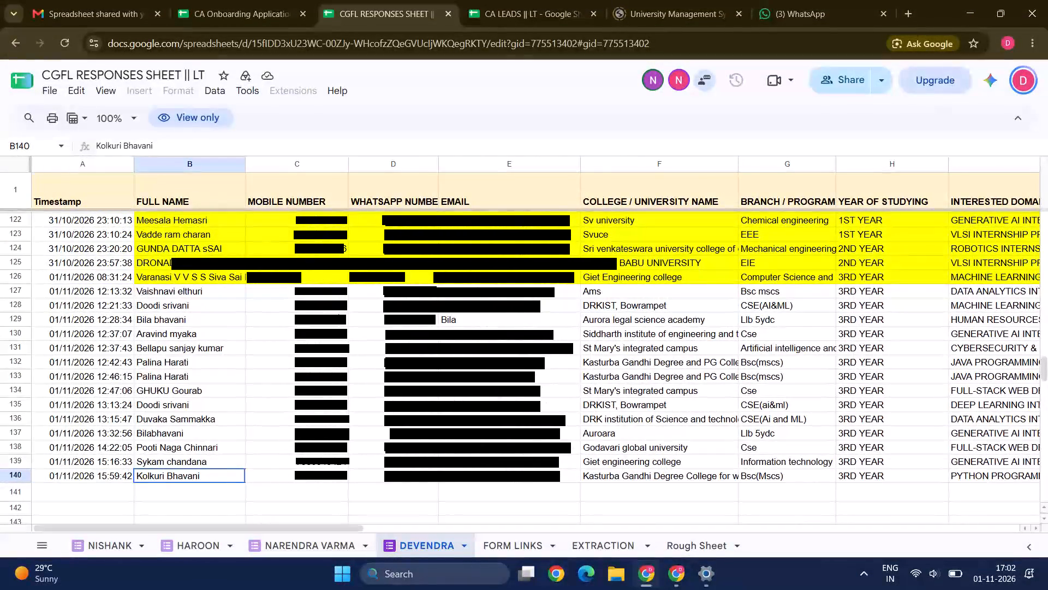
Select the mobile numbers of the unhighlighted DEVENDRA responses in rows 127 to 140 to check them.
left_click_drag(325, 292, 336, 457)
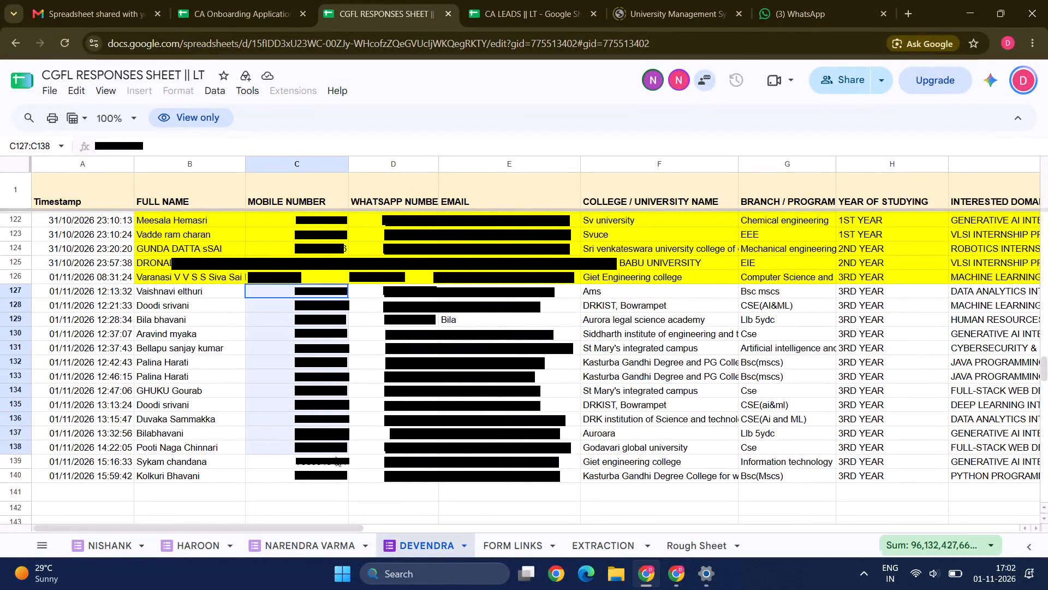
left_click_drag(336, 457, 341, 480)
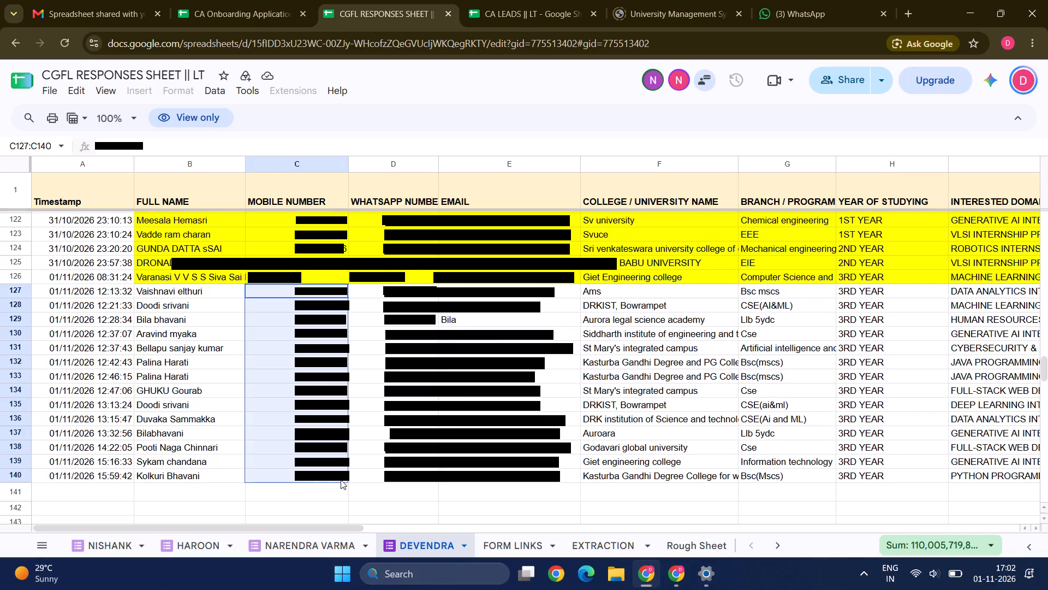
scroll(341, 480, "up", 1)
scroll(341, 480, "down", 1)
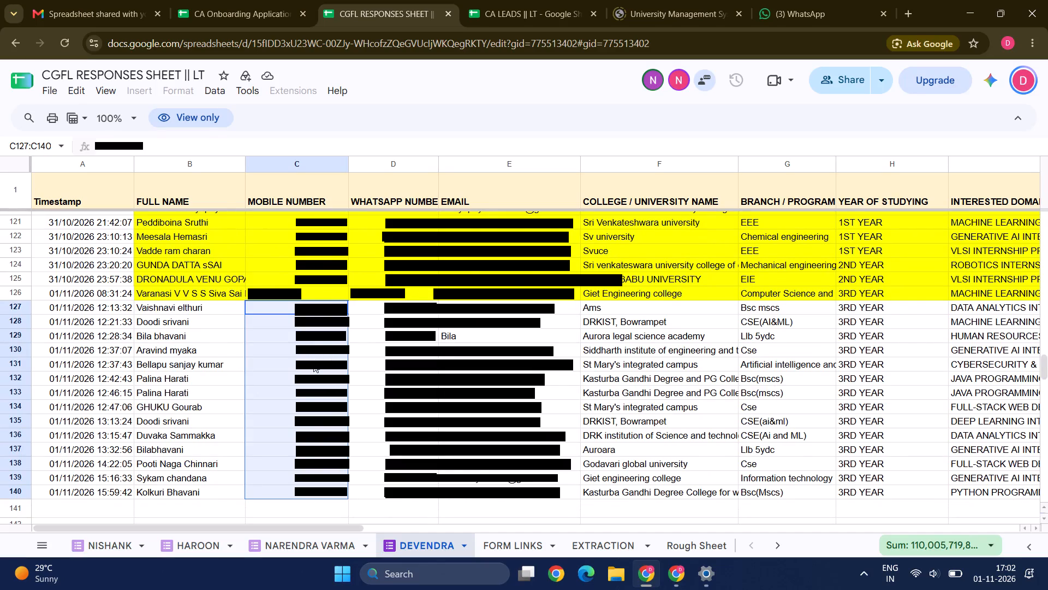
left_click(315, 312)
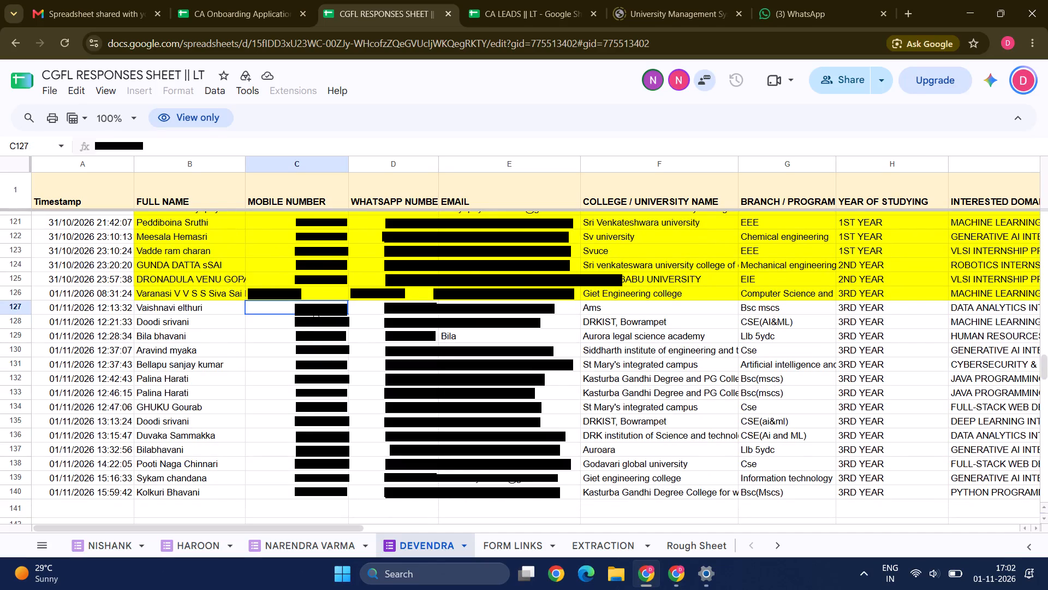
left_click(313, 311)
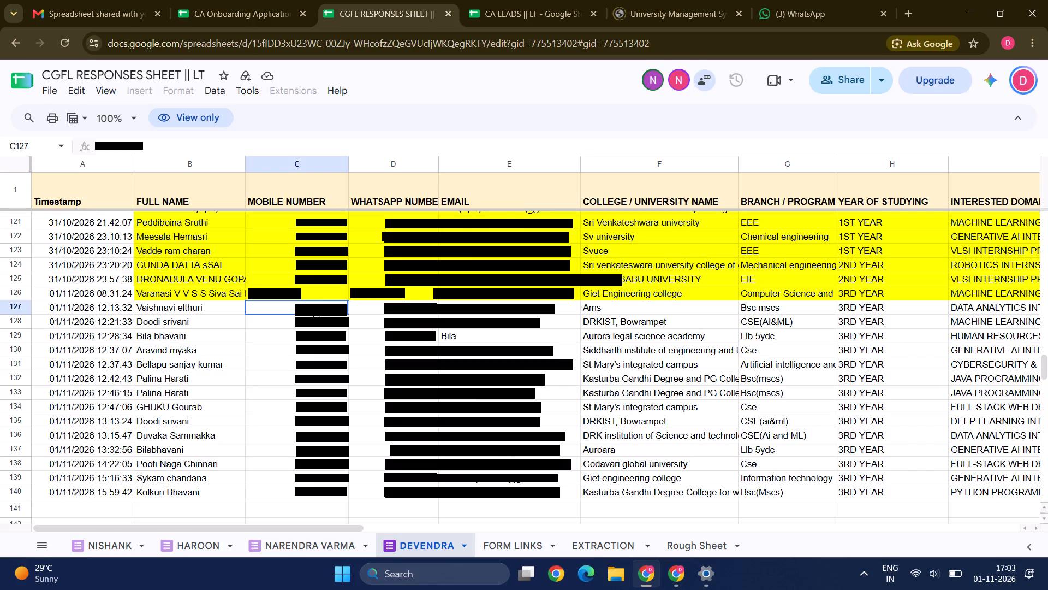
key("ctrl+shift+Down")
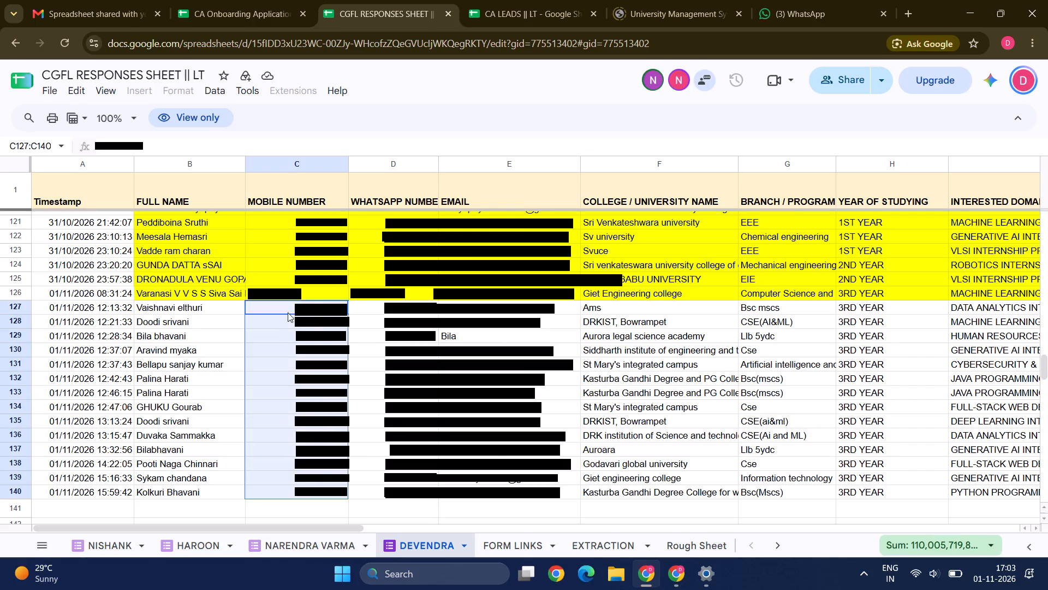
left_click_drag(301, 304, 312, 500)
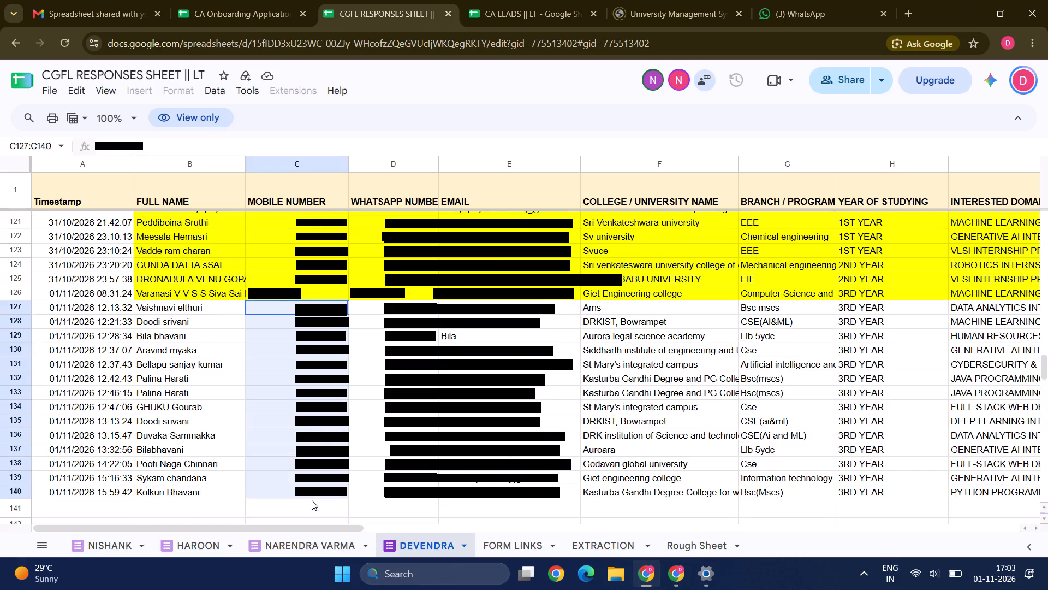
left_click_drag(312, 500, 318, 412)
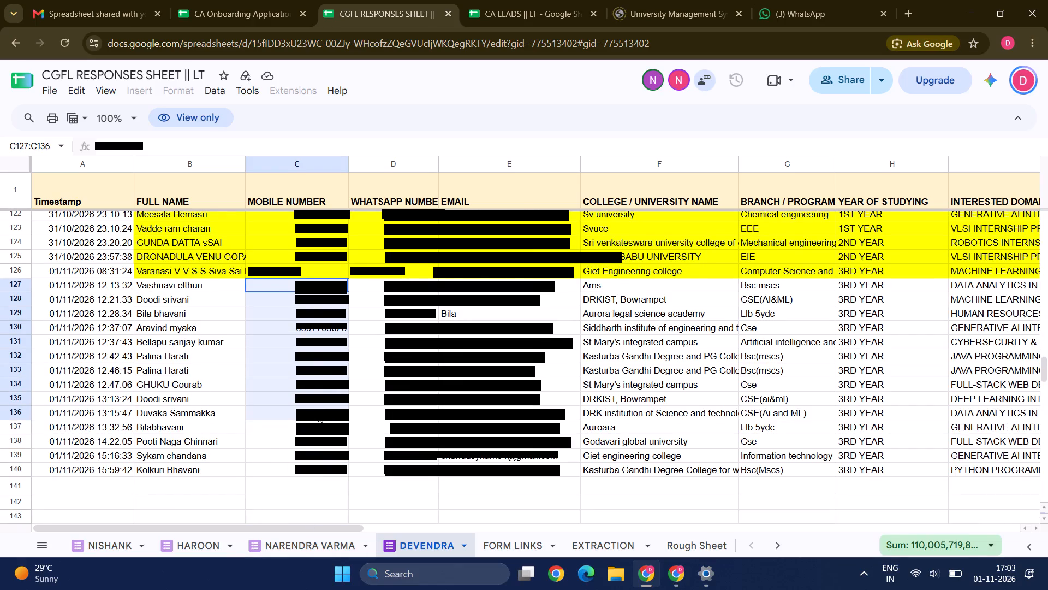
left_click_drag(318, 412, 320, 475)
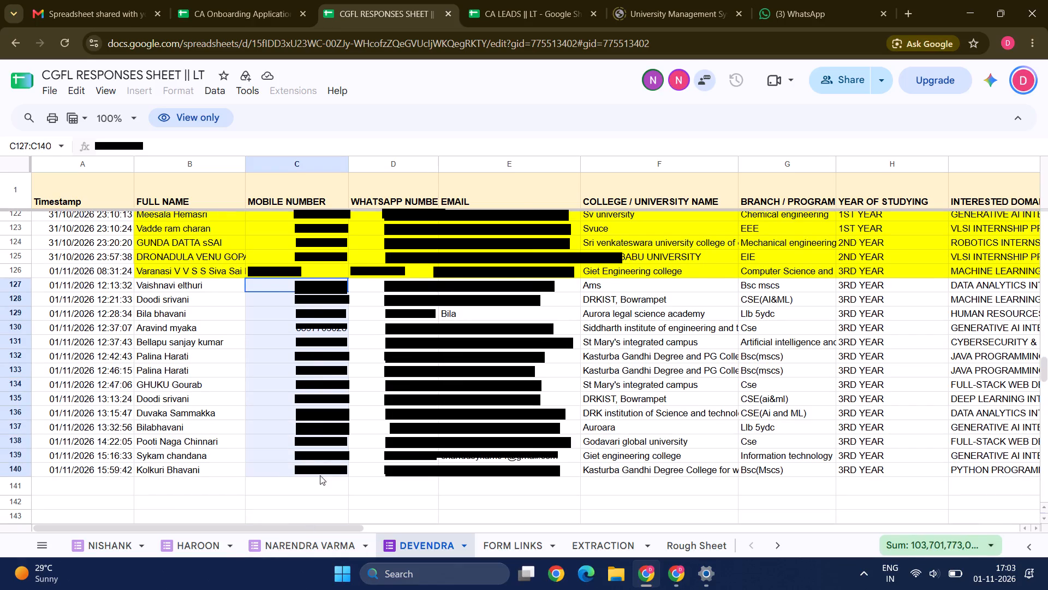
left_click_drag(320, 475, 329, 460)
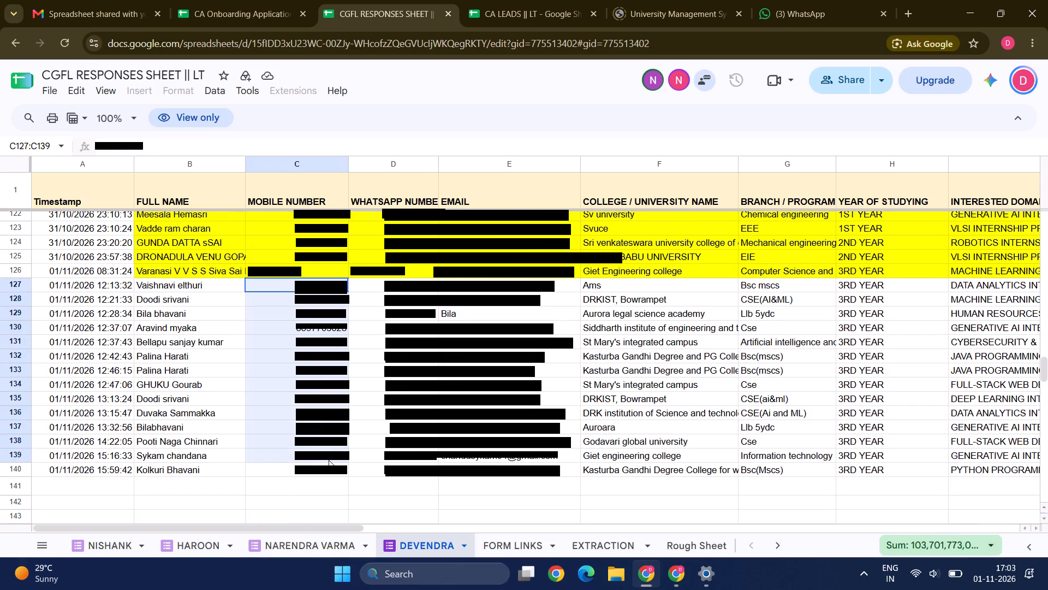
left_click_drag(329, 460, 329, 459)
left_click(329, 459)
Select the full names of the unhighlighted responses in rows 127 to 140 to check how many there are.
left_click(175, 285)
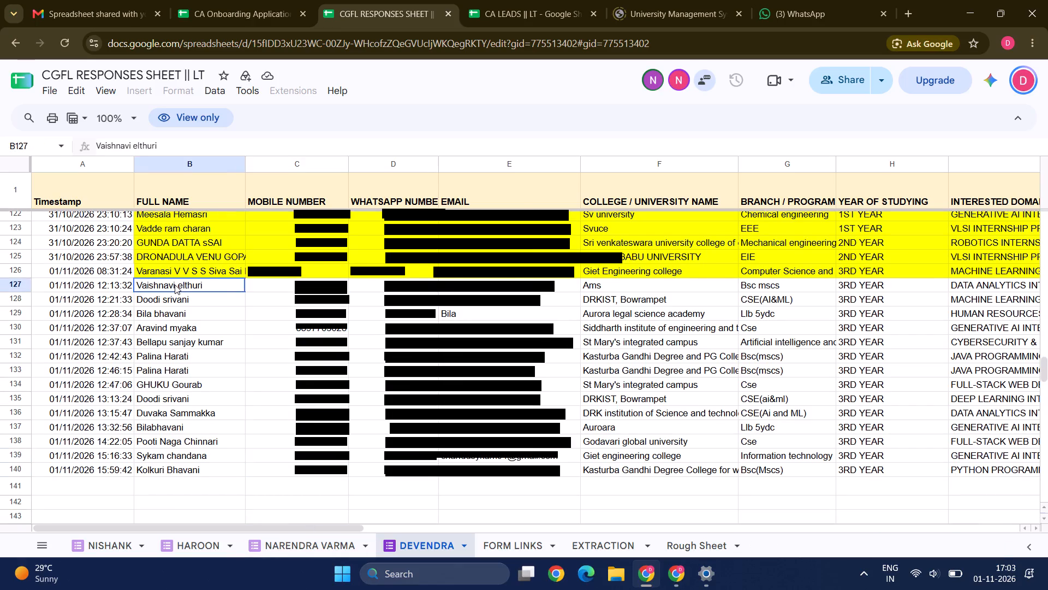
left_click_drag(175, 285, 183, 416)
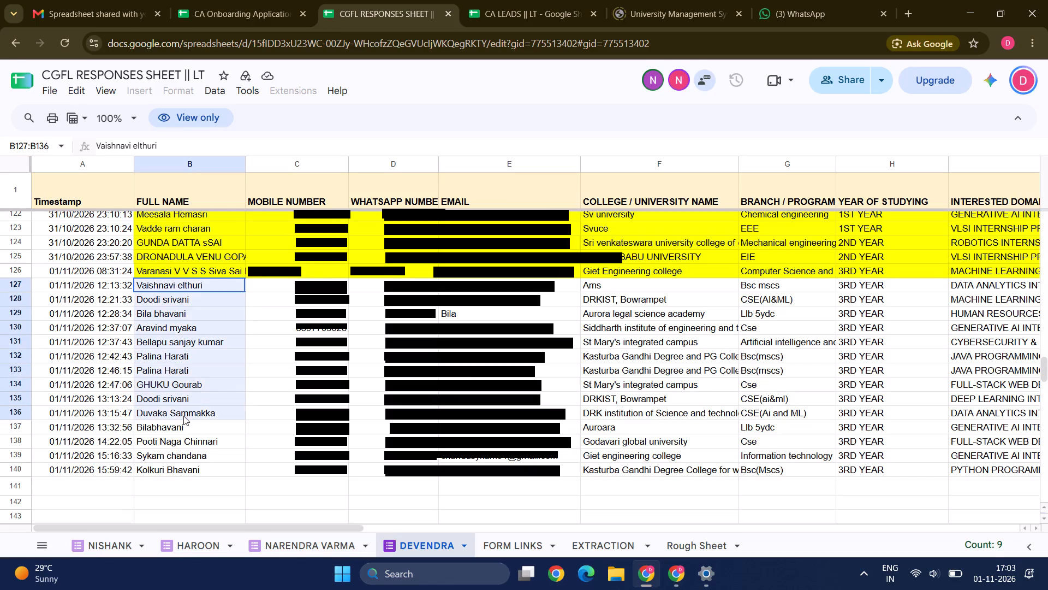
left_click_drag(183, 416, 186, 469)
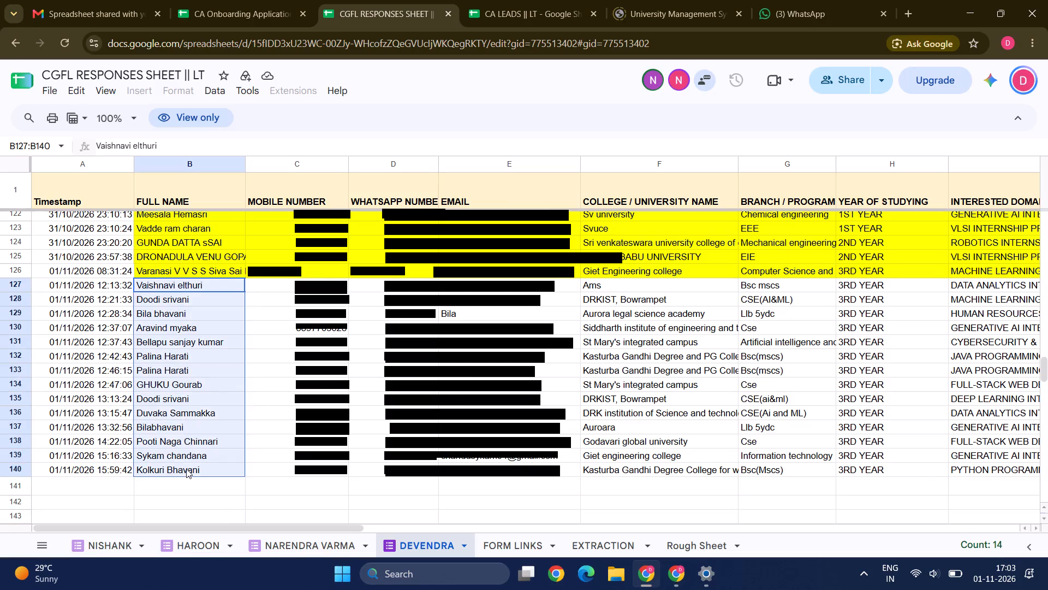
Look back through the earlier highlighted responses and select the whole of row 112.
scroll(213, 268, "up", 1)
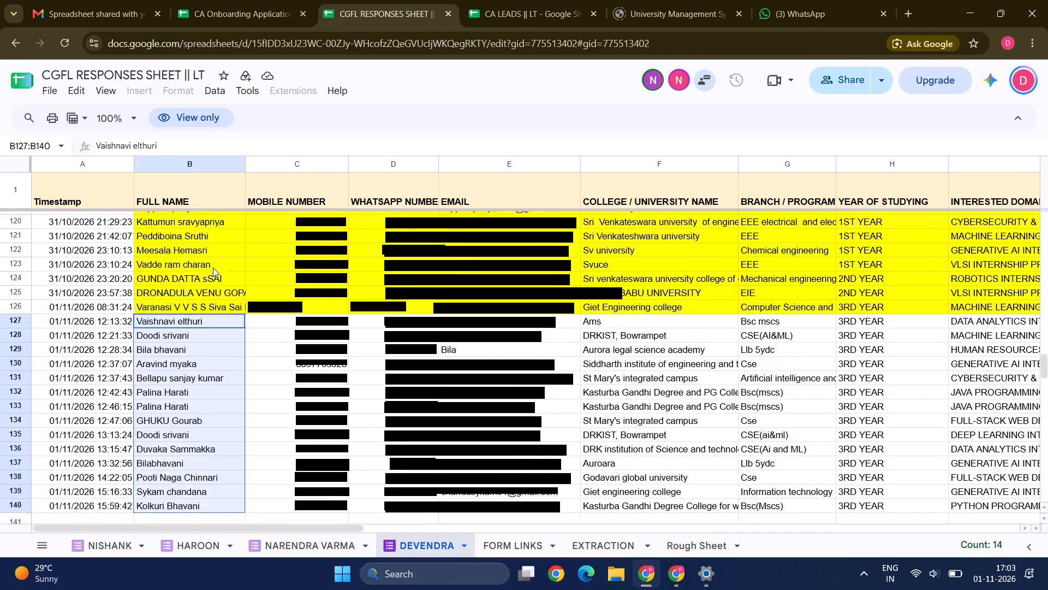
scroll(213, 268, "up", 1)
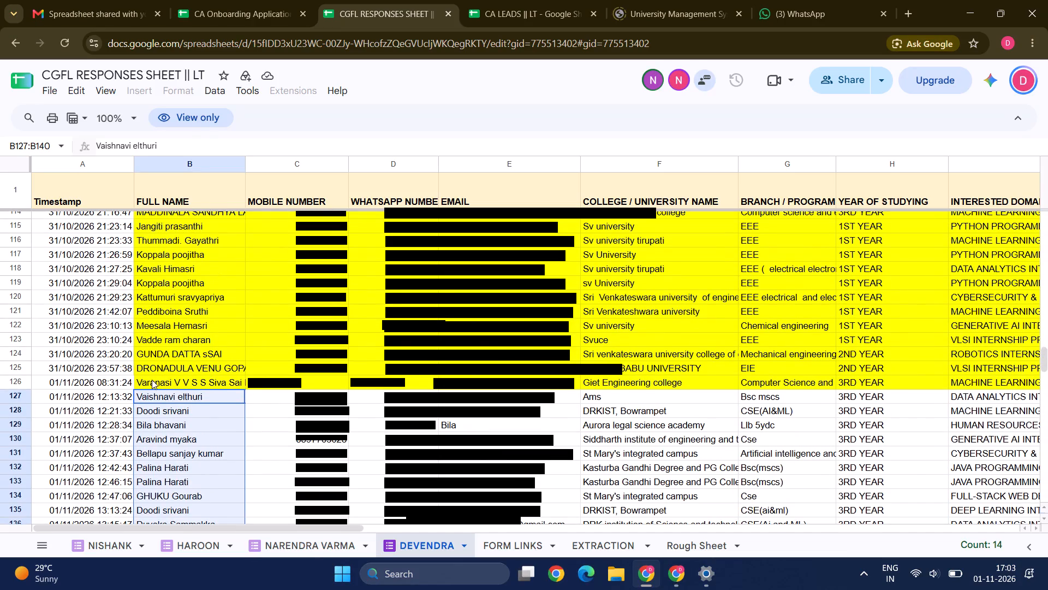
scroll(178, 365, "up", 2)
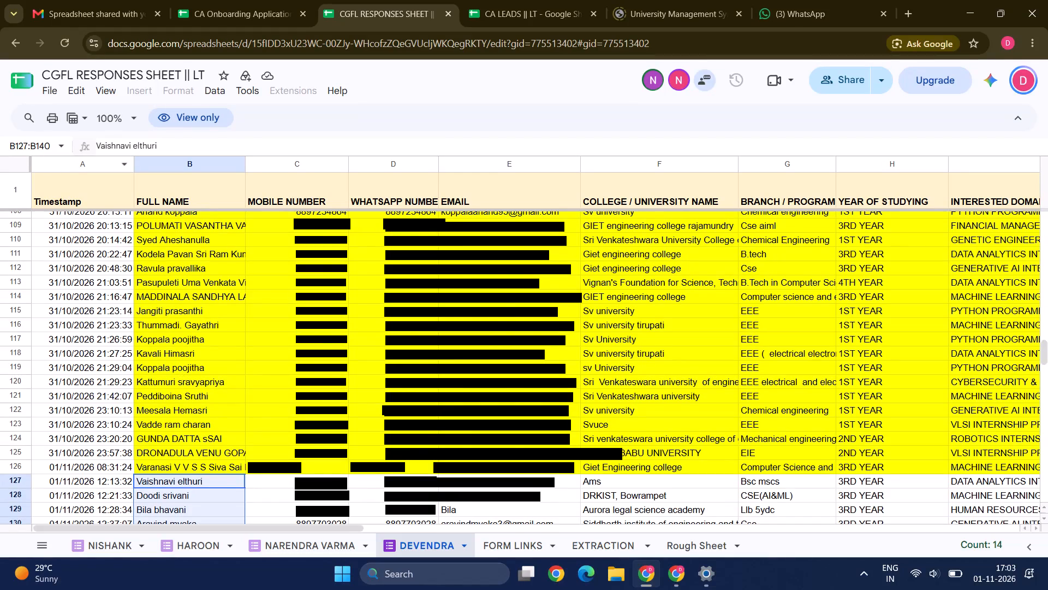
left_click(9, 265)
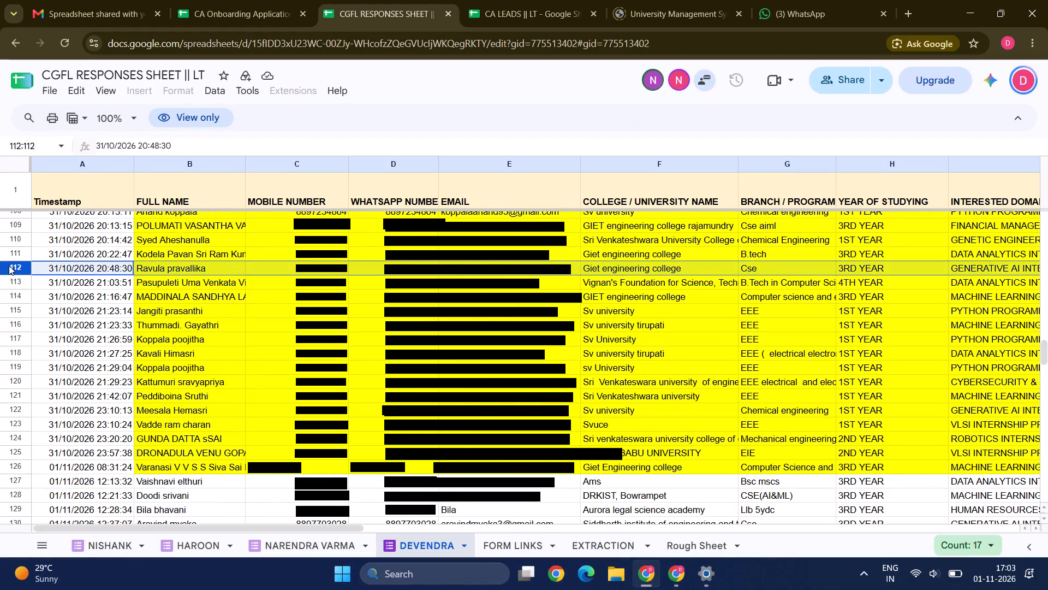
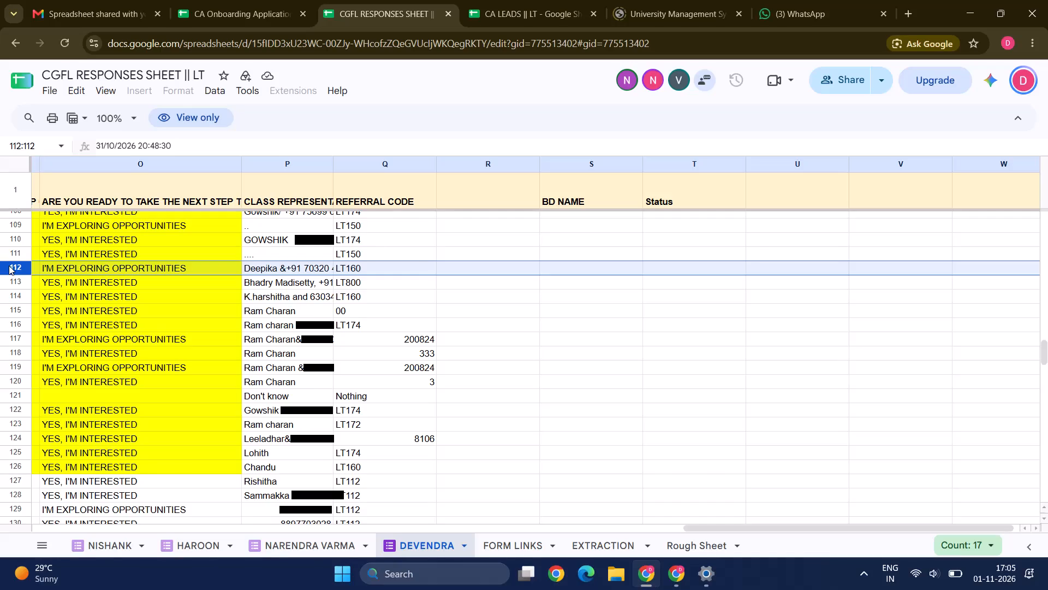
Check the end of the DEVENDRA responses, switch to CA LEADS || LT, and examine the leads below row 181, selecting row 182's domain cell.
scroll(9, 265, "down", 5)
scroll(9, 265, "right", 16)
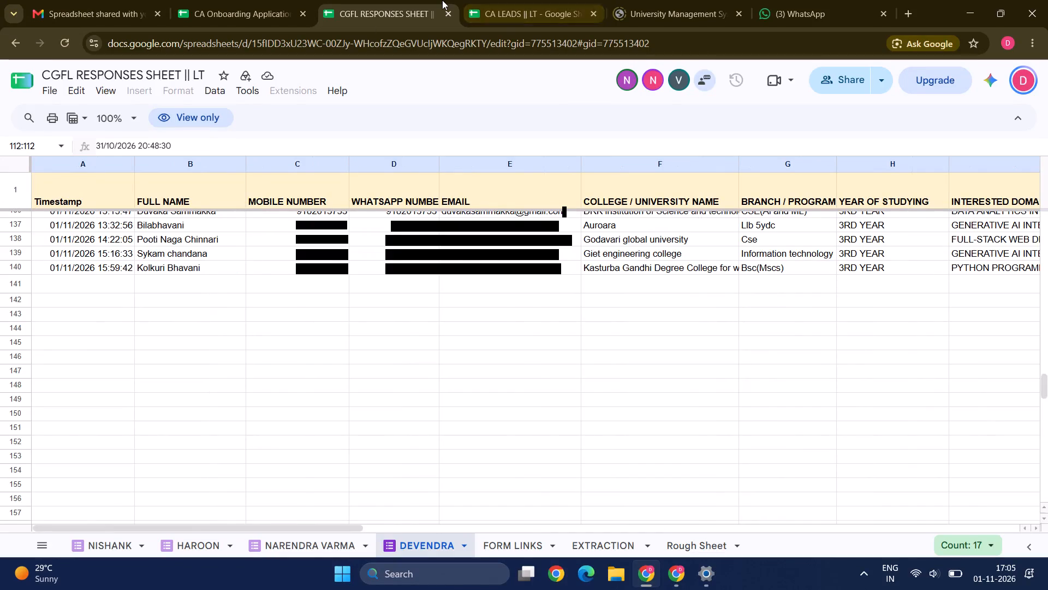
left_click(483, 3)
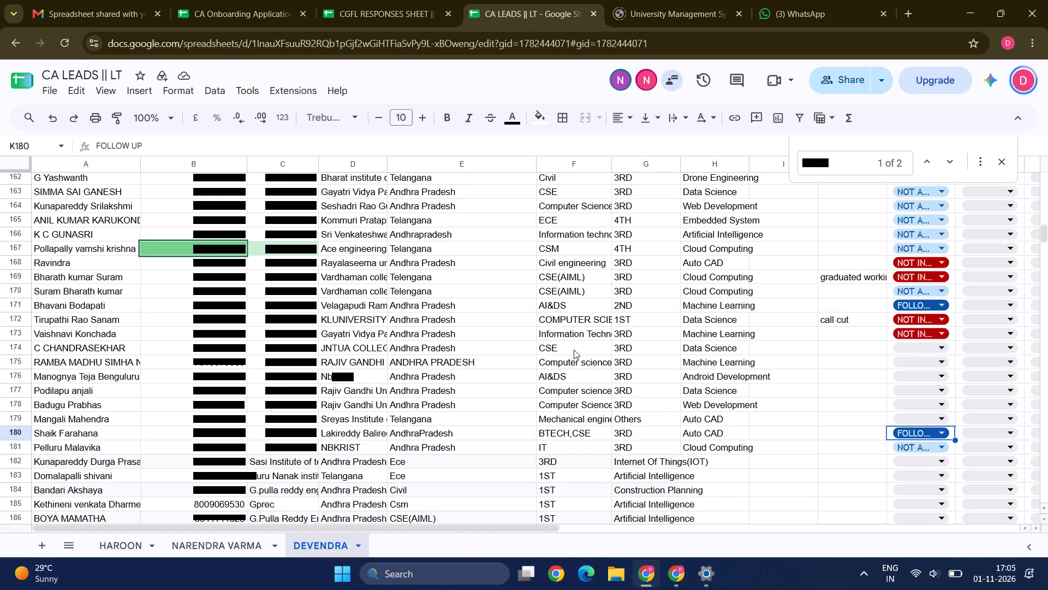
scroll(574, 350, "down", 3)
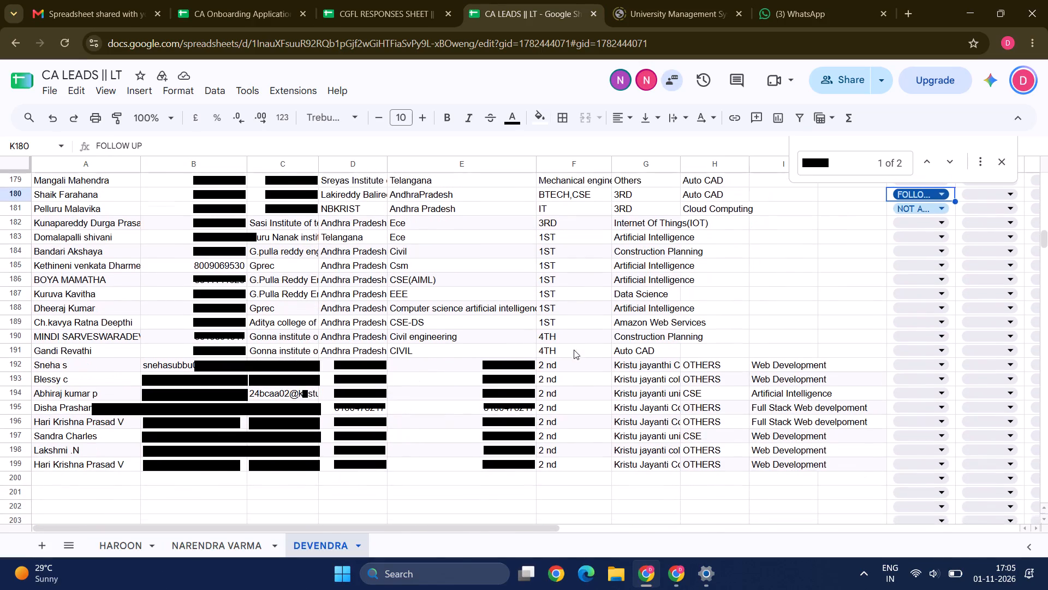
scroll(574, 350, "up", 1)
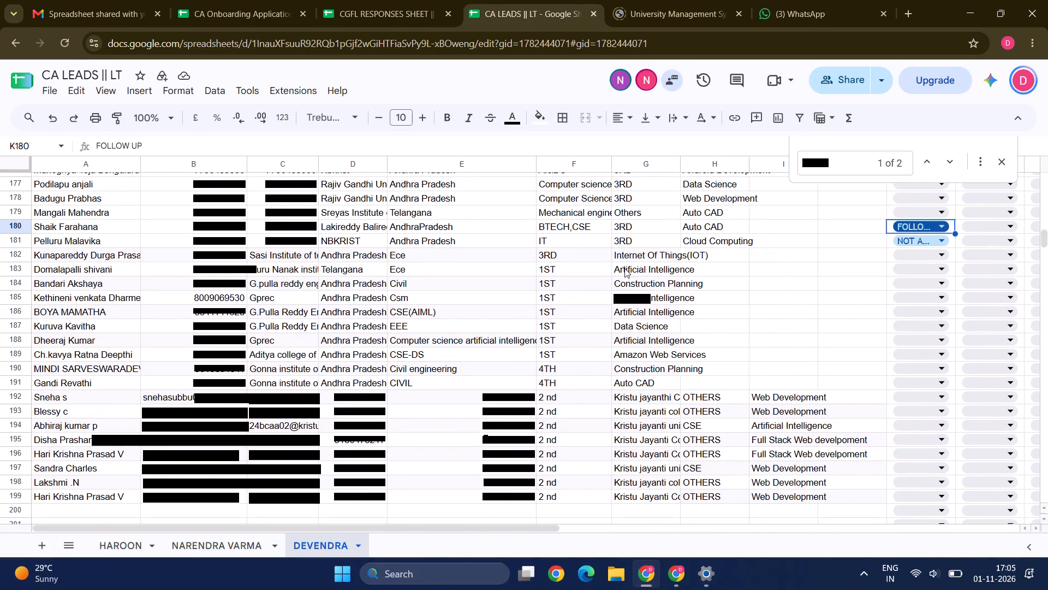
left_click(622, 254)
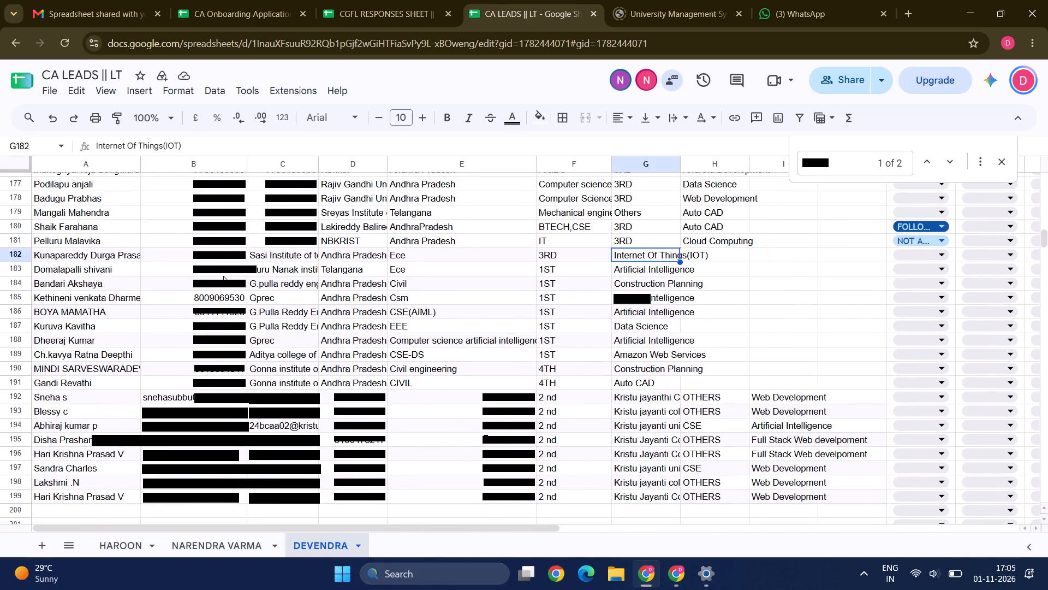
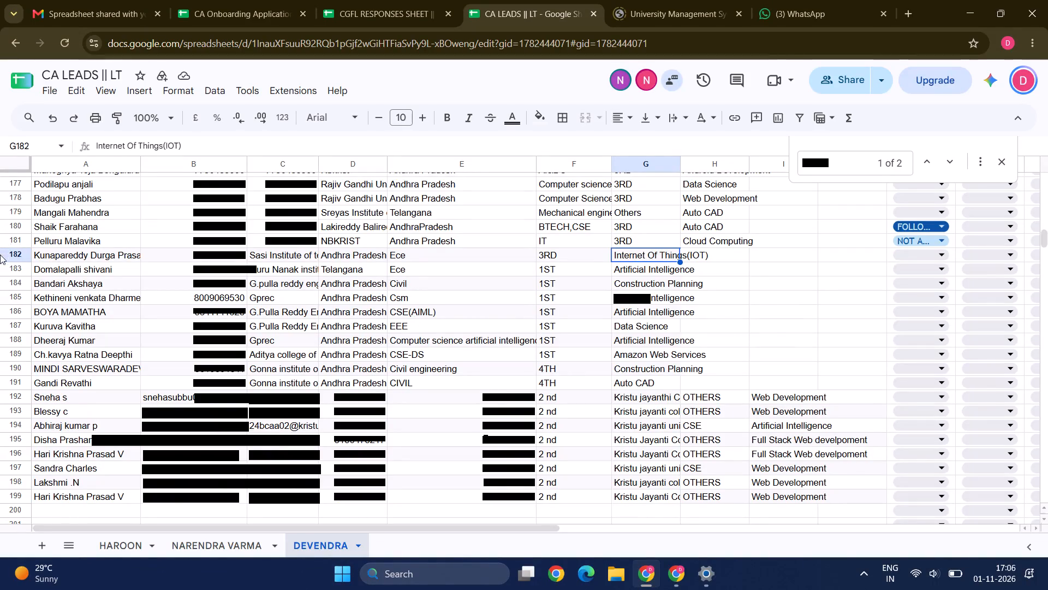
Select the whole of row 183 and examine the leads and call statuses in the rows above it.
left_click(14, 269)
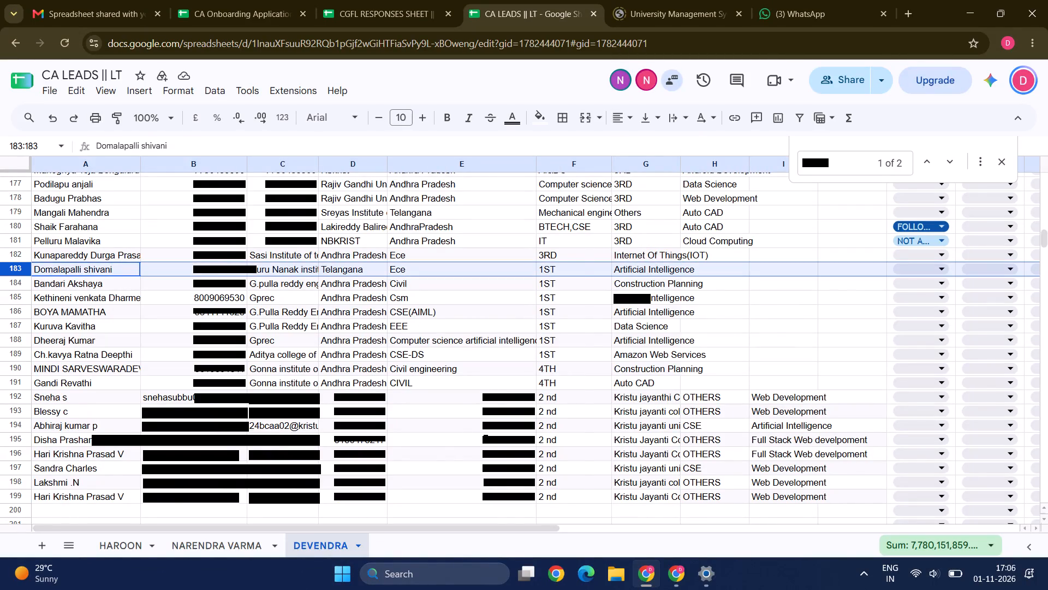
scroll(14, 269, "up", 1)
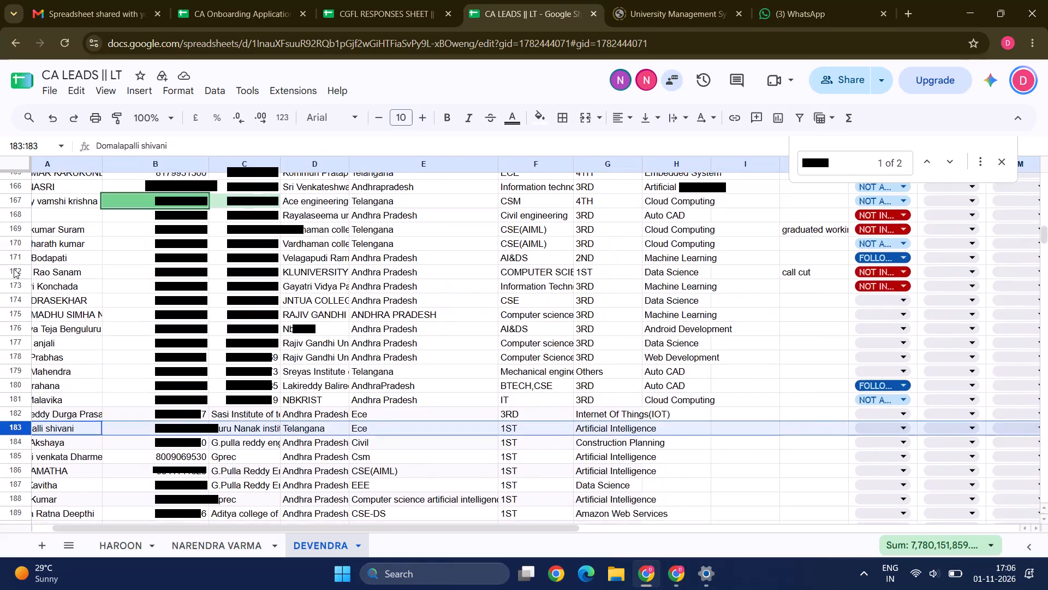
scroll(8, 300, "right", 3)
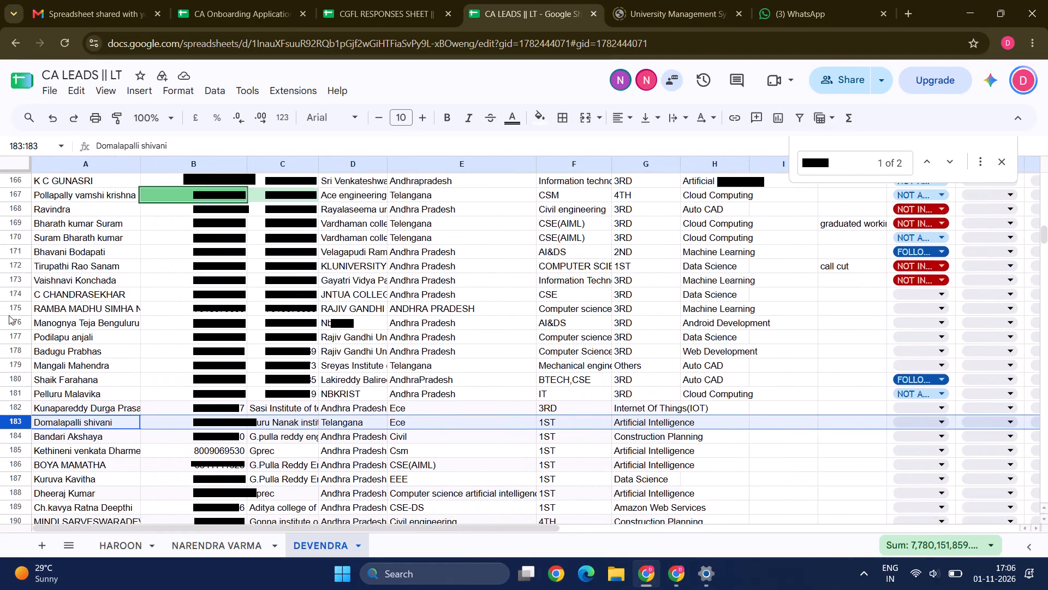
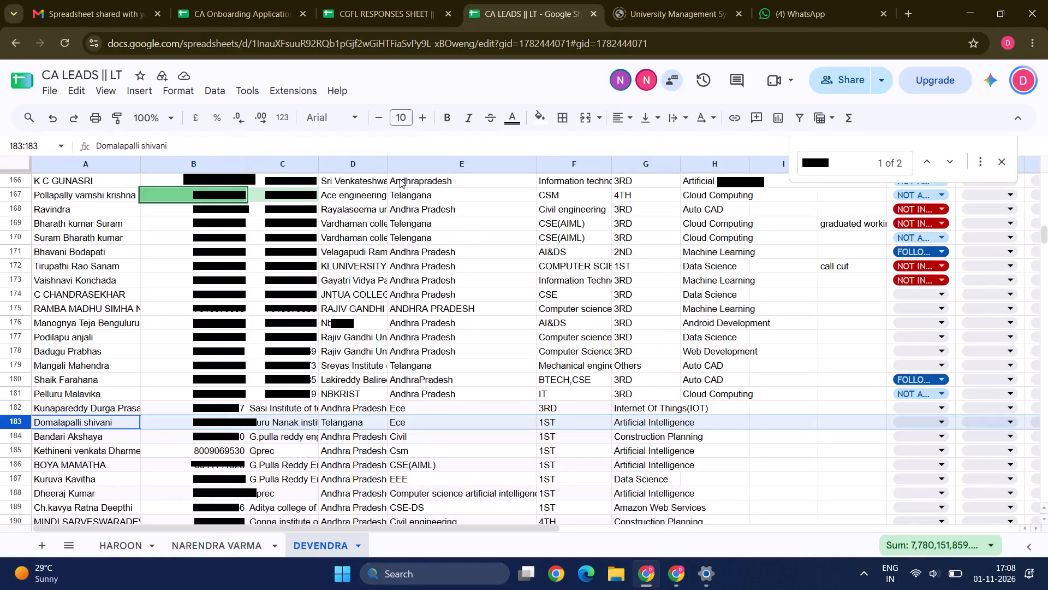
Extend the phone number search in the DEVENDRA sheet by two more digits and select the whole of row 167.
left_click(845, 159)
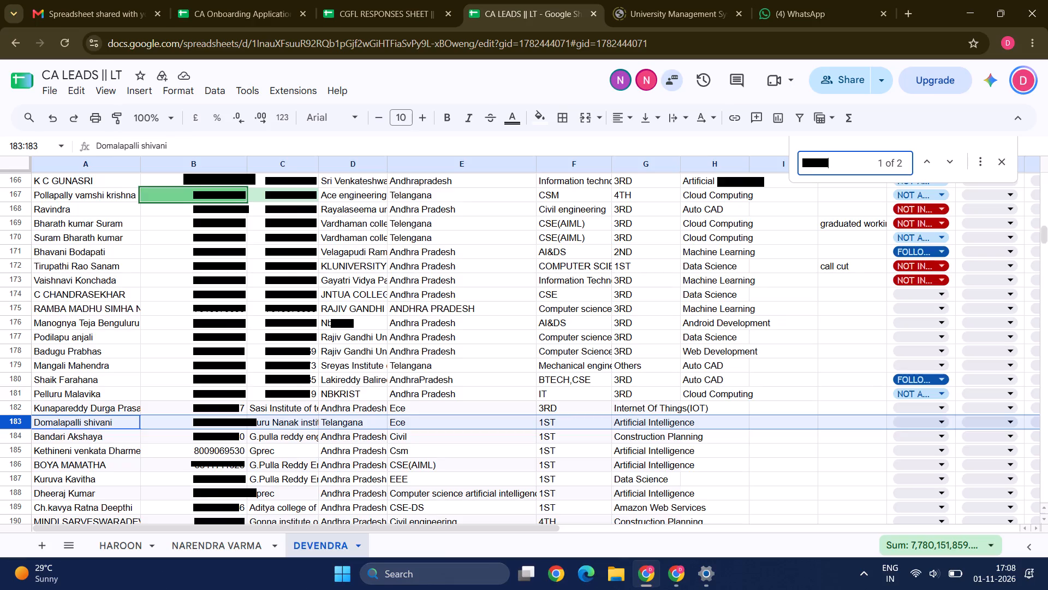
type("63")
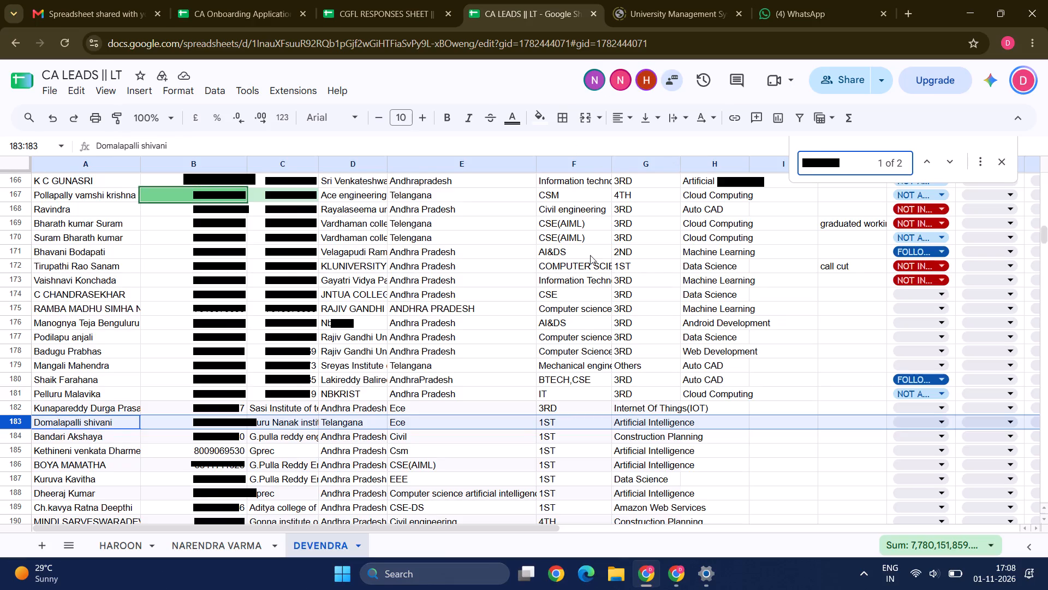
scroll(590, 255, "up", 1)
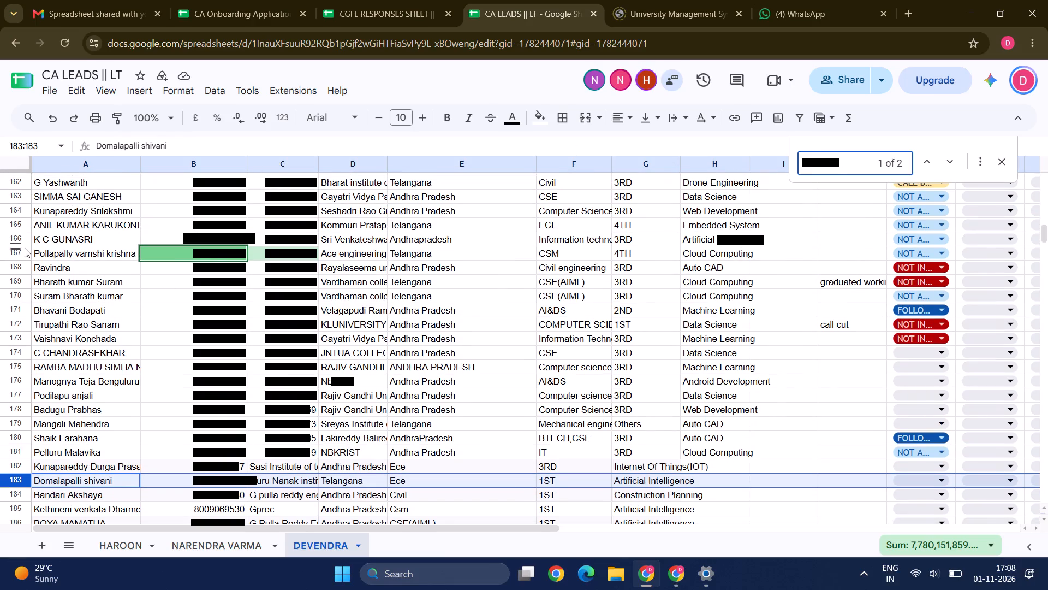
left_click(22, 251)
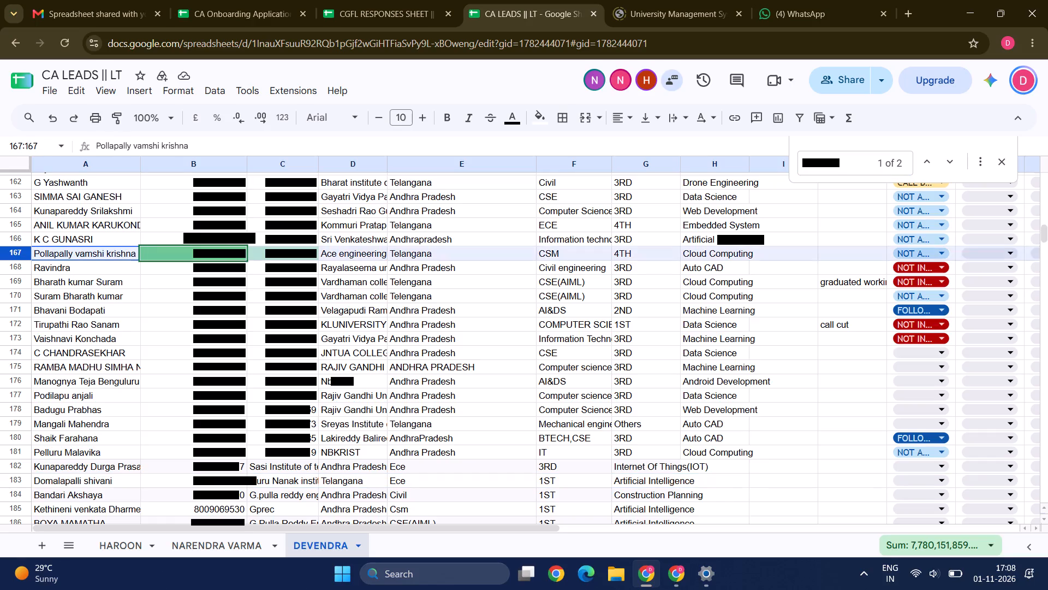
scroll(327, 433, "up", 2)
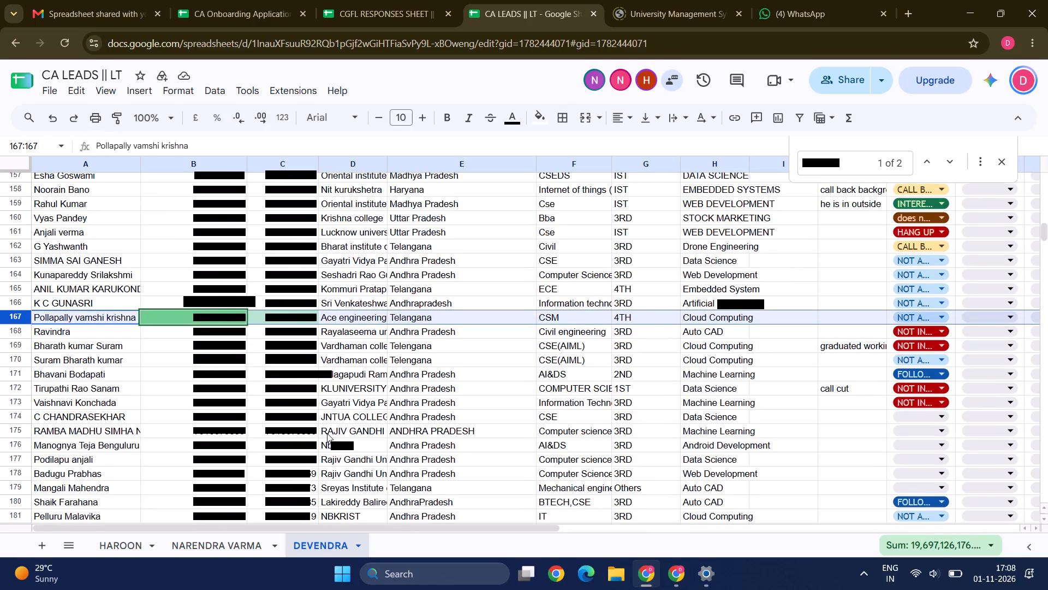
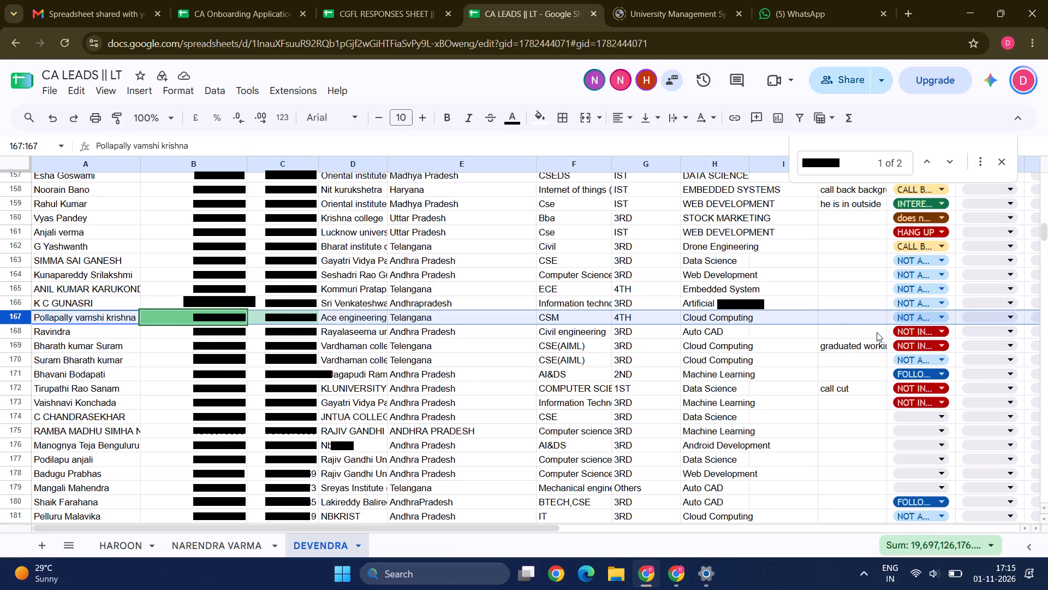
Enter the remark "follow up" in column J for the lead in row 167.
left_click(854, 317)
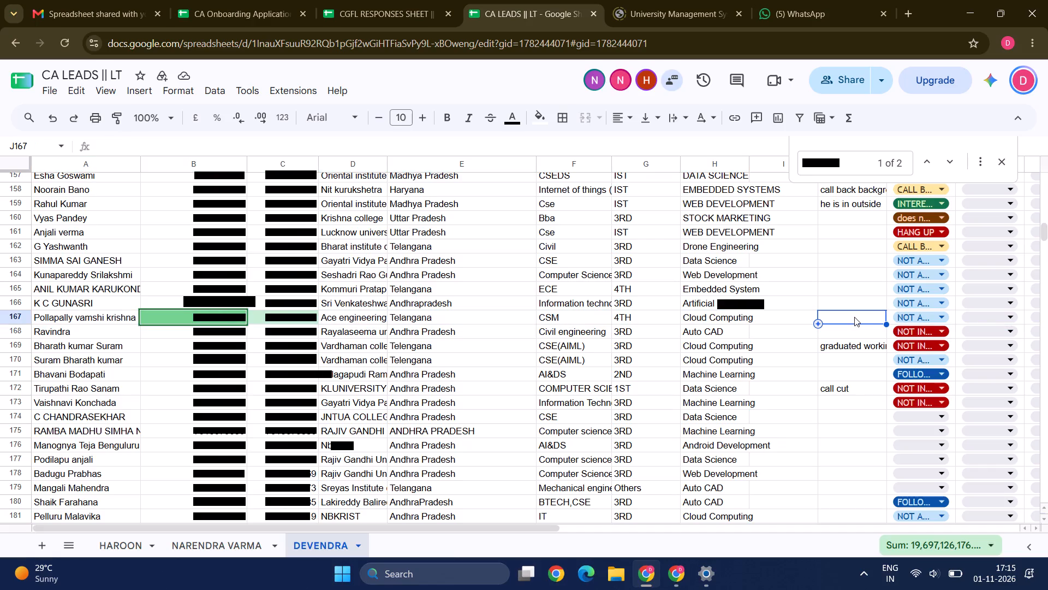
type("follow")
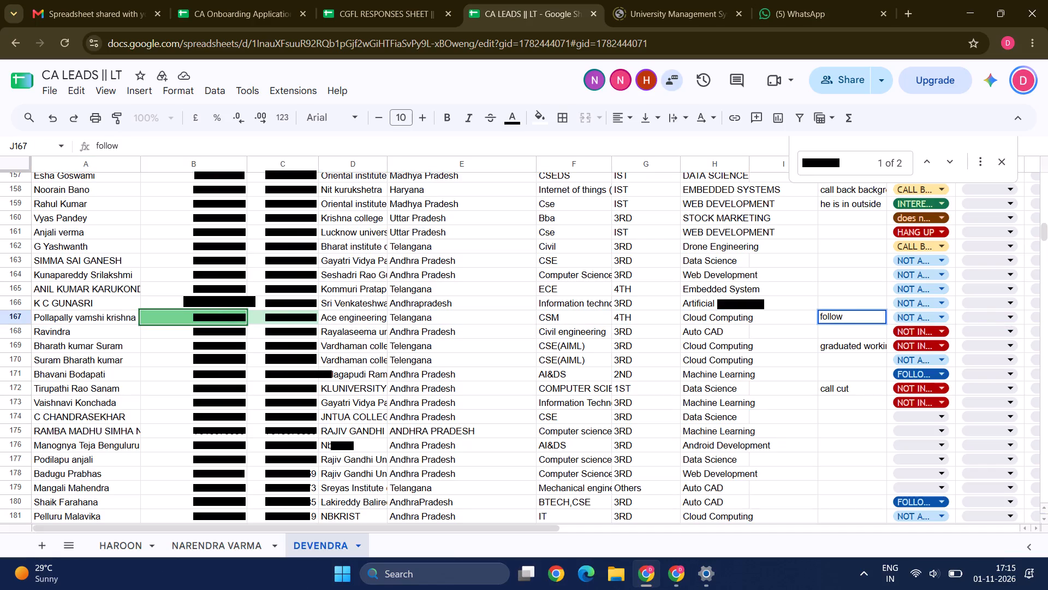
key("space")
type("up")
left_click(826, 326)
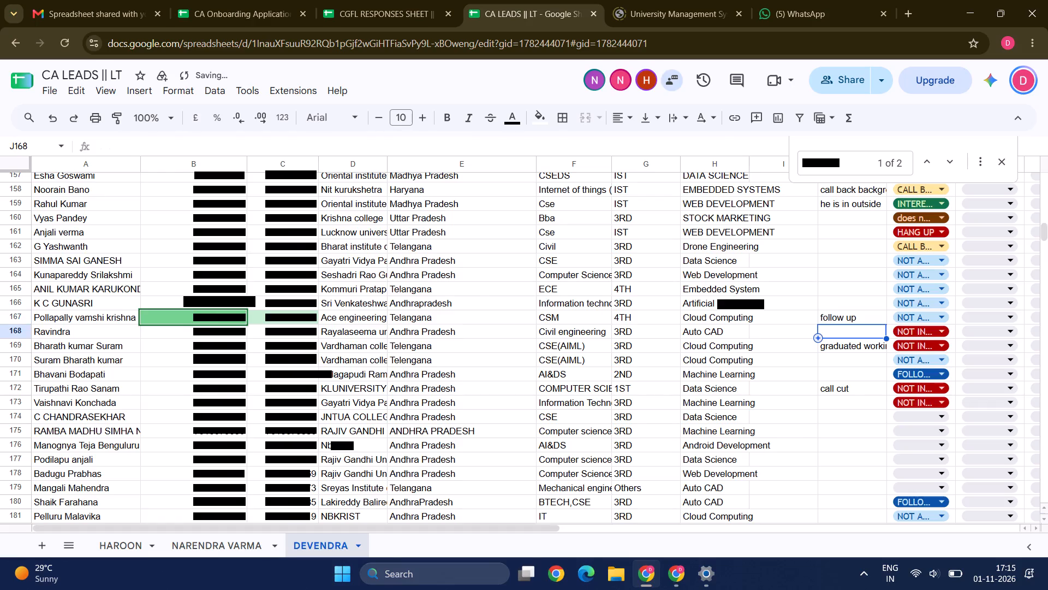
Highlight row 168, move on to the leads without a call status, and select the whole of row 183.
left_click(20, 331)
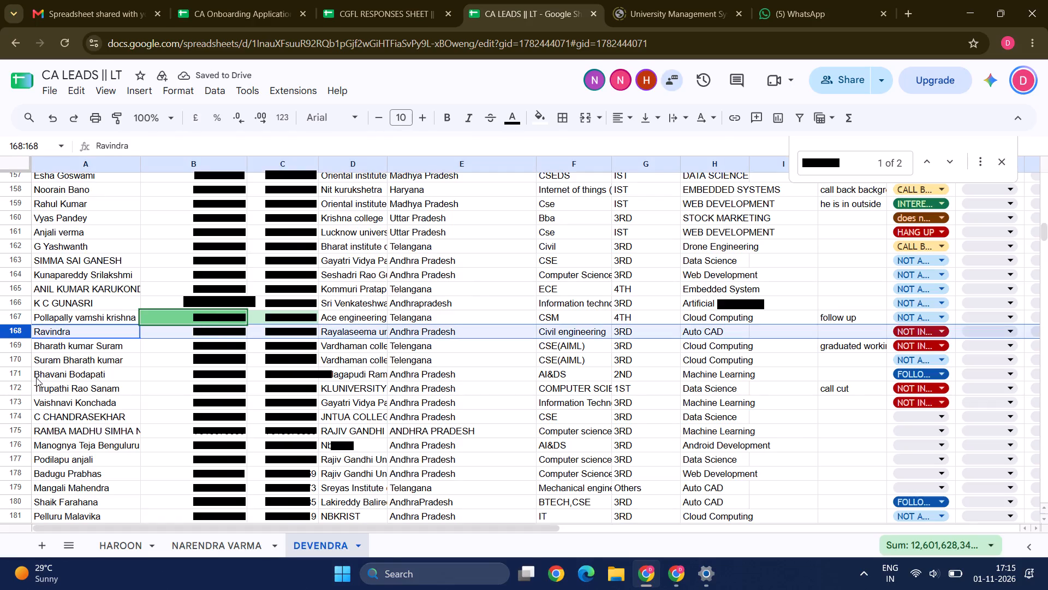
scroll(112, 425, "down", 3)
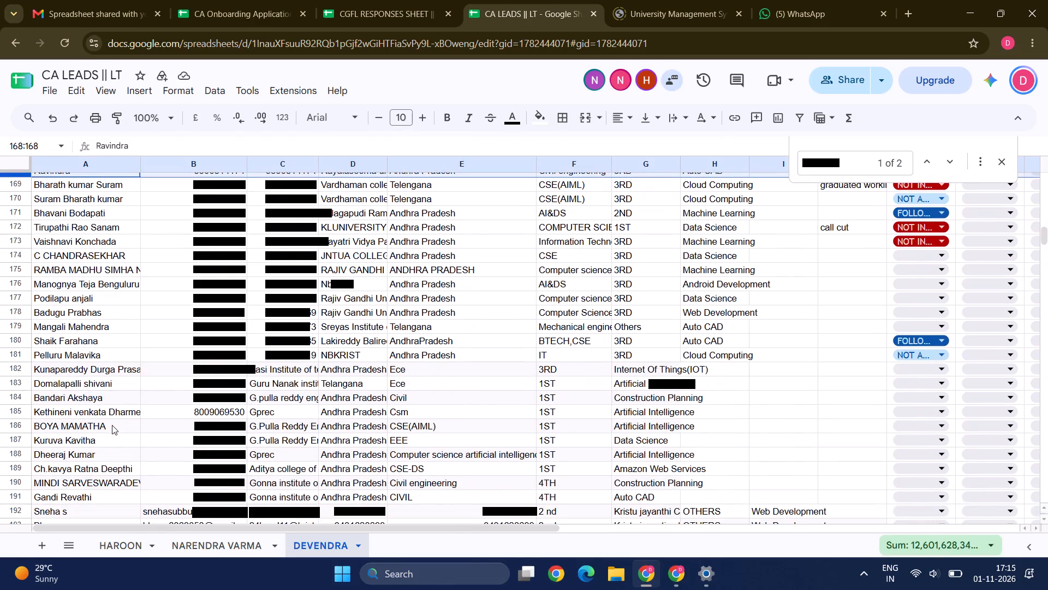
left_click(669, 365)
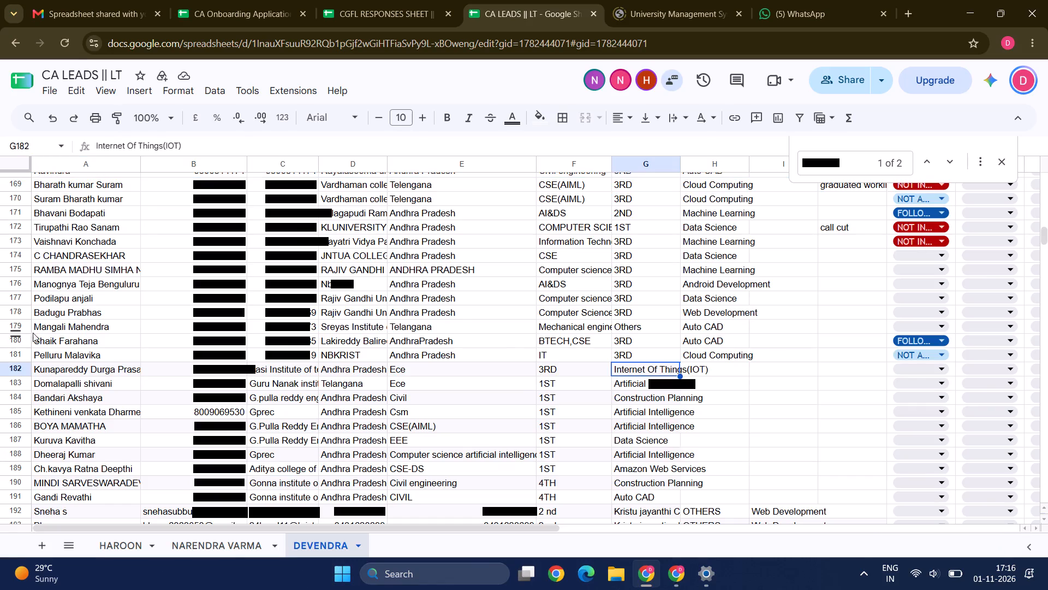
left_click(17, 384)
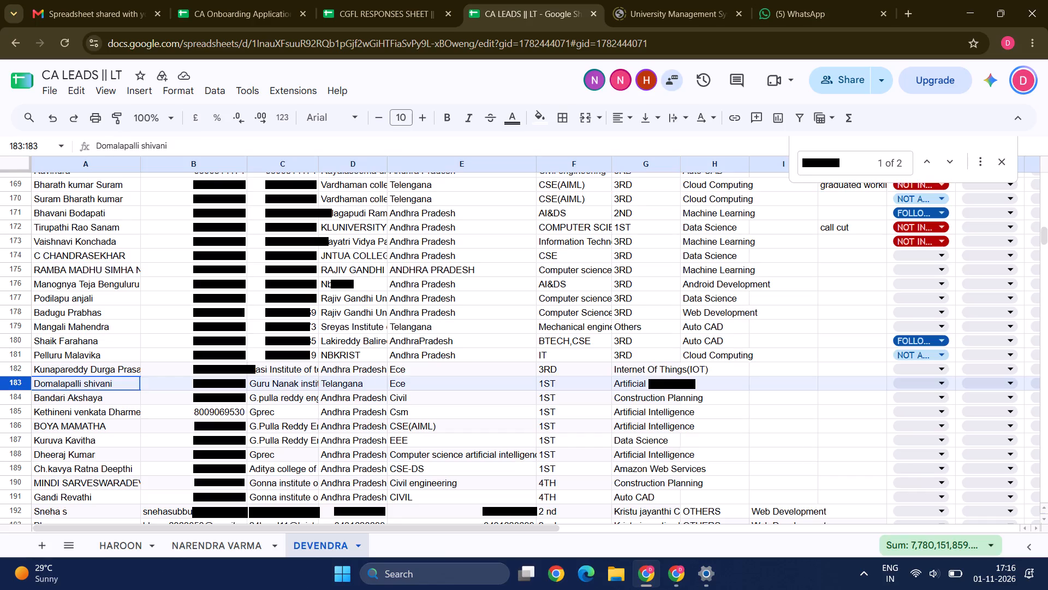
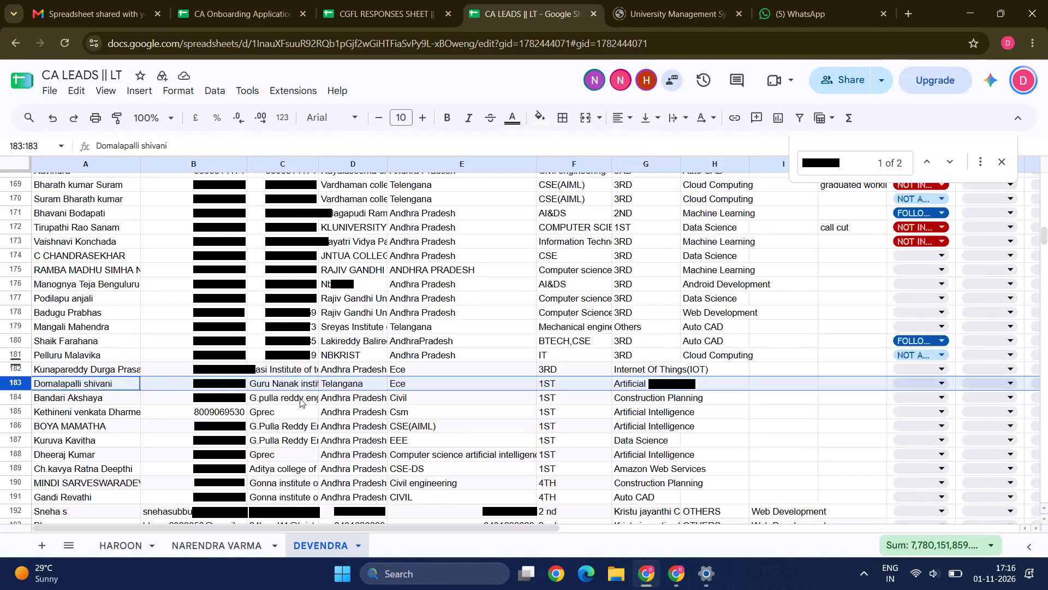
Check the college entry of the lead in row 184 and highlight that whole row.
left_click(300, 401)
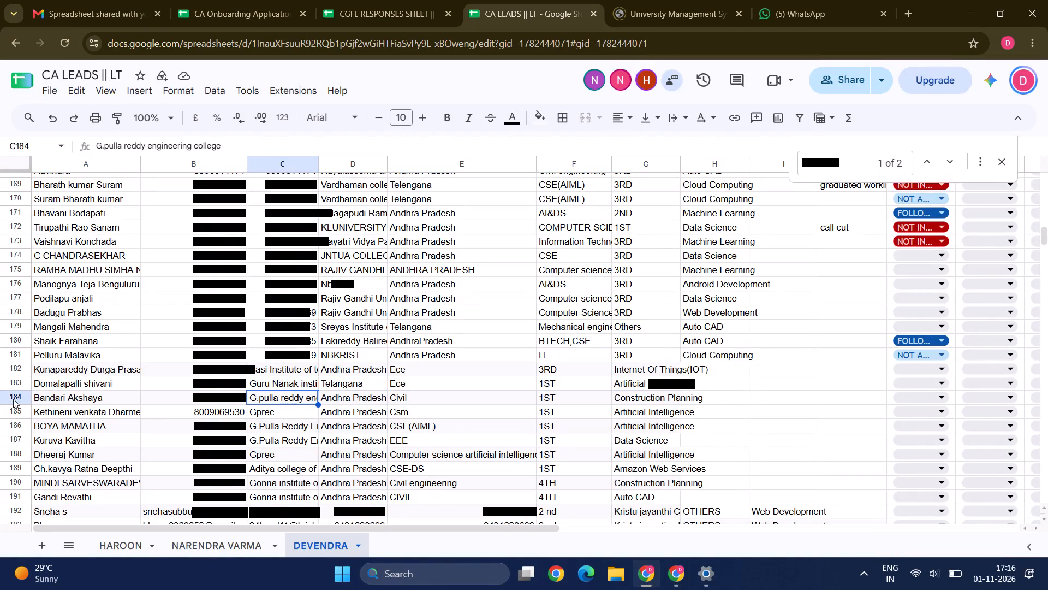
left_click(22, 396)
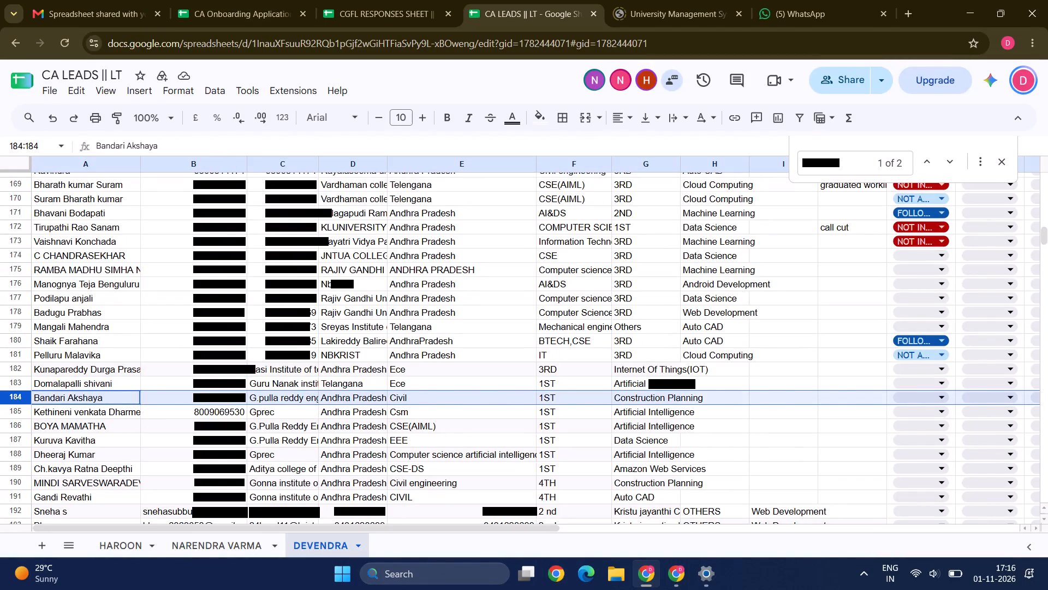
left_click(307, 403)
left_click(294, 396)
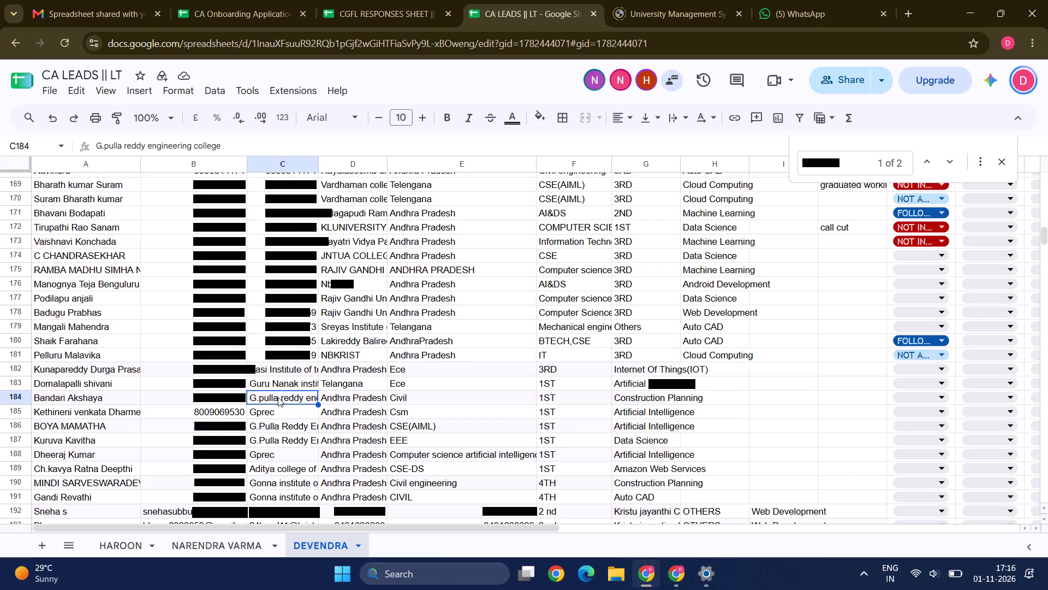
left_click(28, 396)
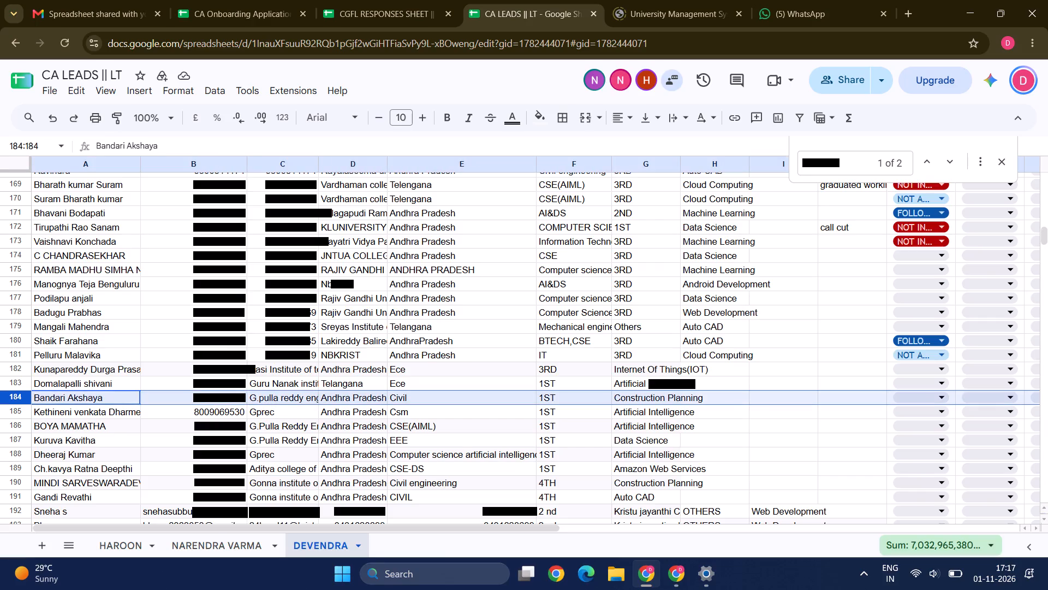
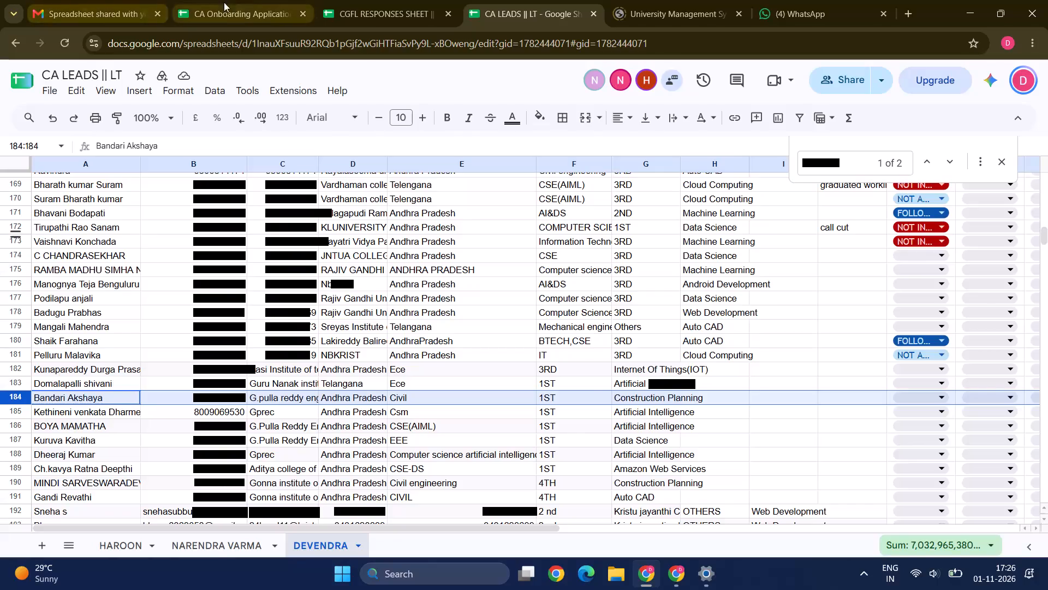
In the CA Onboarding Application responses, highlight row 15 and examine its entries across the columns through the lead gen BD name.
left_click(258, 0)
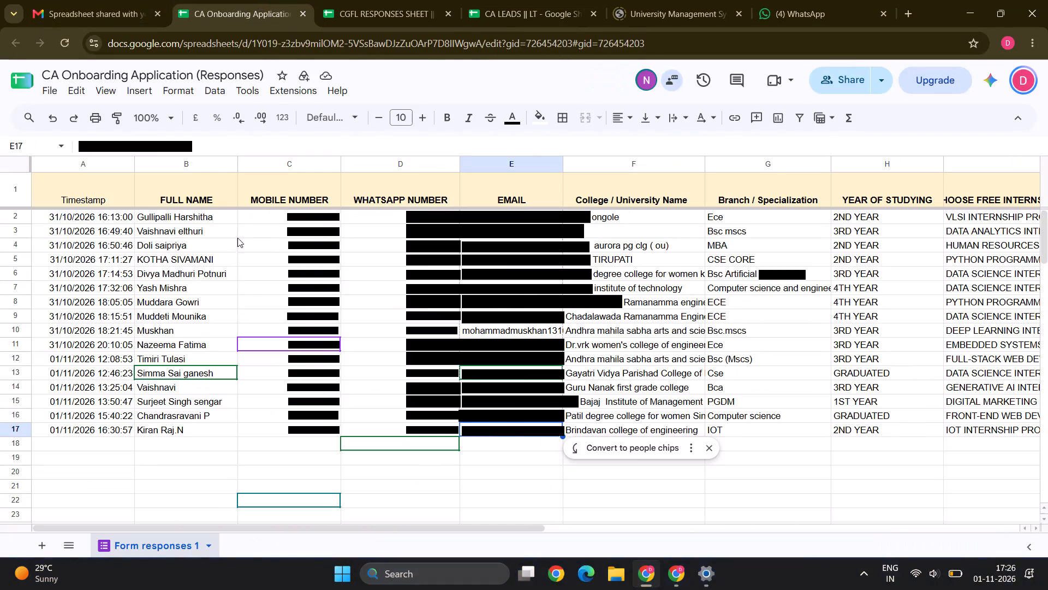
scroll(228, 418, "down", 1)
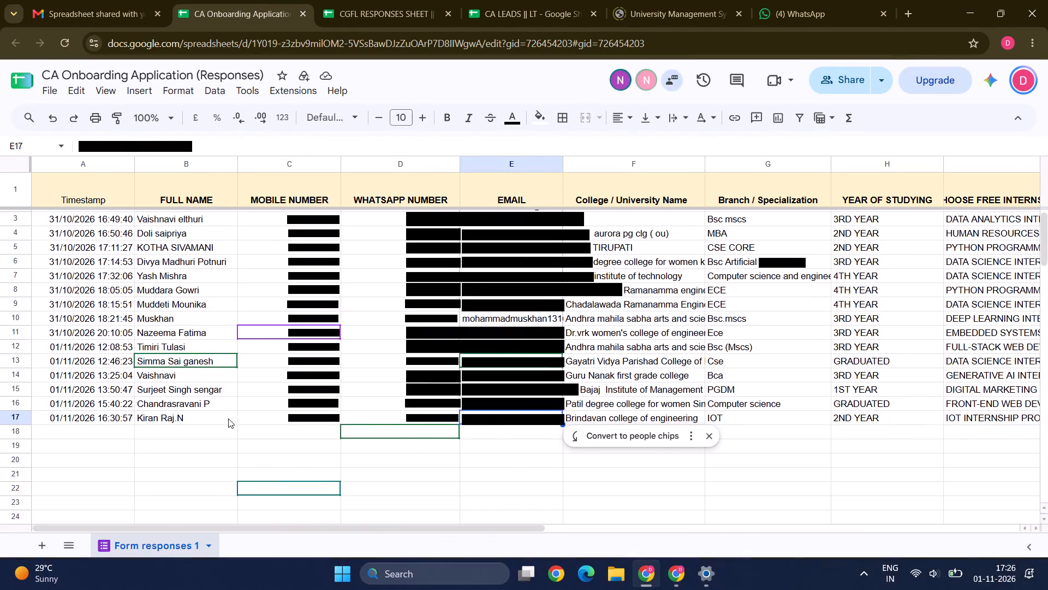
scroll(228, 418, "left", 7)
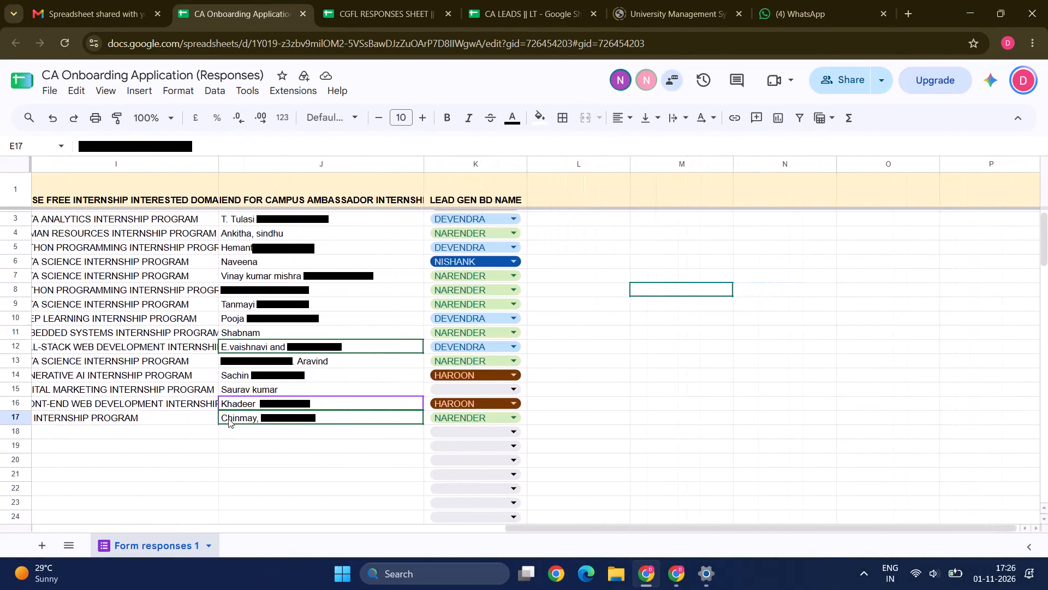
scroll(228, 418, "right", 5)
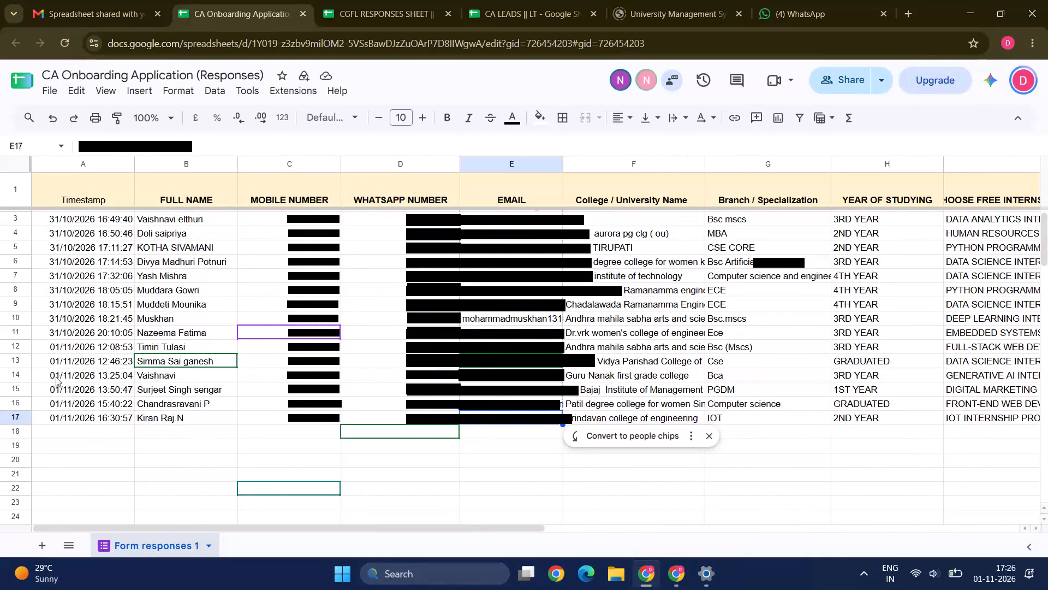
left_click(19, 387)
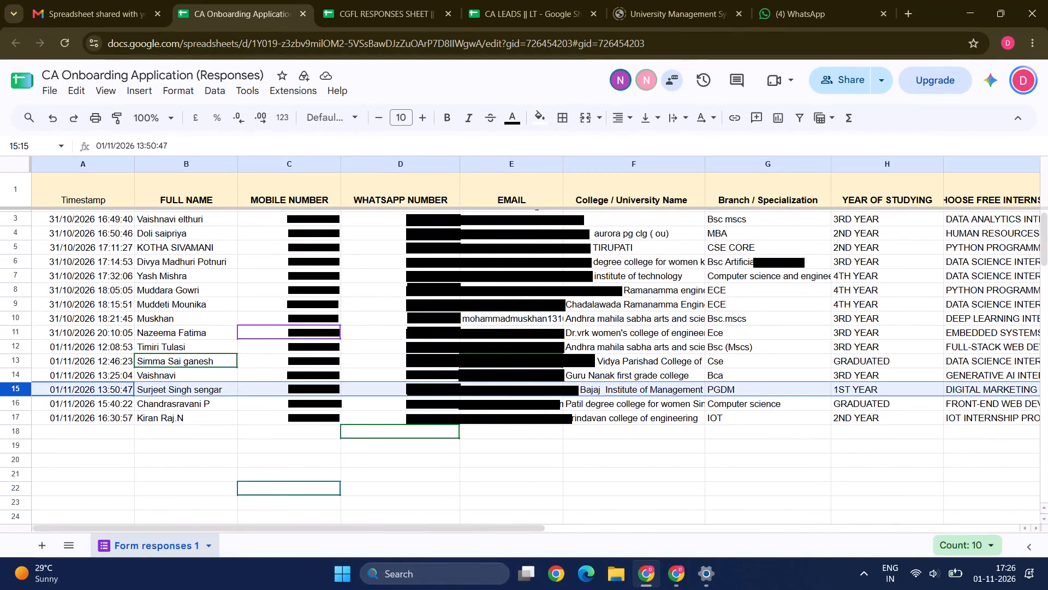
scroll(301, 446, "left", 1)
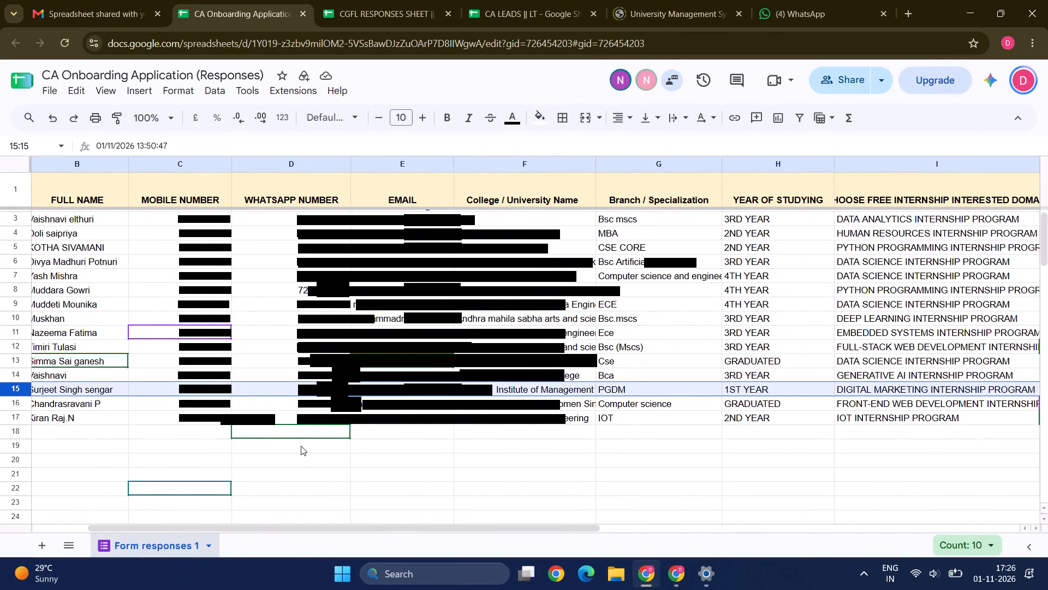
scroll(301, 446, "left", 1)
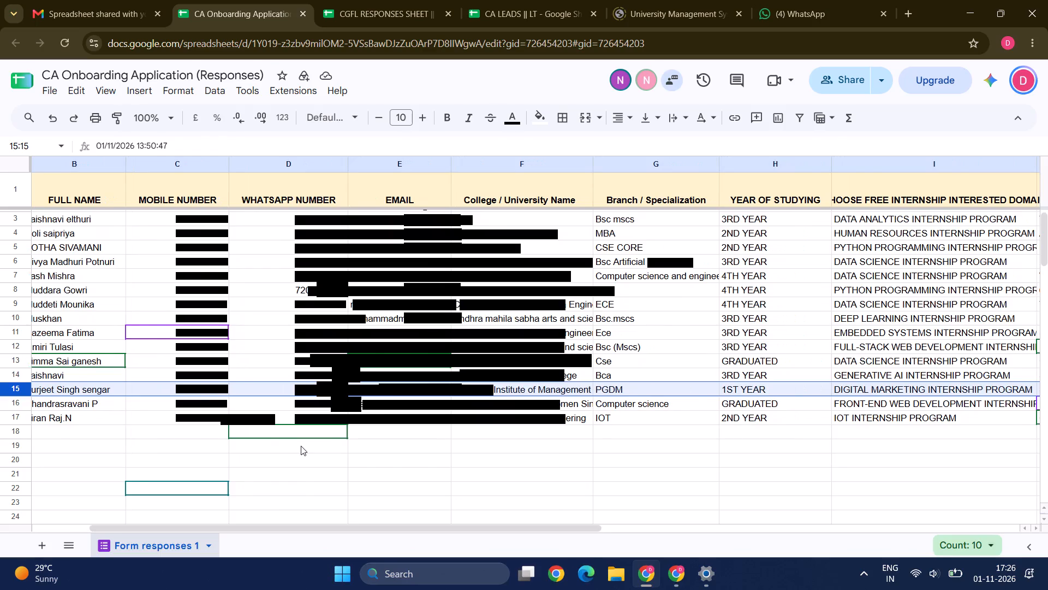
scroll(301, 446, "right", 3)
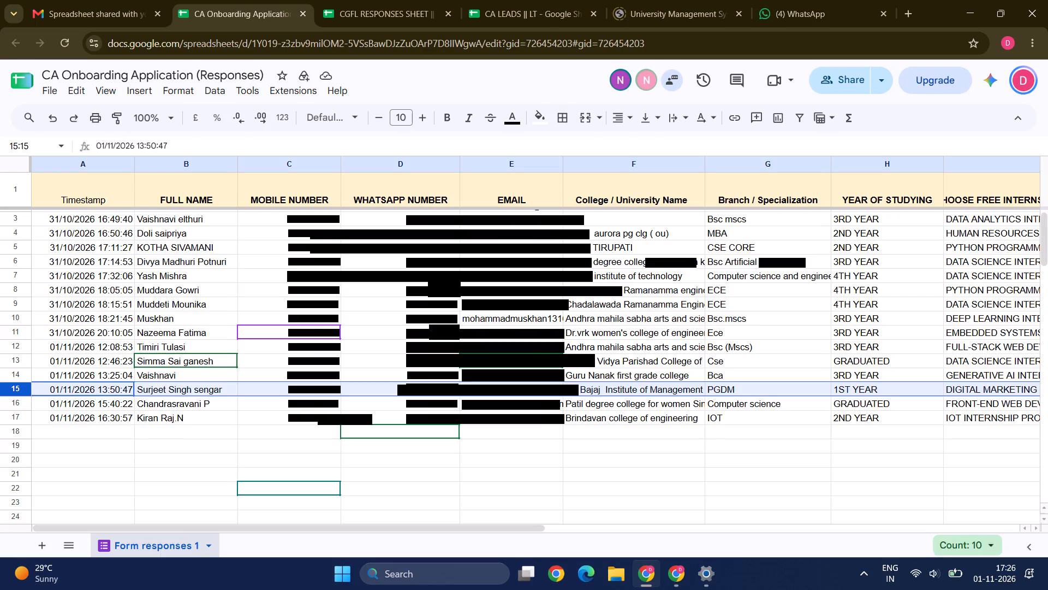
scroll(257, 395, "left", 4)
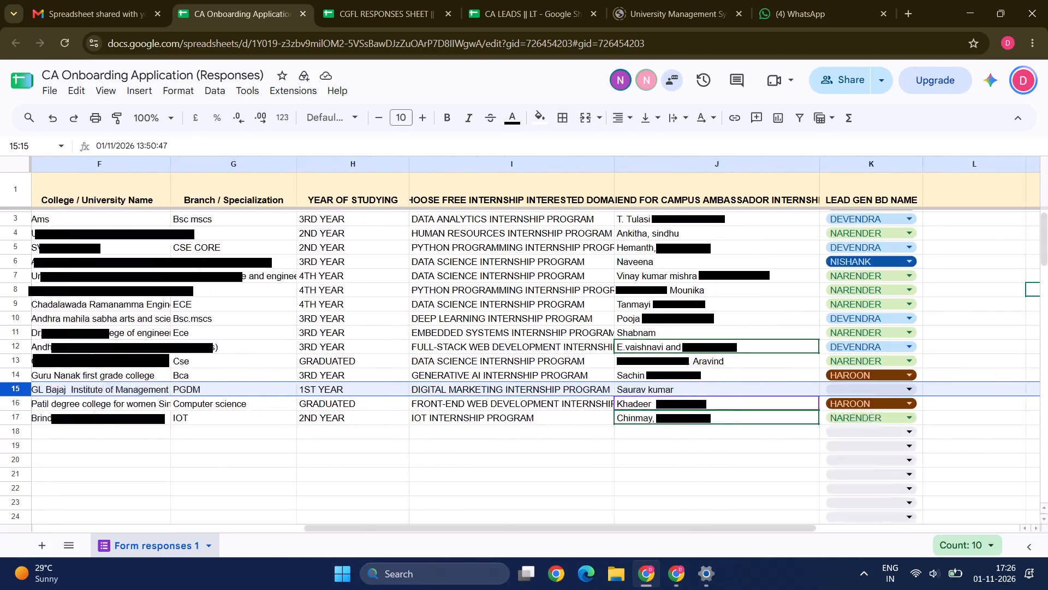
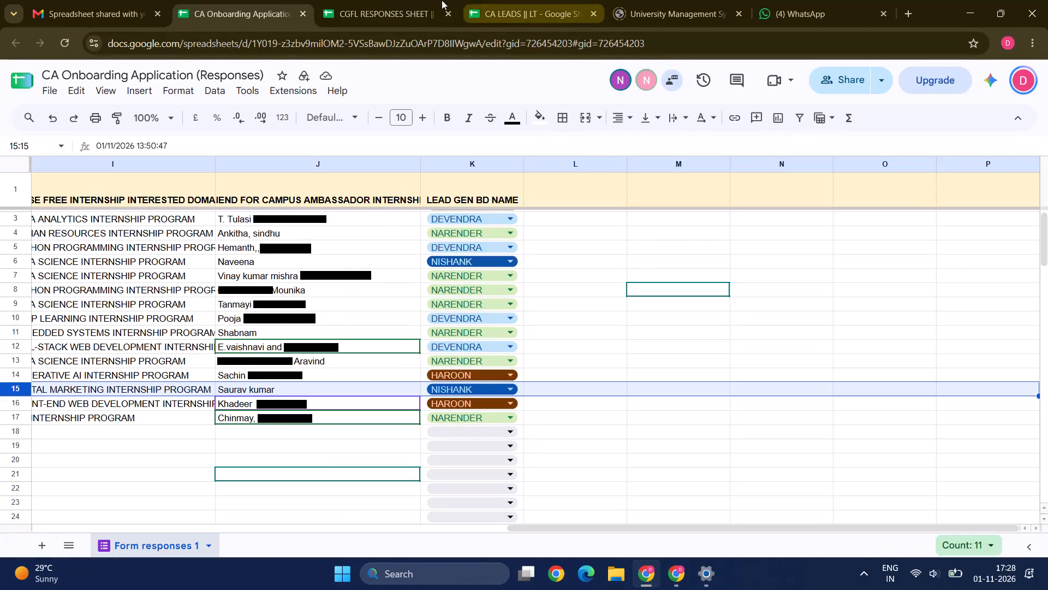
Switch to the CGFL responses sheet and examine the latest DEVENDRA responses across the columns through the referral code and BD name.
left_click(398, 4)
scroll(467, 215, "up", 1)
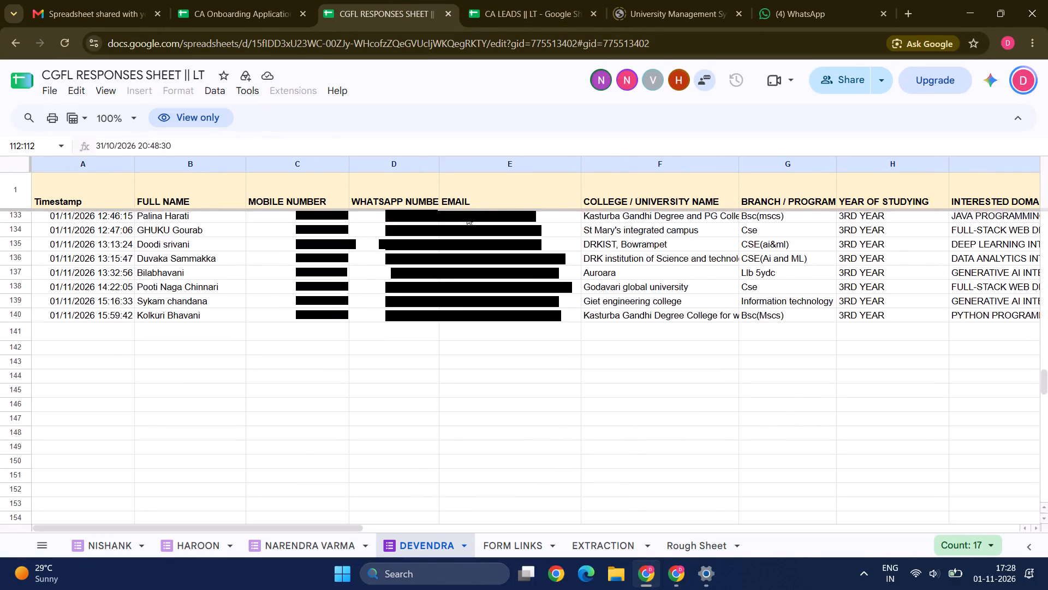
scroll(467, 215, "up", 1)
scroll(467, 215, "left", 9)
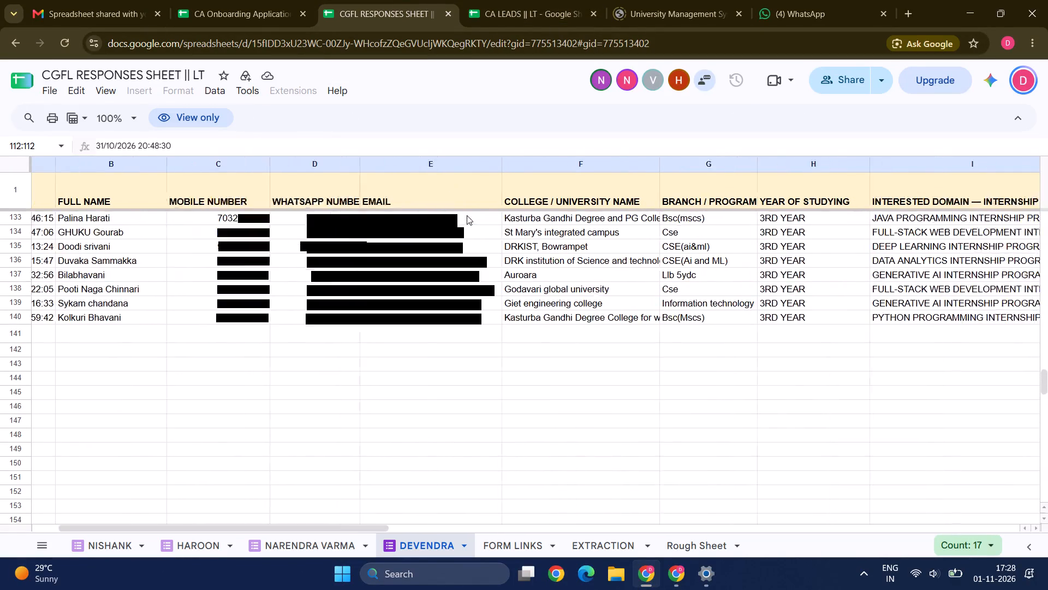
scroll(467, 215, "left", 2)
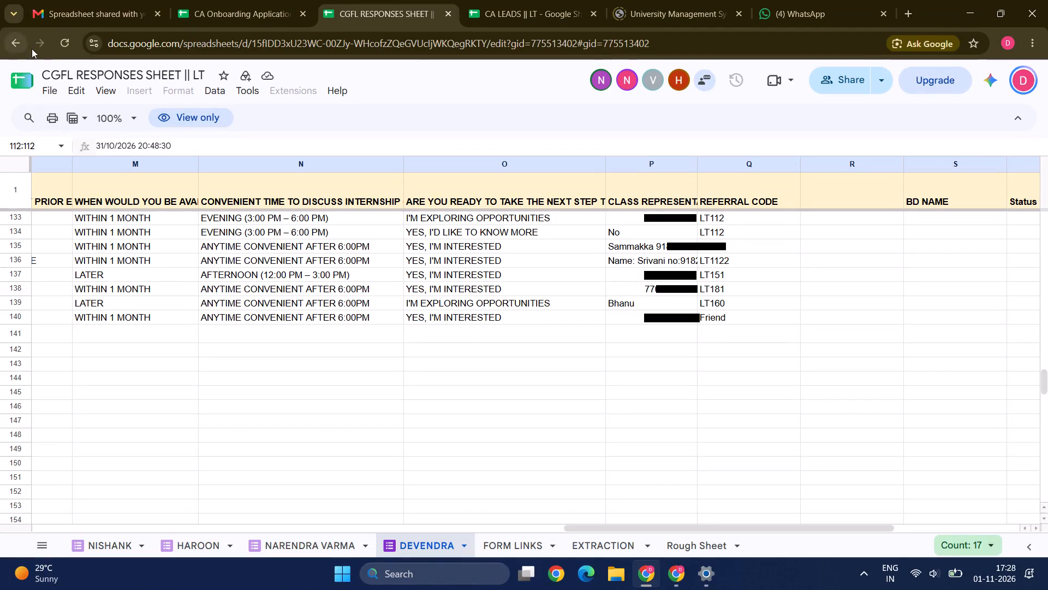
Reload the CGFL responses sheet and check the newest entries at the end of the DEVENDRA responses.
left_click(57, 39)
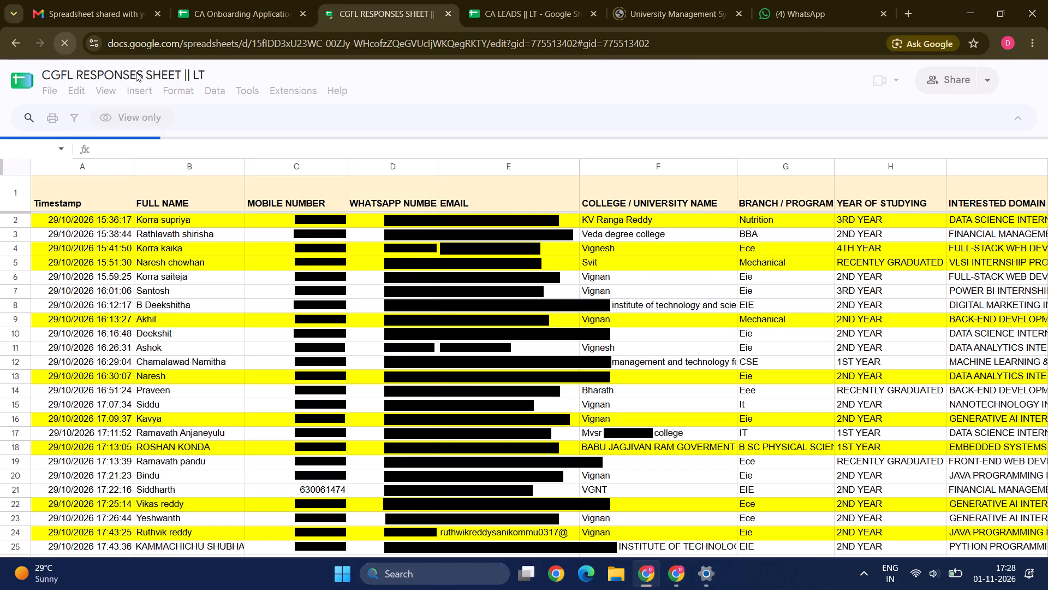
scroll(396, 336, "down", 6)
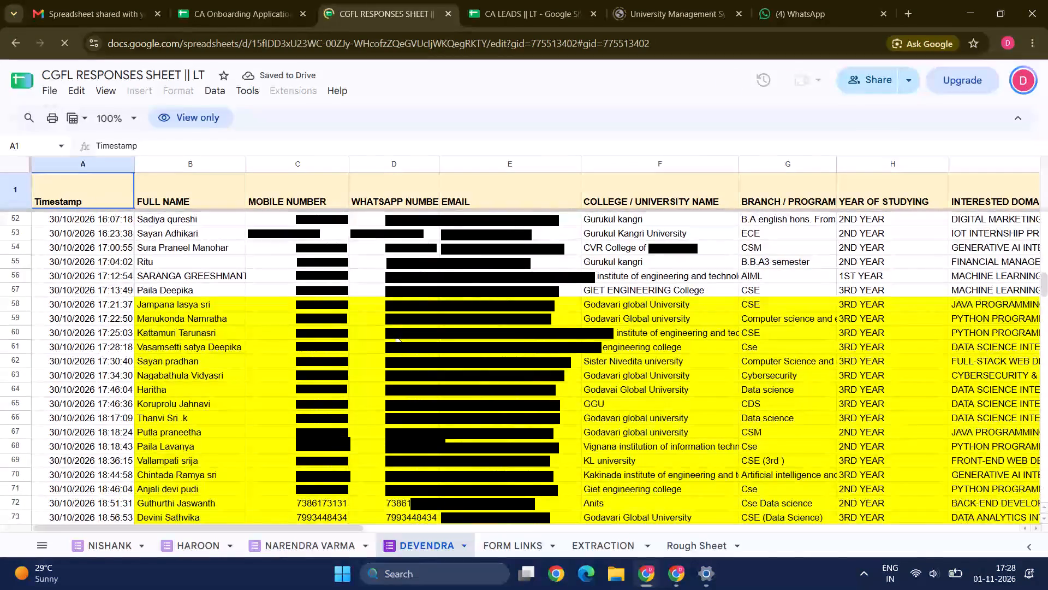
scroll(396, 336, "down", 3)
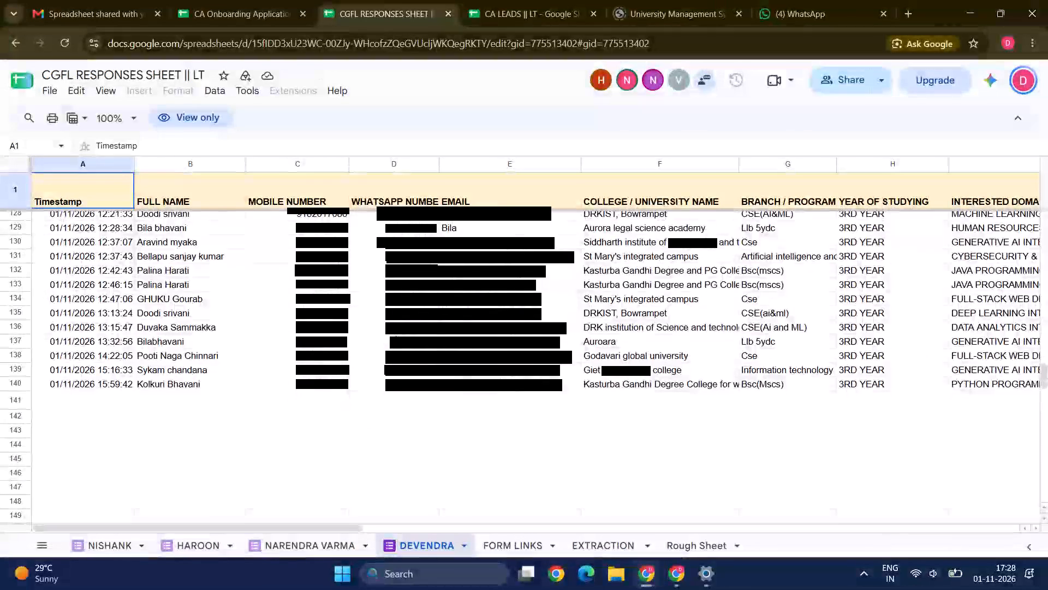
scroll(396, 336, "up", 1)
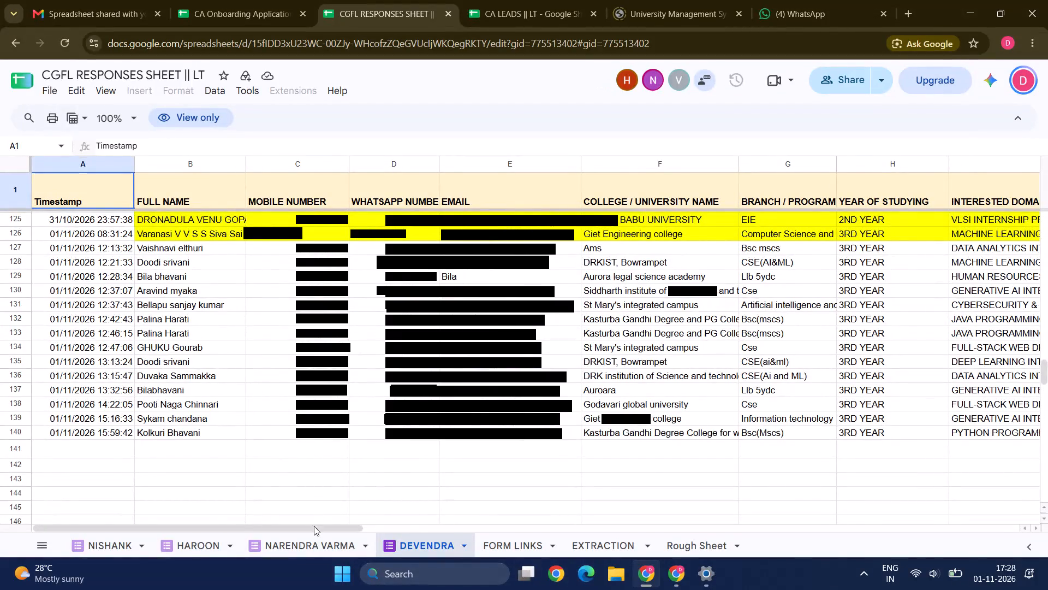
Open Narendra's response sheet and select the timestamp of its latest entry in row 34.
left_click(313, 547)
scroll(322, 401, "down", 6)
scroll(322, 401, "up", 6)
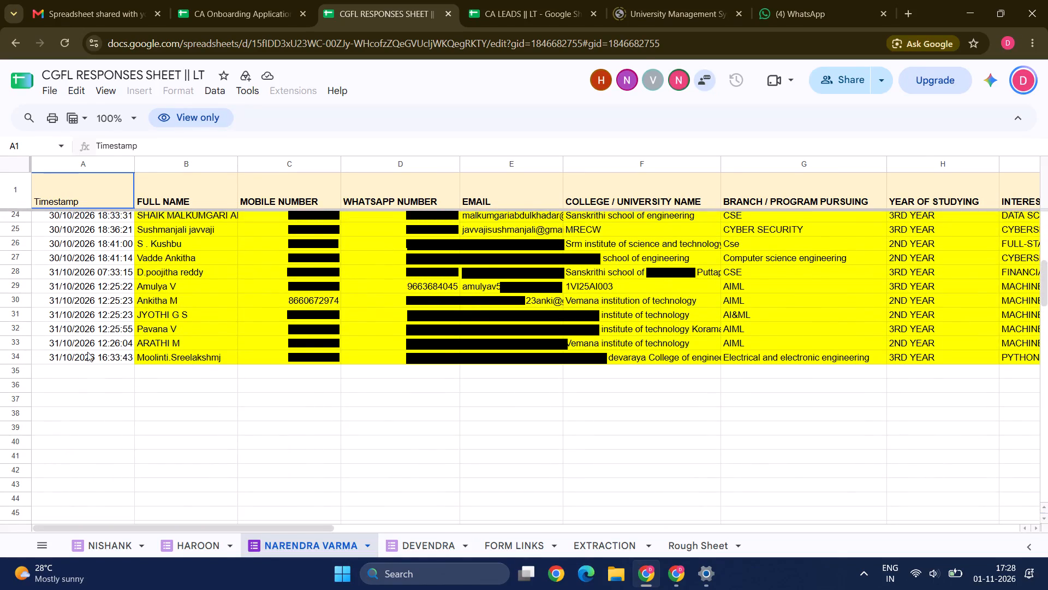
left_click(85, 353)
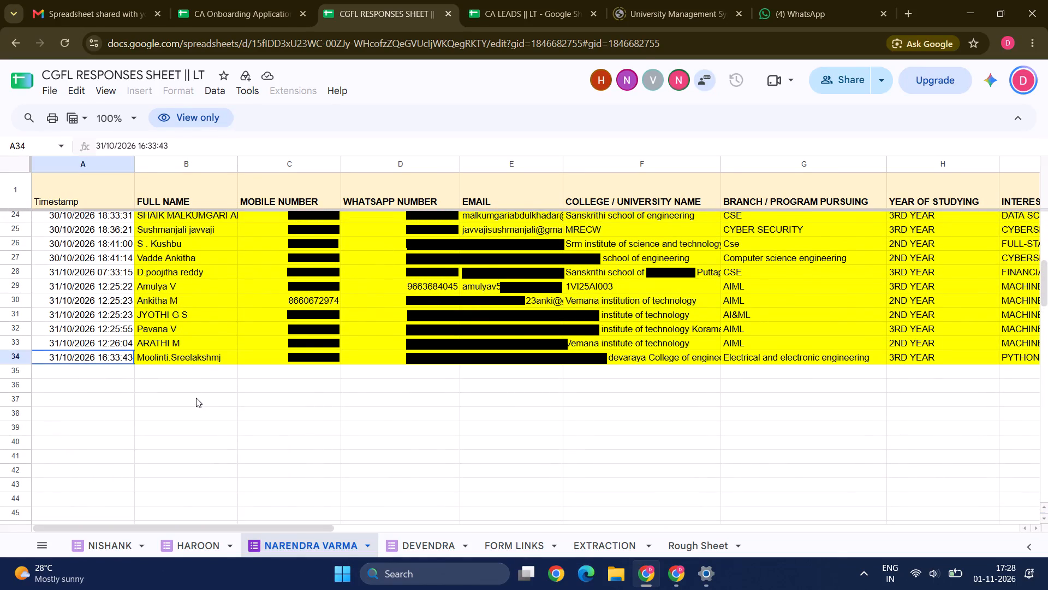
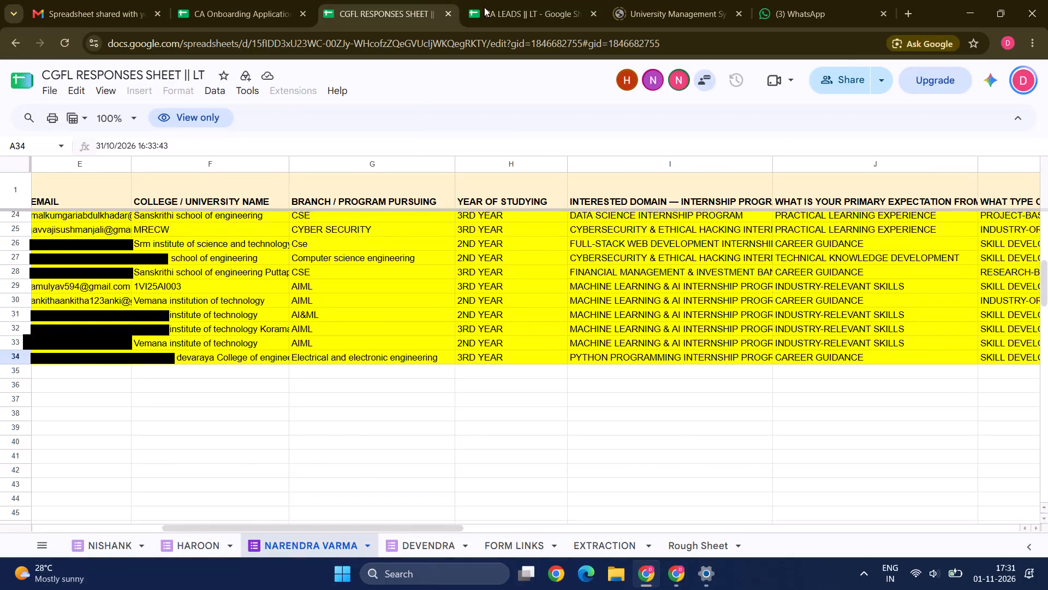
Examine the latest DEVENDRA entries in the CGFL responses sheet and the newest CA onboarding application responses.
left_click(511, 1)
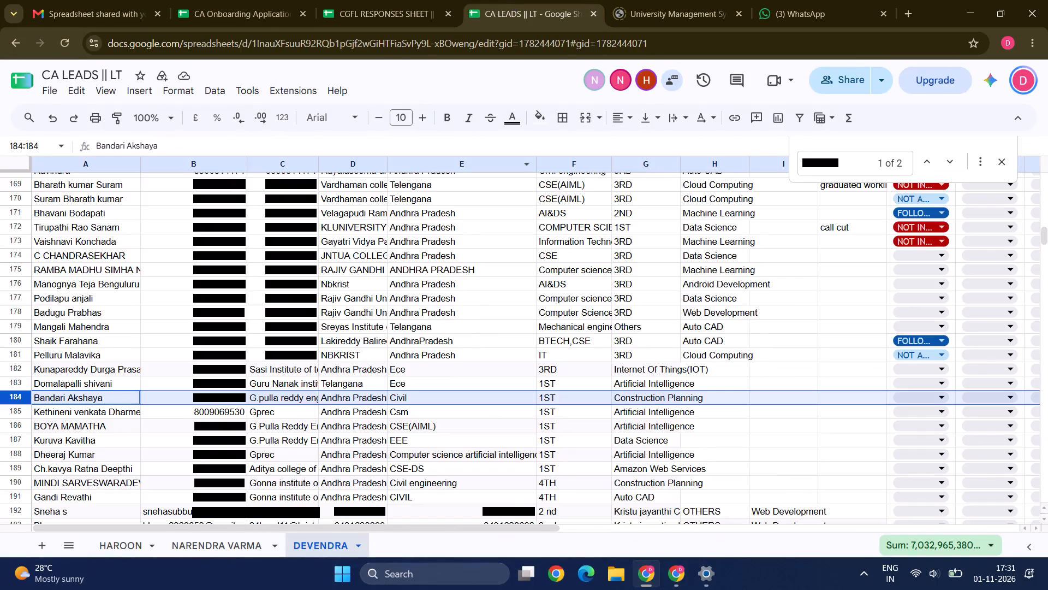
scroll(484, 411, "down", 1)
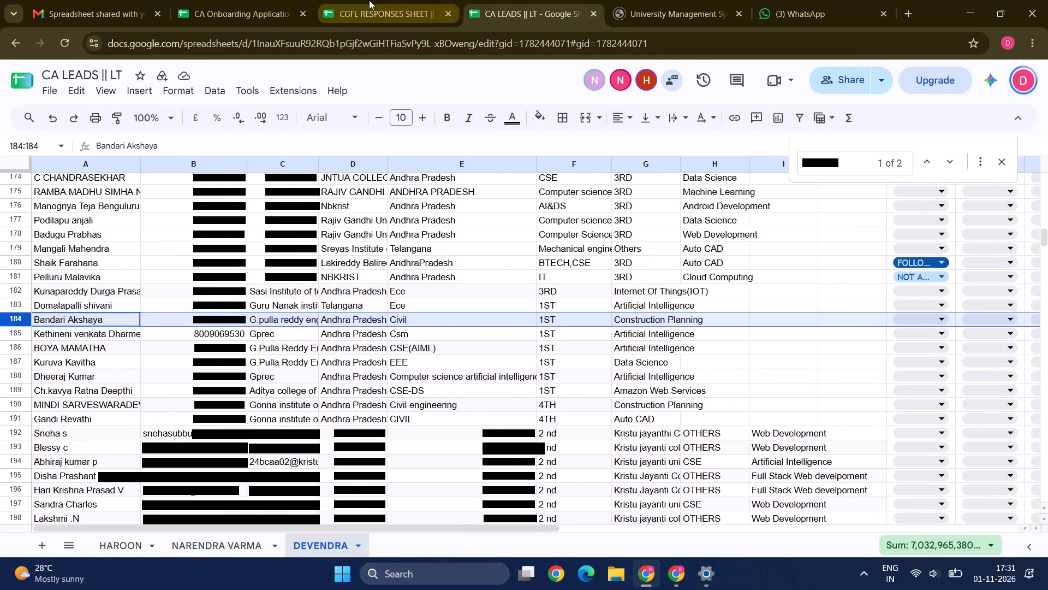
left_click(369, 0)
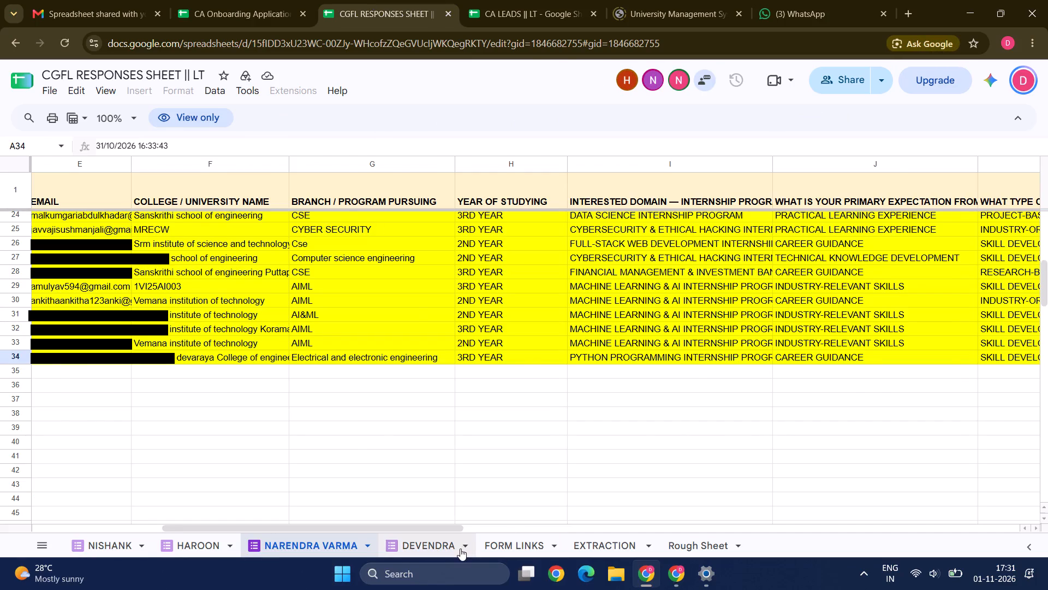
left_click(460, 548)
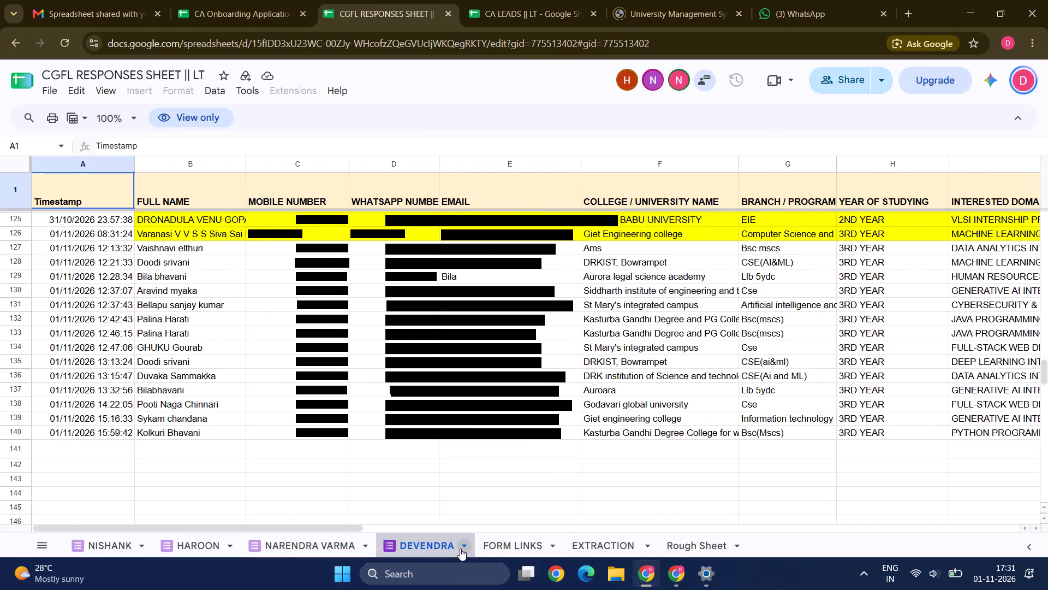
scroll(515, 362, "up", 2)
scroll(515, 362, "down", 2)
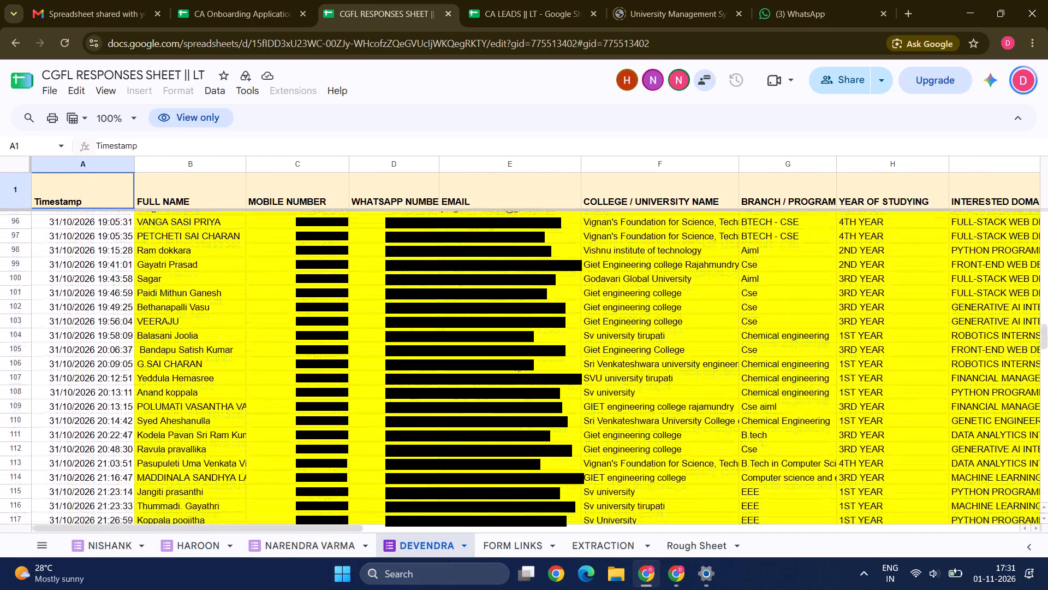
scroll(515, 362, "down", 1)
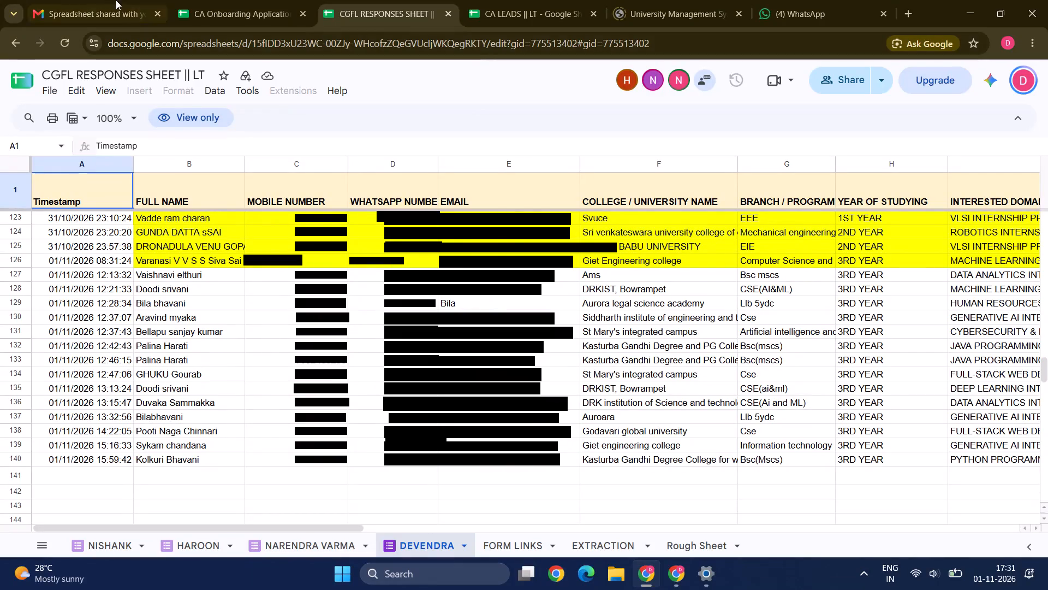
left_click(202, 0)
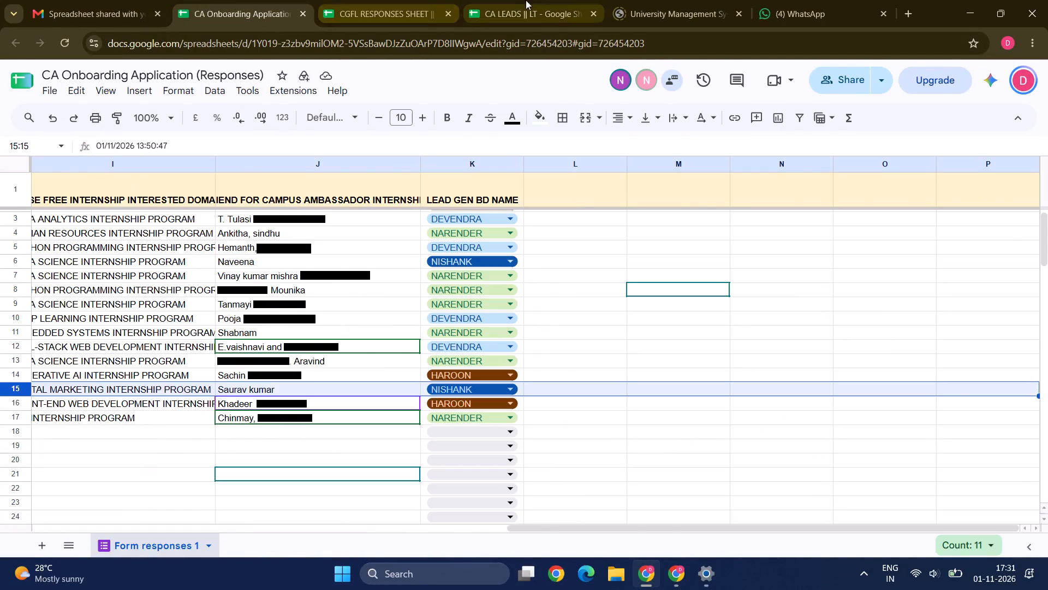
Return to the CA LEADS spreadsheet and set the call status of the DEVENDRA lead in row 184 to FOLLOW UP.
left_click(544, 13)
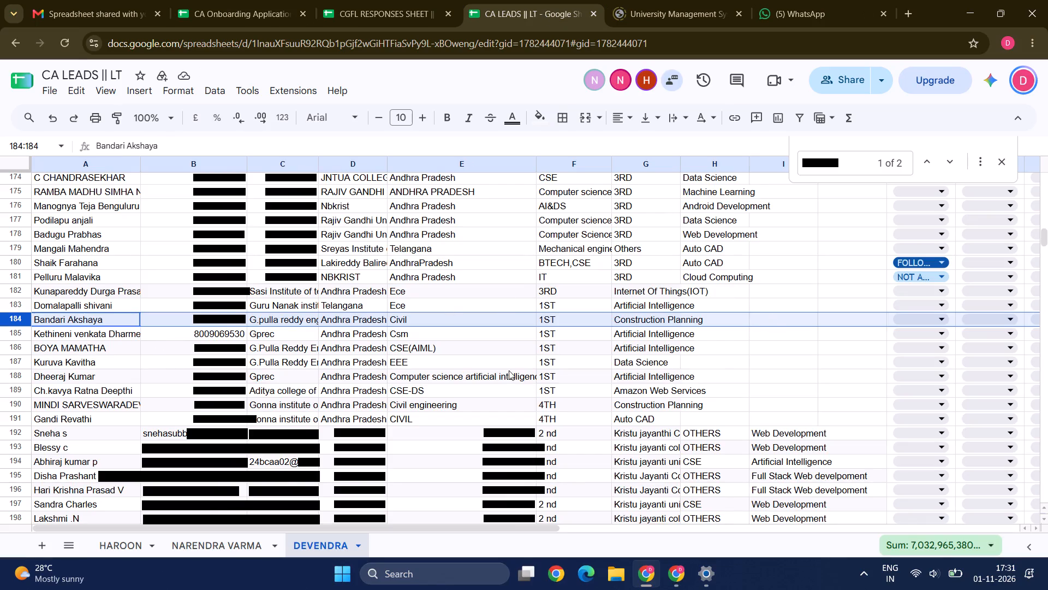
left_click(23, 351)
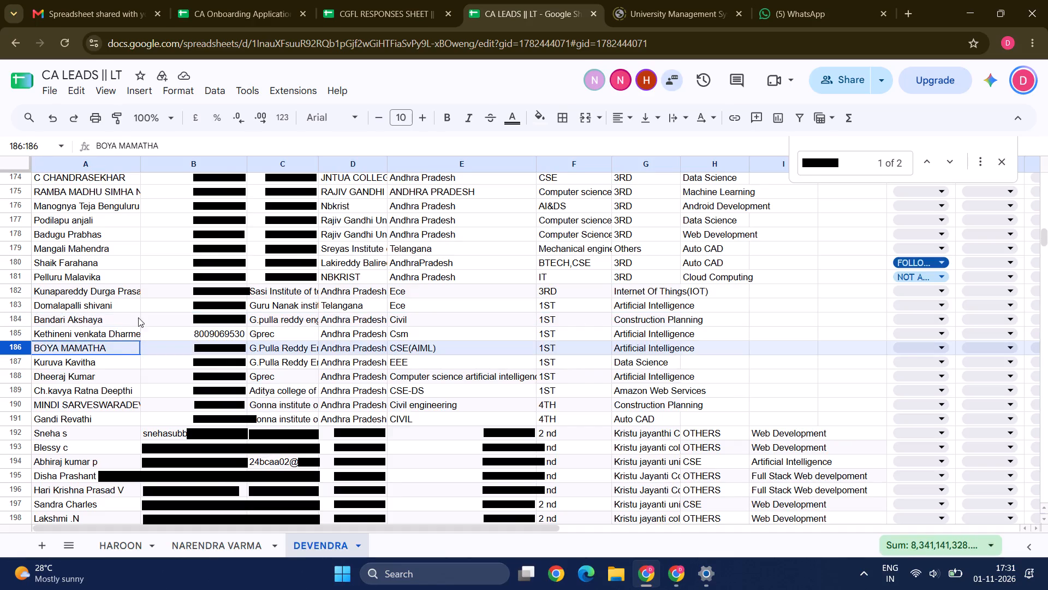
left_click(24, 318)
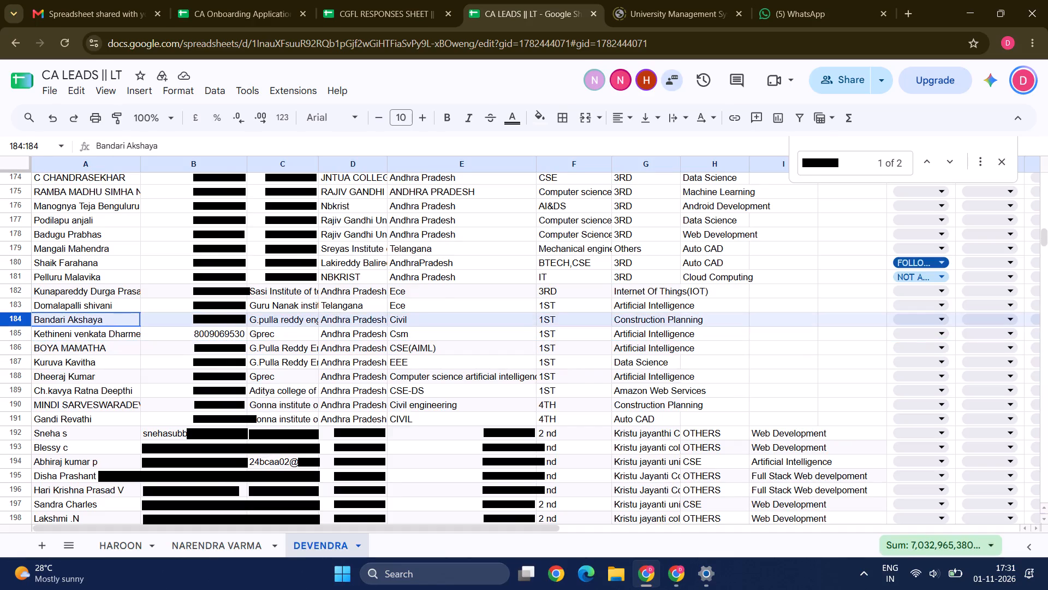
left_click(913, 312)
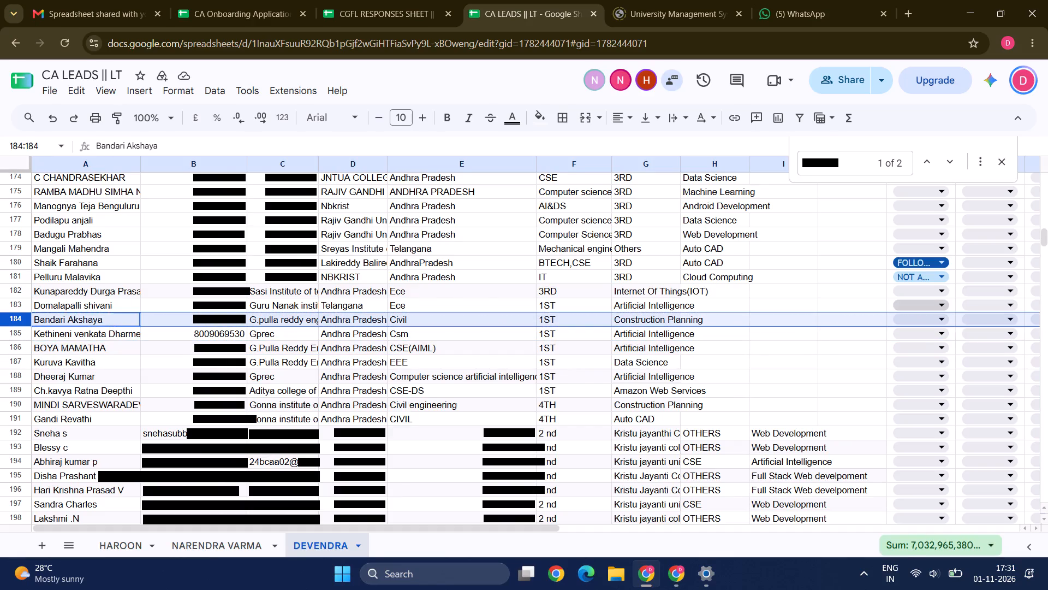
left_click(920, 318)
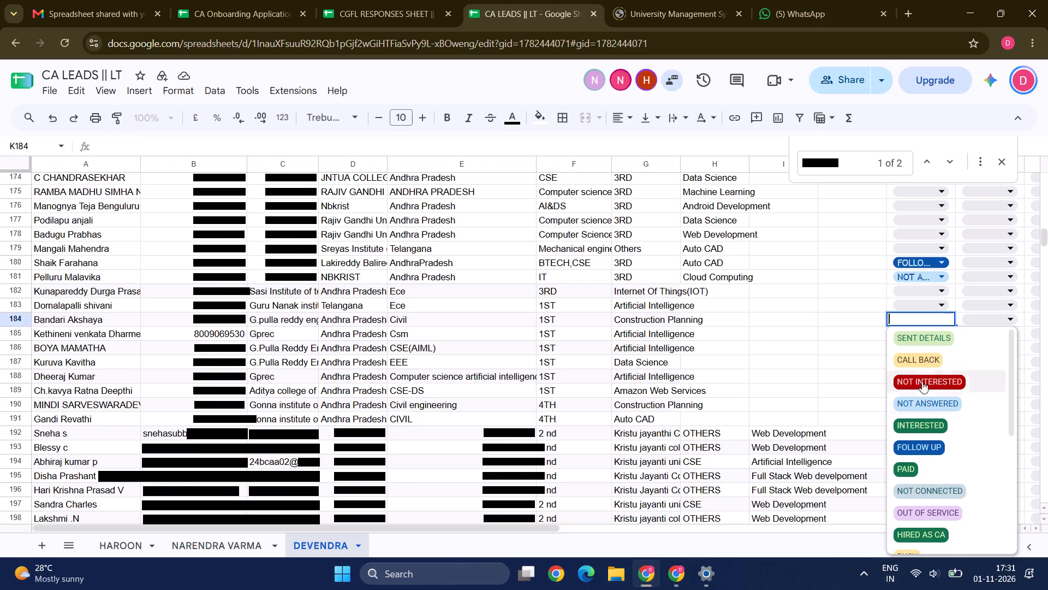
left_click(921, 443)
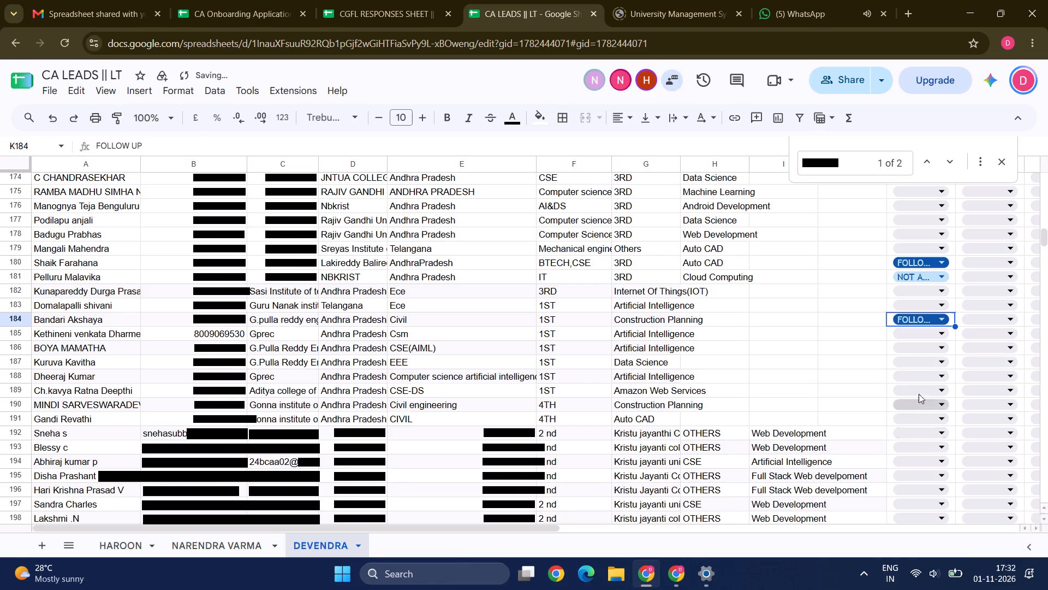
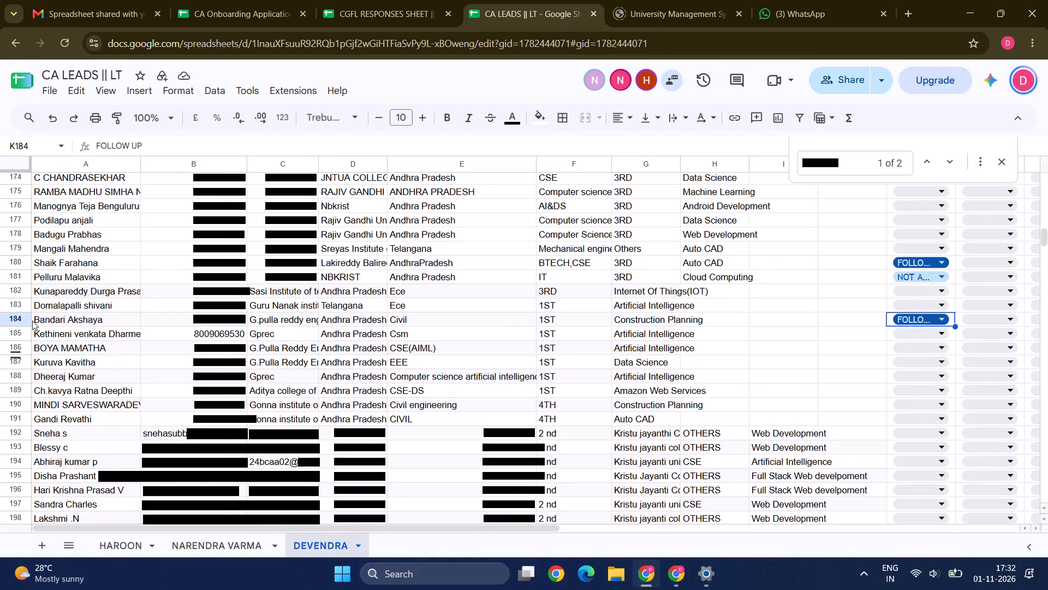
Select the complete lead entry in row 184, and after it the one in row 186, for review.
left_click(21, 322)
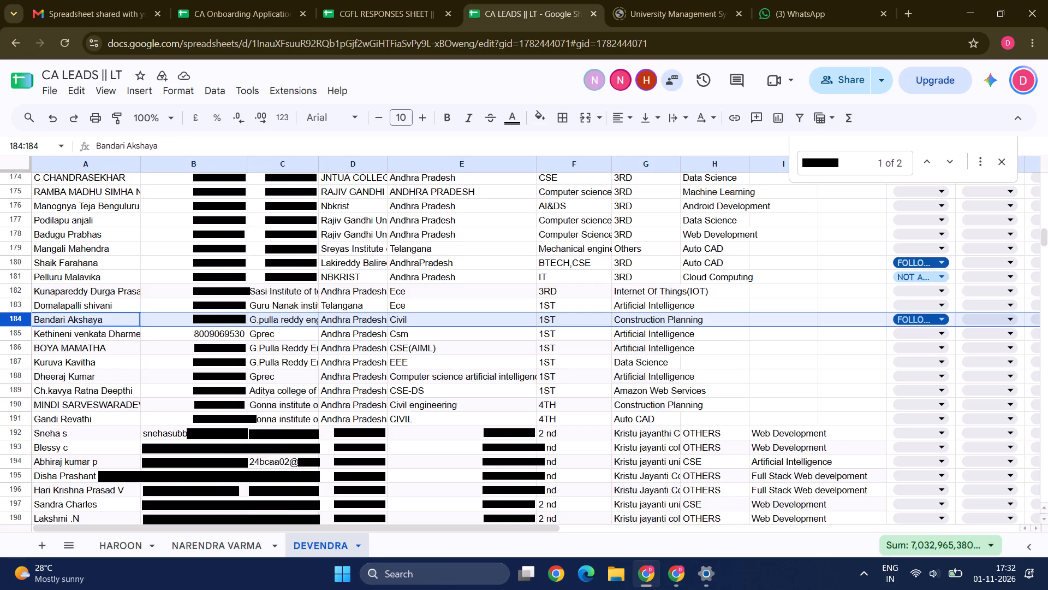
left_click(15, 349)
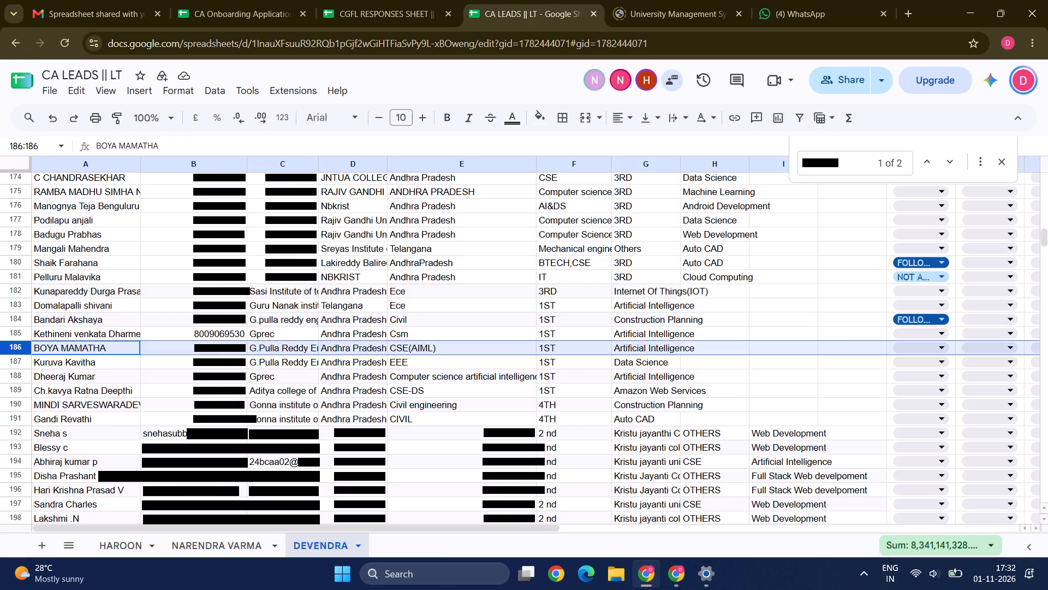
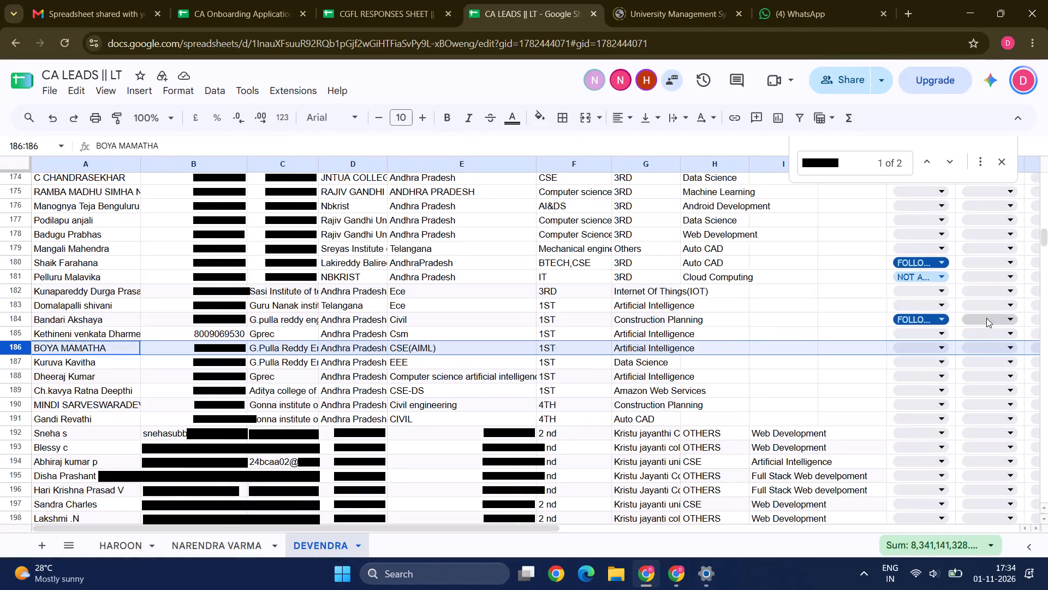
Set the call status of the lead in row 186 to CALL BACK.
left_click(945, 347)
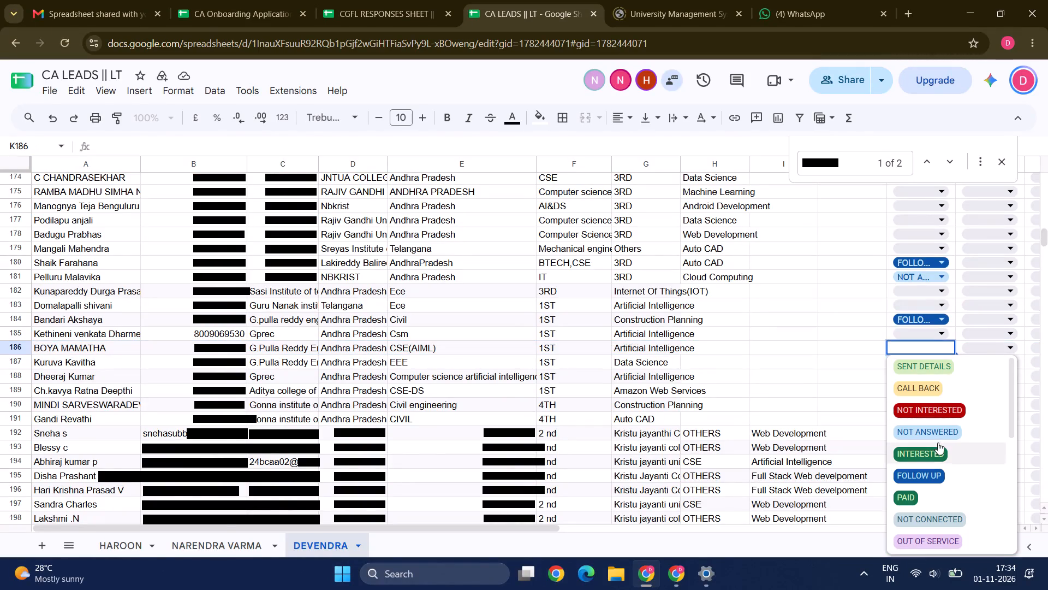
left_click(915, 382)
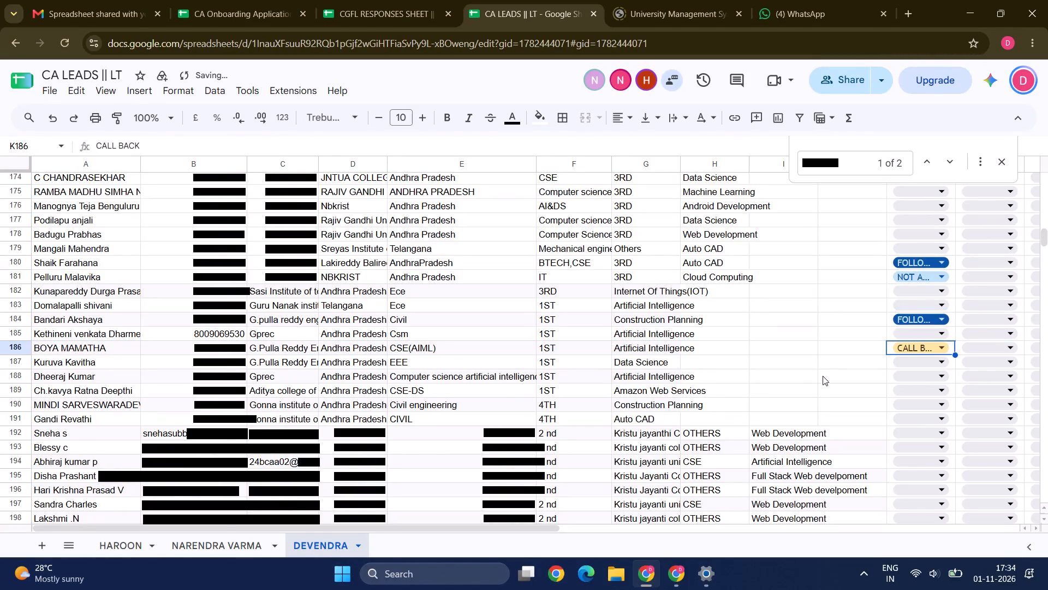
left_click(802, 364)
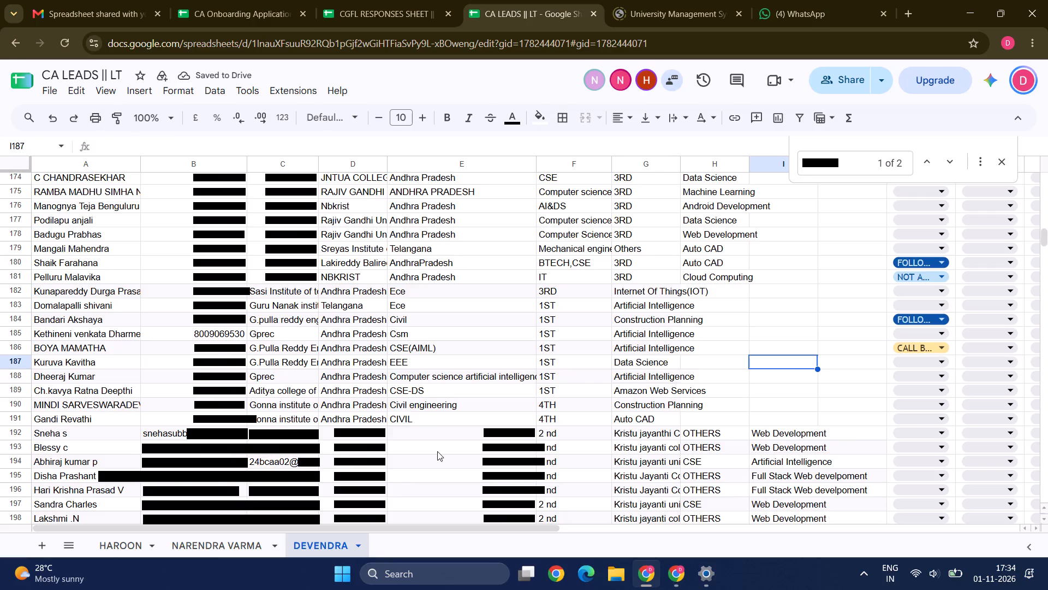
Select the complete lead entry in row 187 and review its contact, college and course details.
left_click(23, 364)
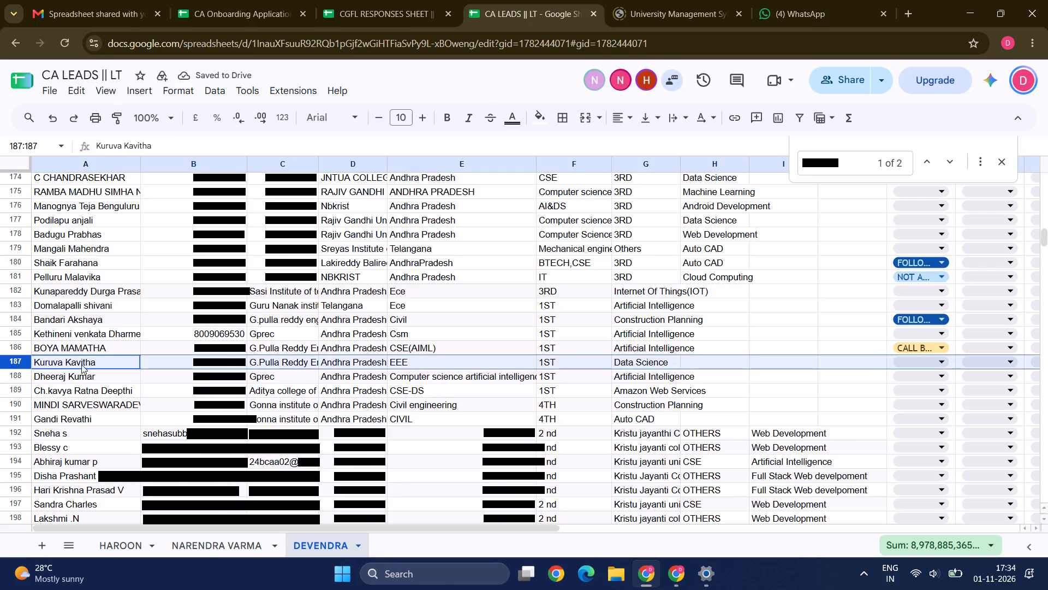
scroll(288, 369, "left", 1)
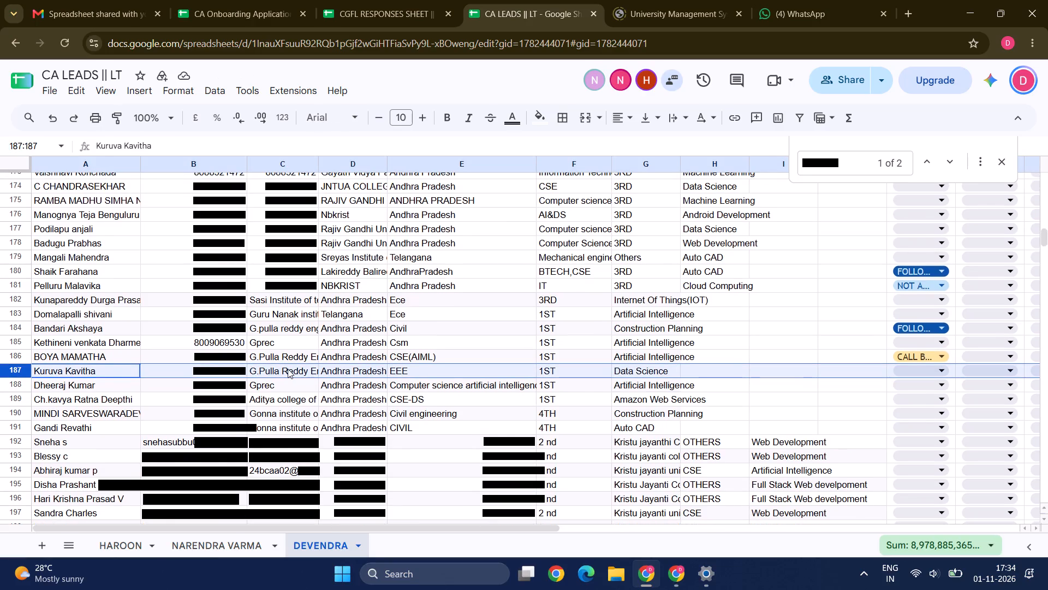
scroll(288, 369, "left", 3)
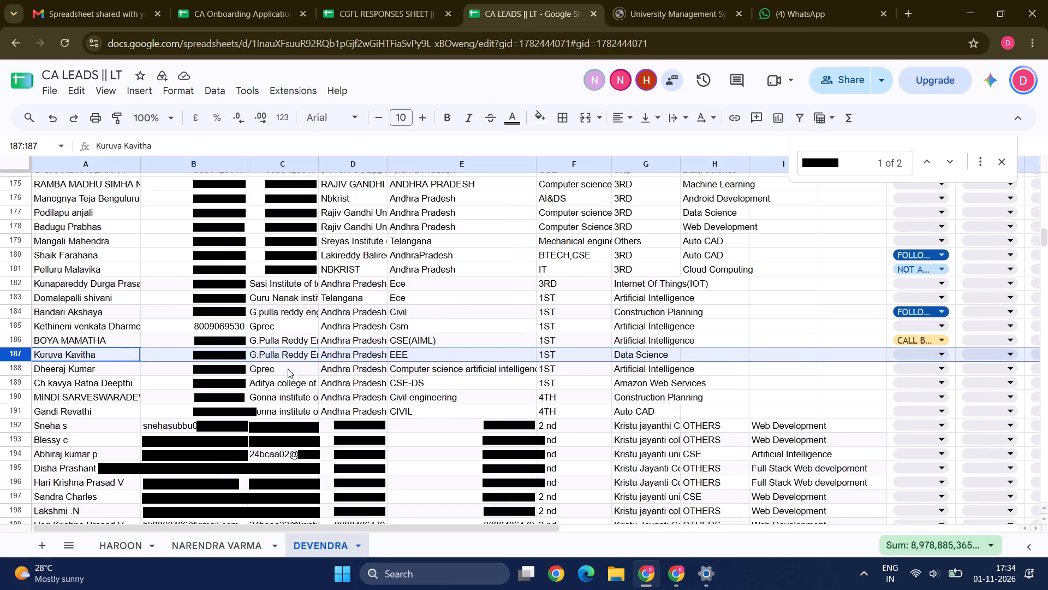
scroll(288, 369, "left", 1)
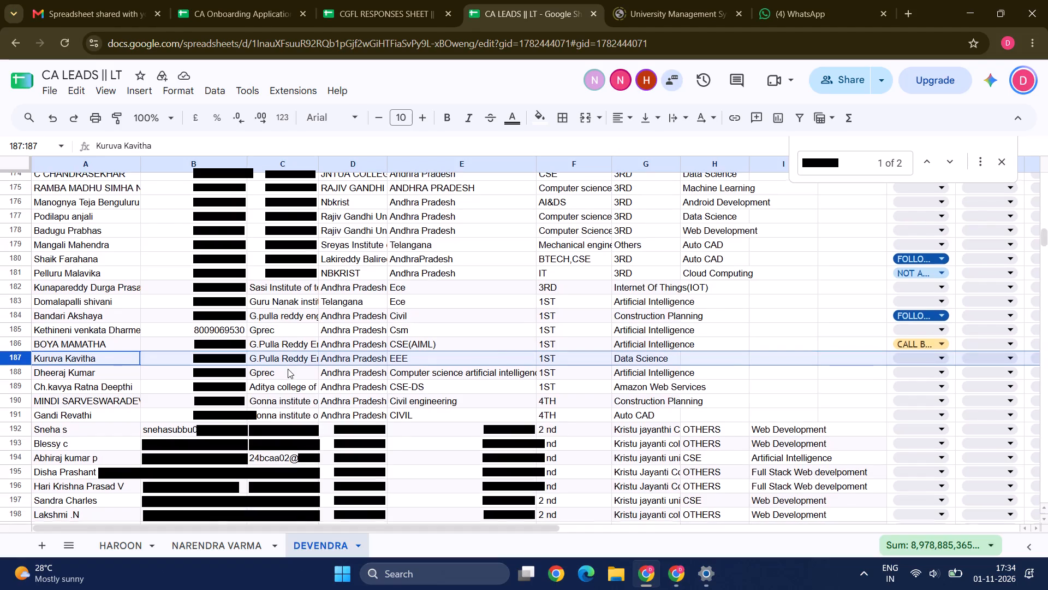
scroll(288, 369, "left", 1)
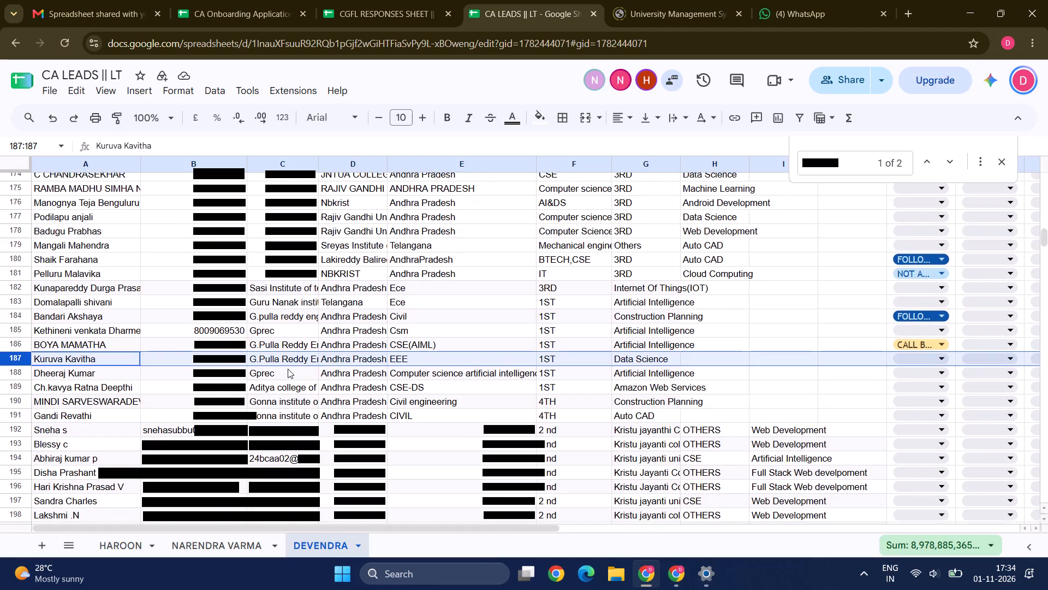
scroll(288, 369, "left", 1)
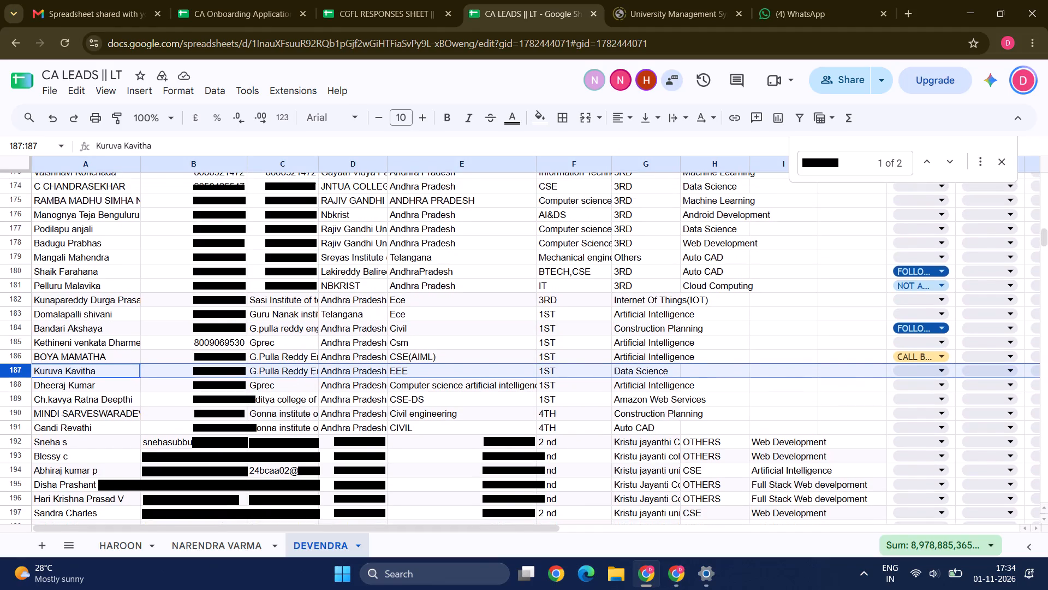
left_click(23, 372)
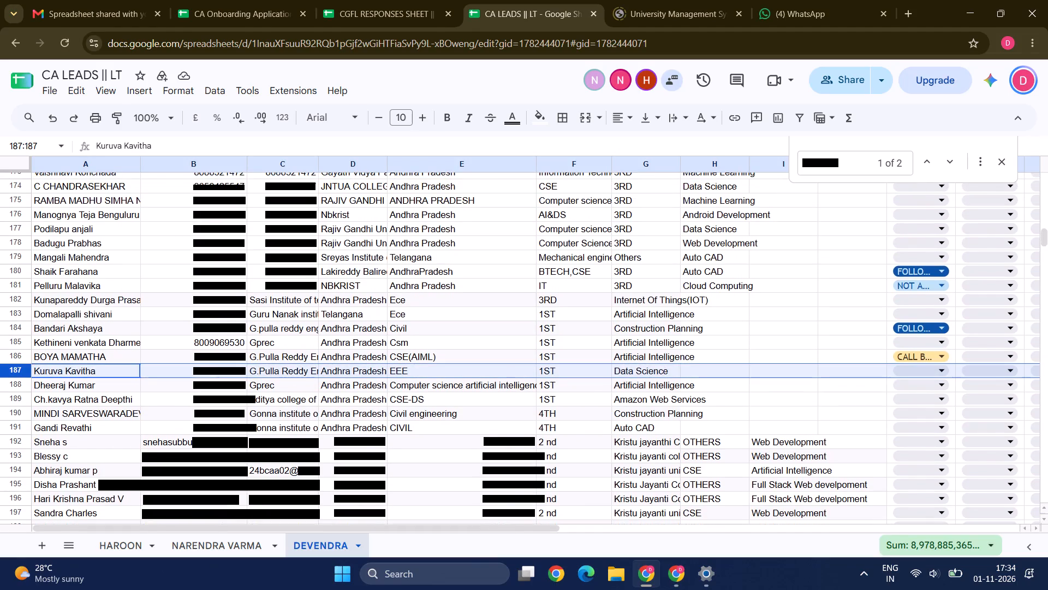
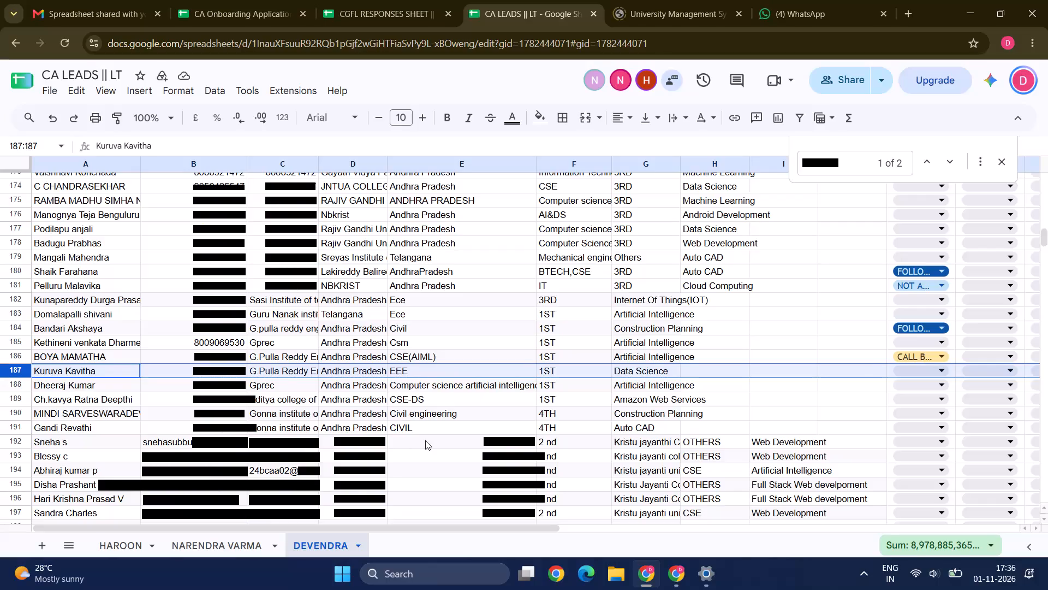
Set the call status of the lead in row 187 to NOT ANSWERED.
left_click(932, 373)
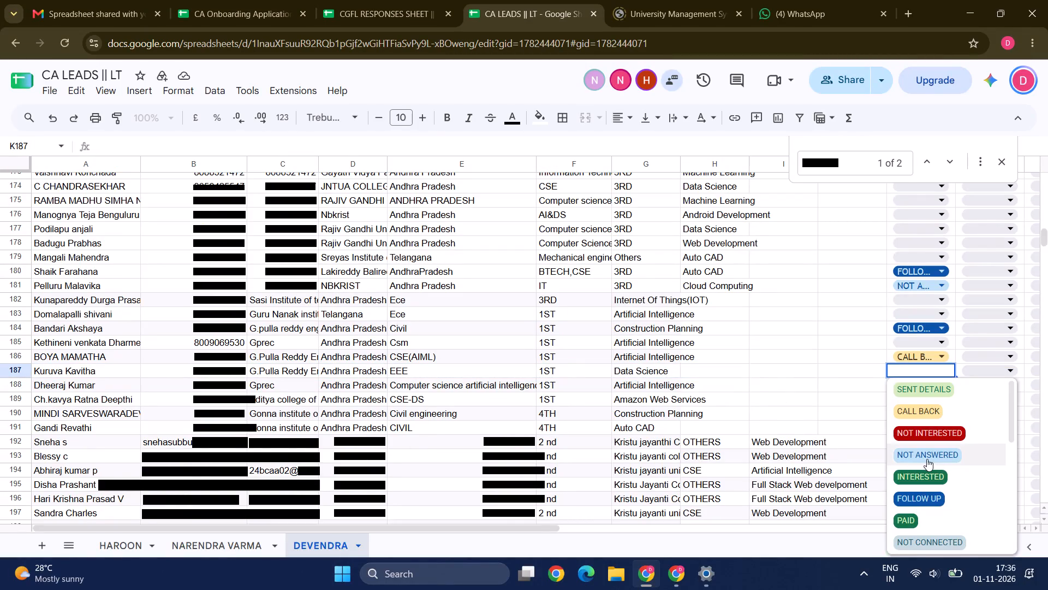
left_click(928, 459)
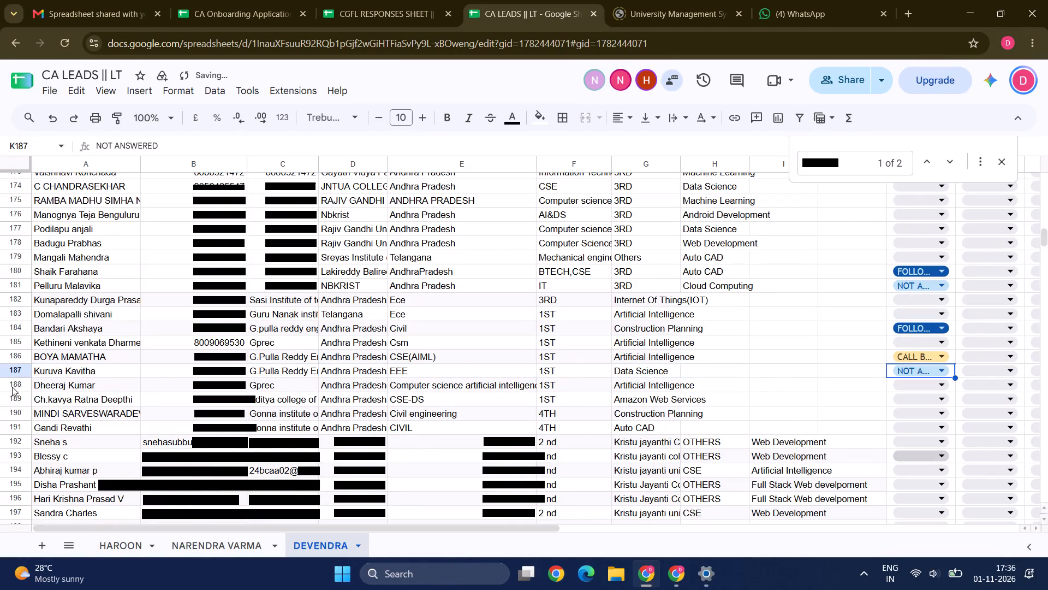
Select the complete lead entry in row 188 and review its contact, college and course details.
left_click(4, 382)
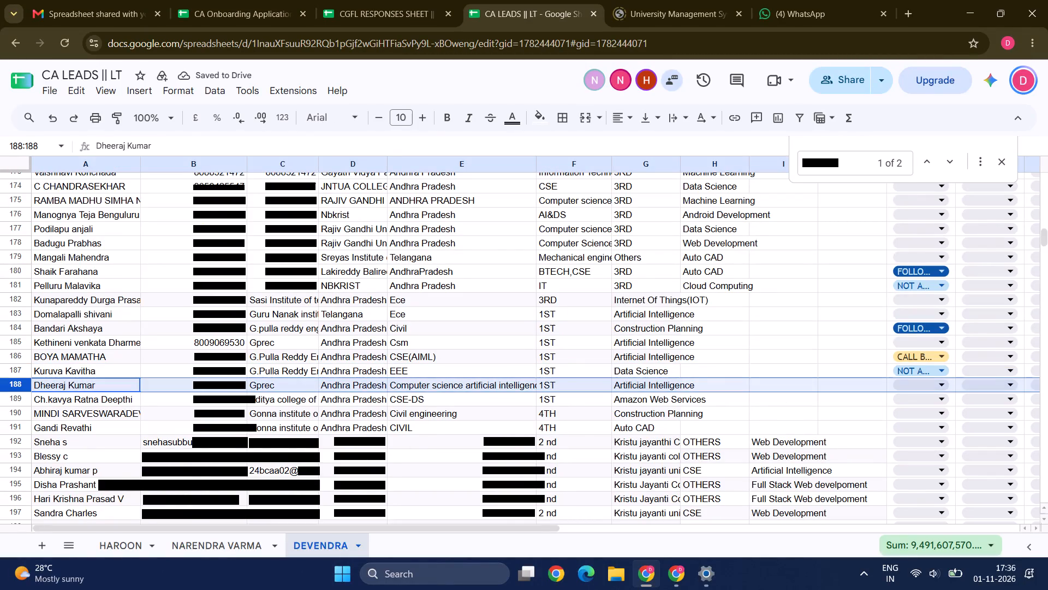
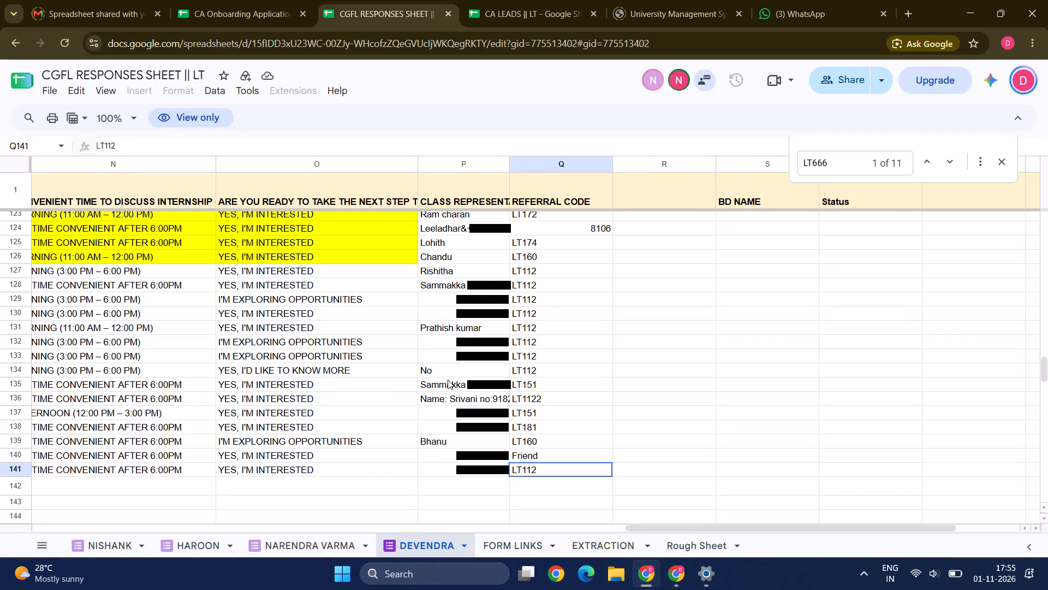
Return to the CA LEADS spreadsheet, search for a caller's partial phone number and select the matching lead's entire row 163.
scroll(401, 393, "up", 2)
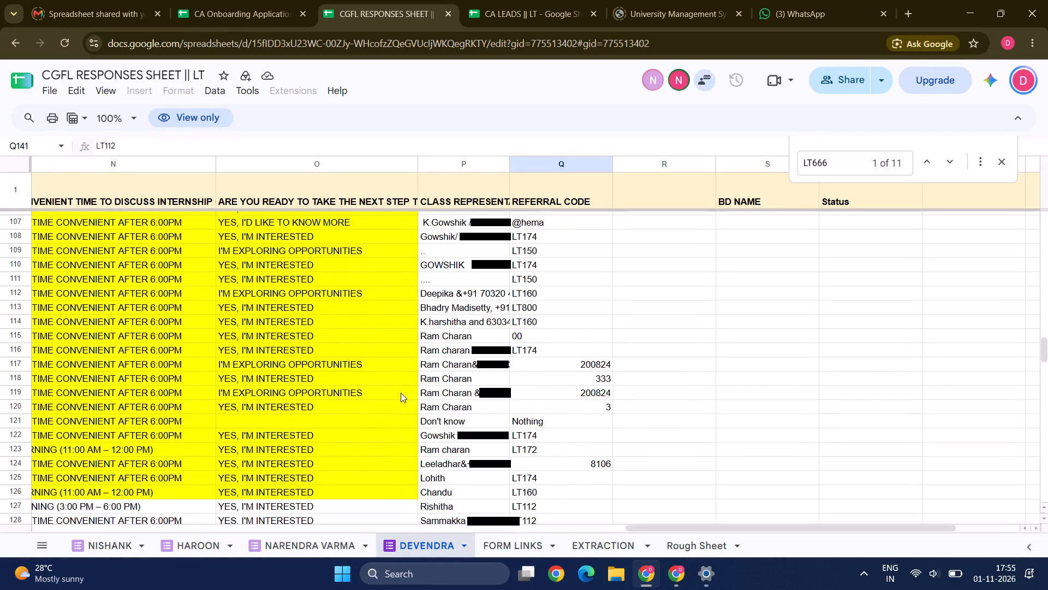
left_click(510, 0)
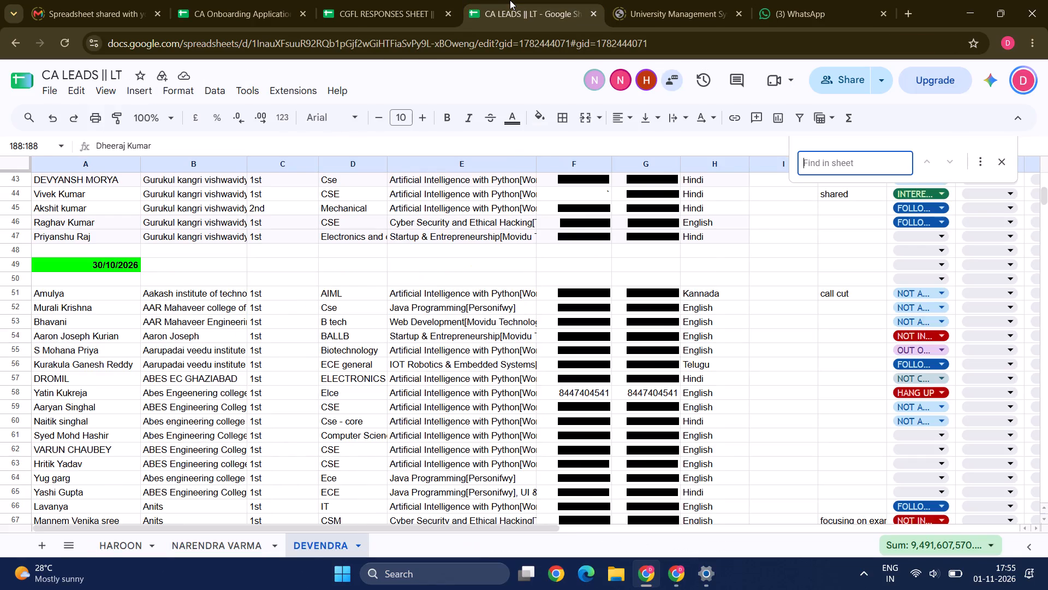
key("ctrl+f")
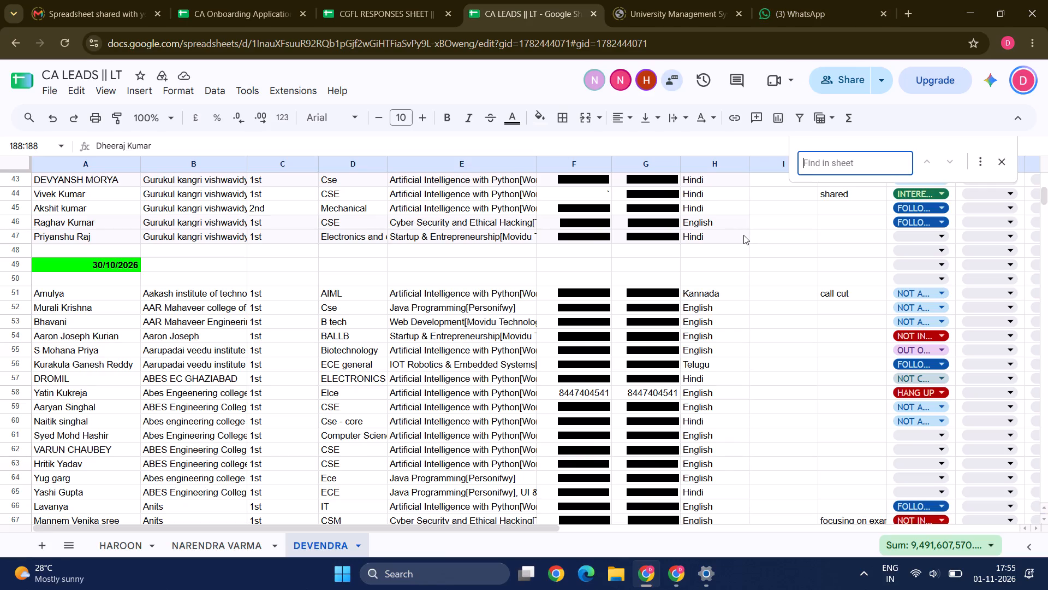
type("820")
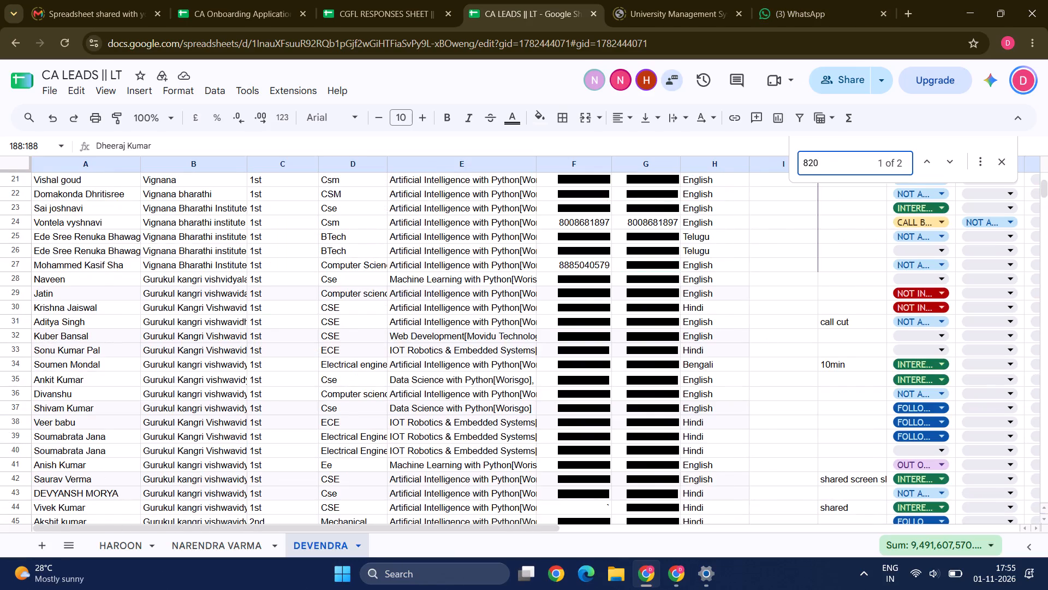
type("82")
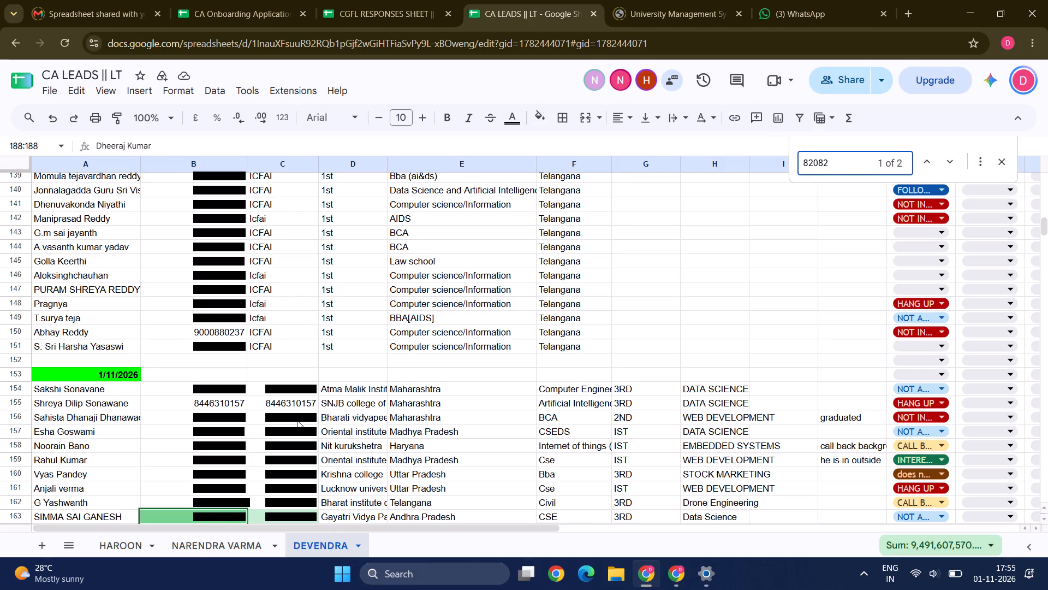
scroll(297, 420, "down", 1)
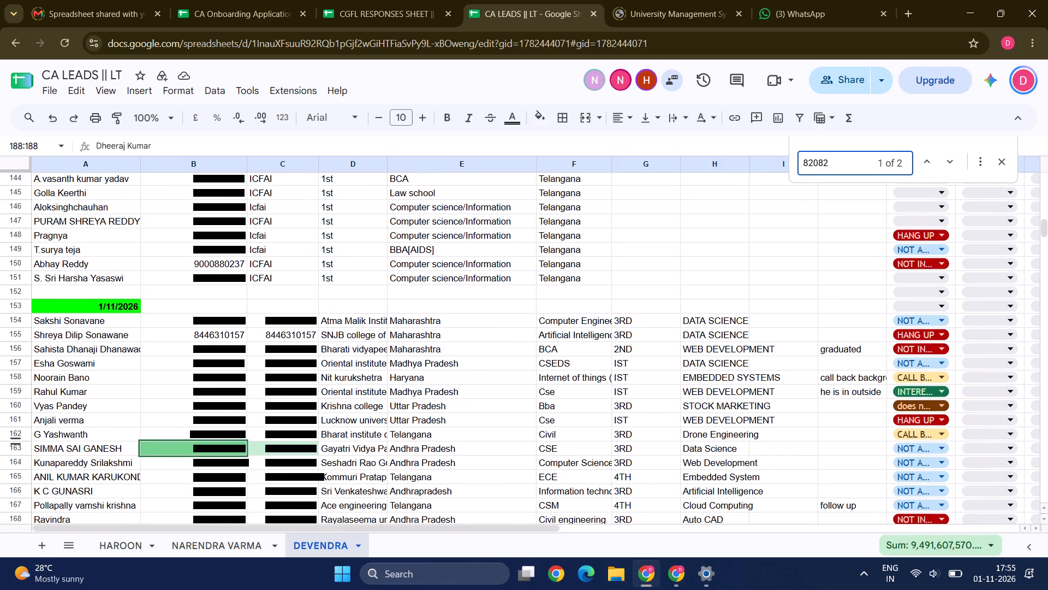
left_click(16, 446)
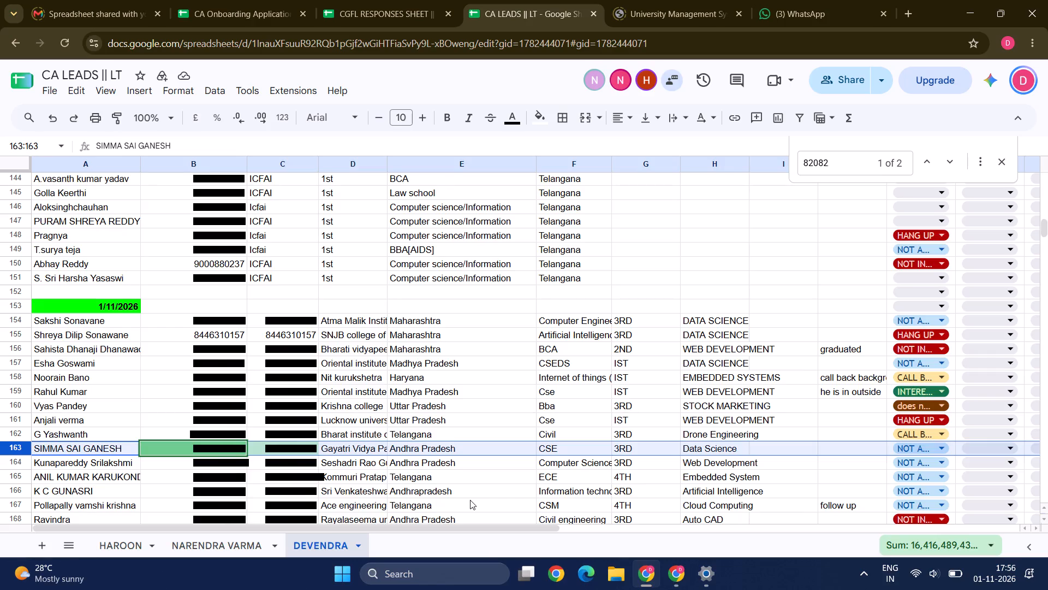
Replace the search with another caller's partial phone number and select the matching lead's entire row 183.
left_click(838, 155)
key("BackSpace")
key("BackSpace")
key("BackSpace")
key("BackSpace")
key("BackSpace")
key("BackSpace")
key("BackSpace")
key("BackSpace")
key("BackSpace")
key("BackSpace")
key("BackSpace")
key("BackSpace")
key("BackSpace")
key("BackSpace")
key("BackSpace")
key("BackSpace")
key("BackSpace")
key("BackSpace")
key("BackSpace")
key("BackSpace")
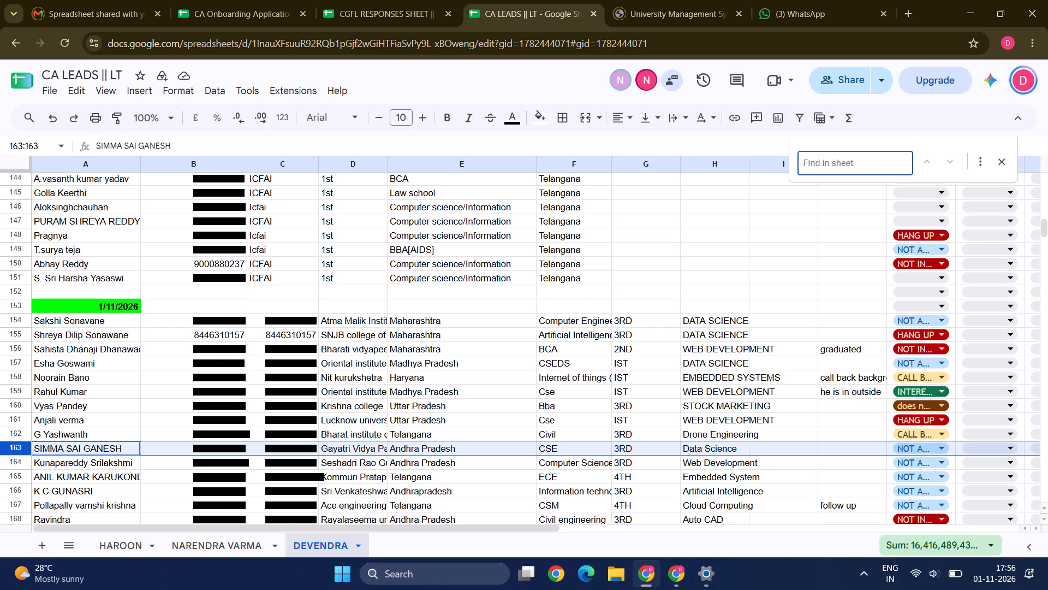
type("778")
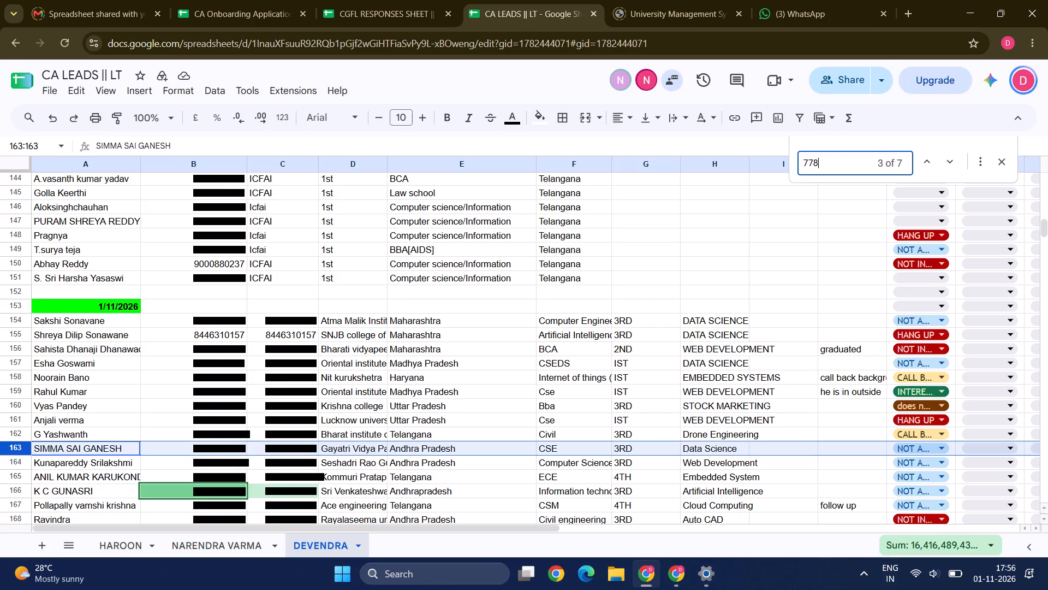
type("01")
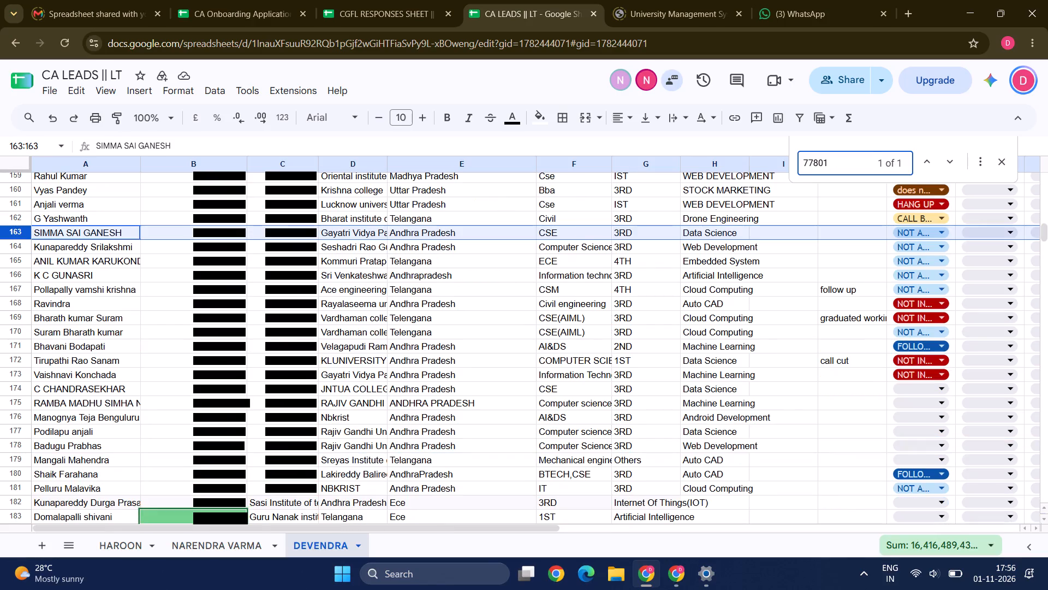
scroll(571, 281, "down", 1)
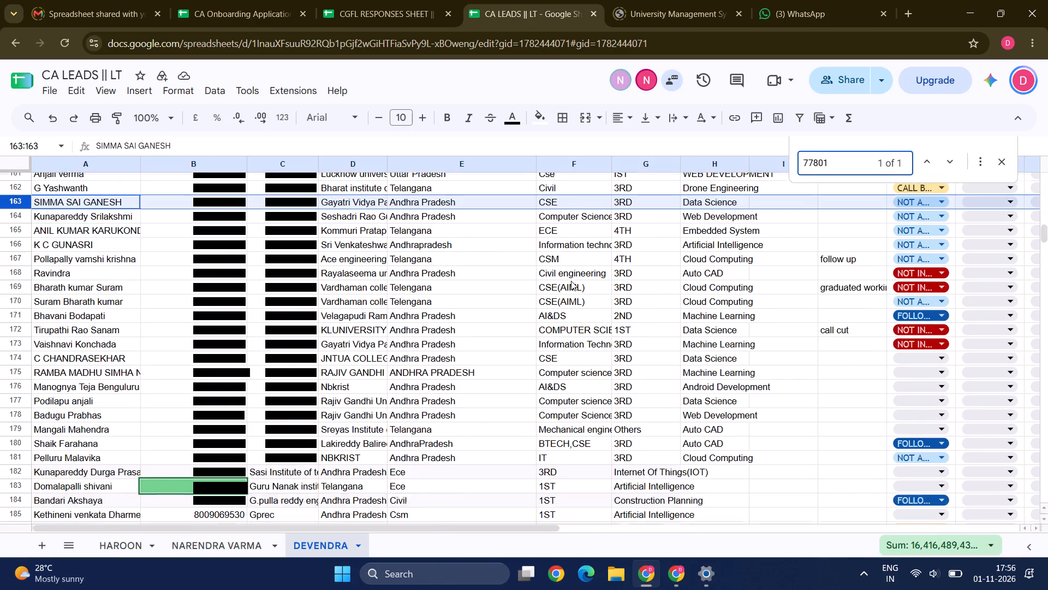
scroll(571, 281, "down", 1)
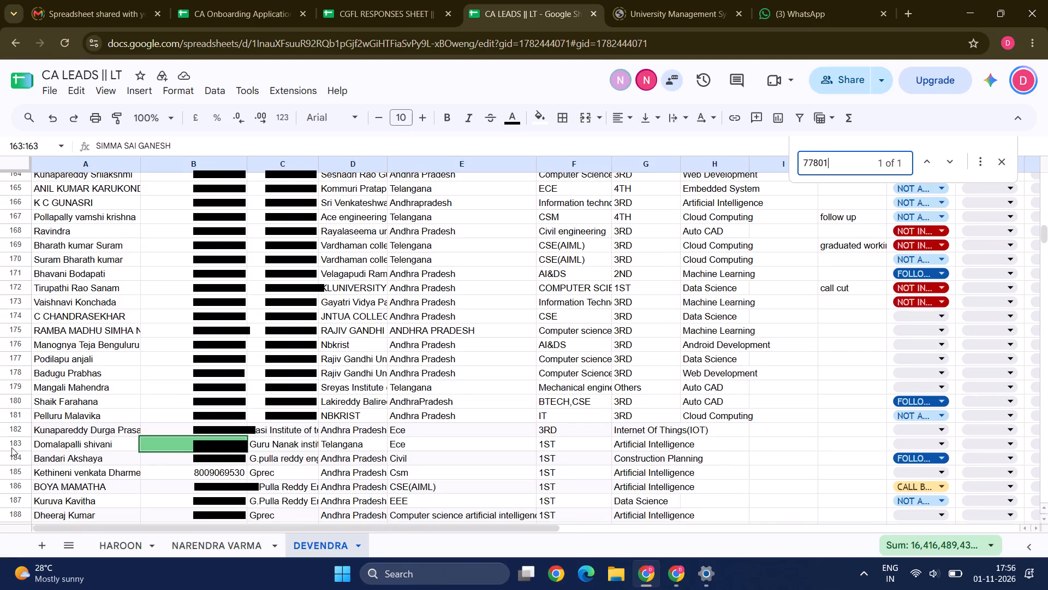
left_click(16, 443)
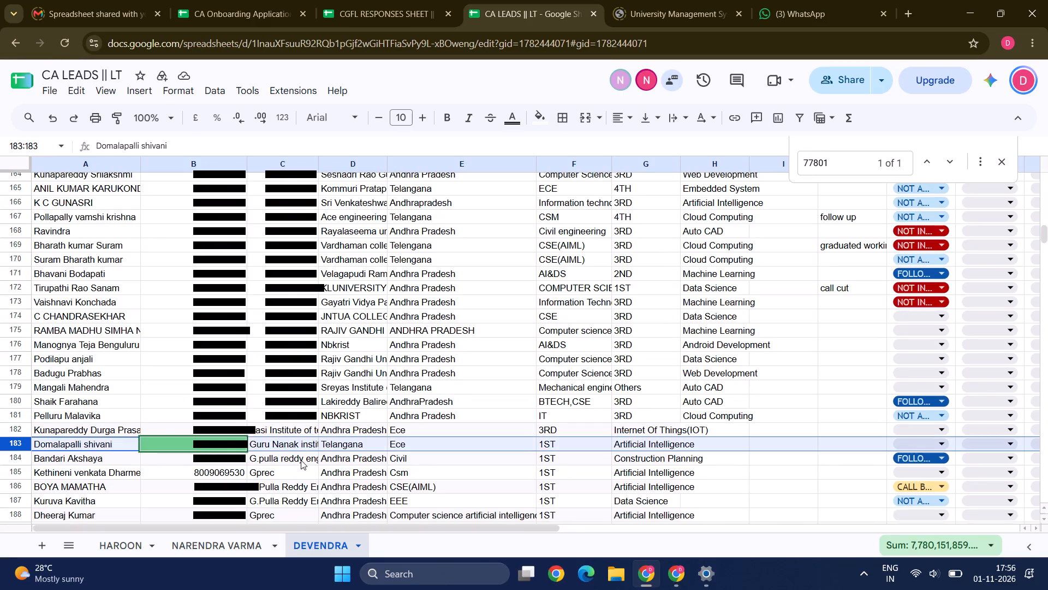
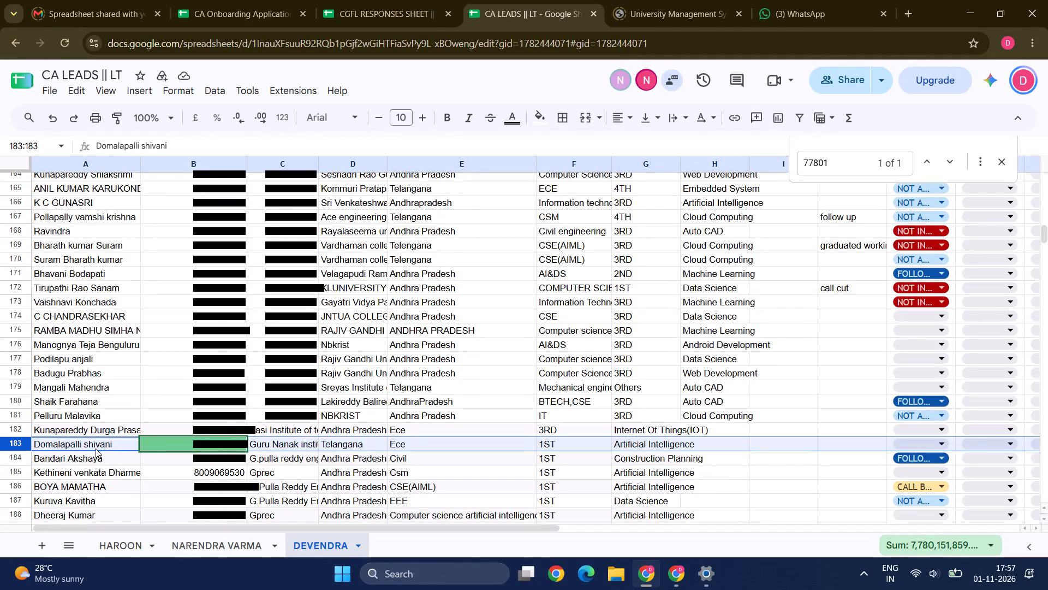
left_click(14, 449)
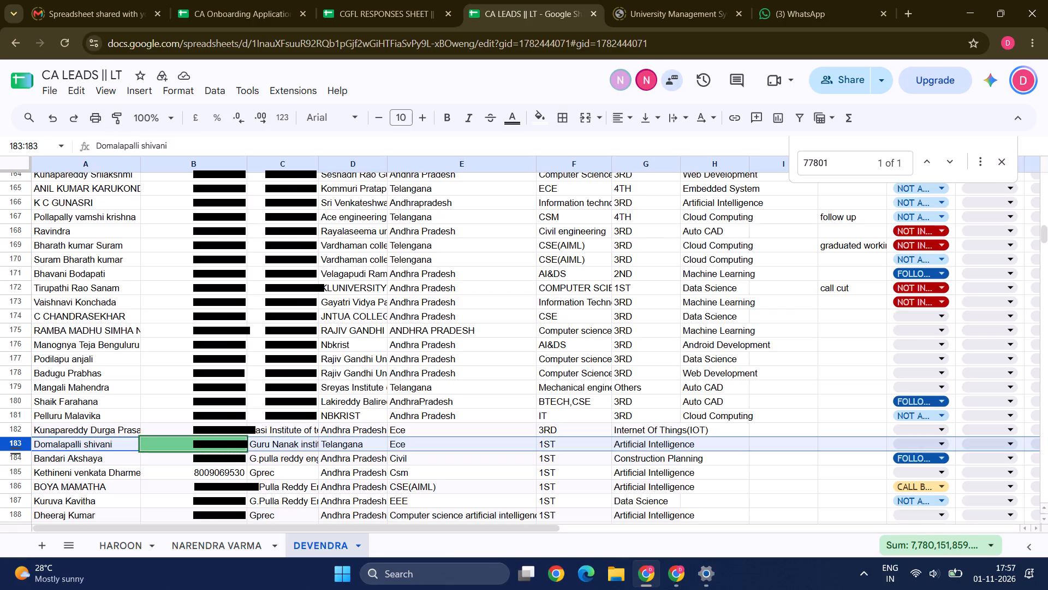
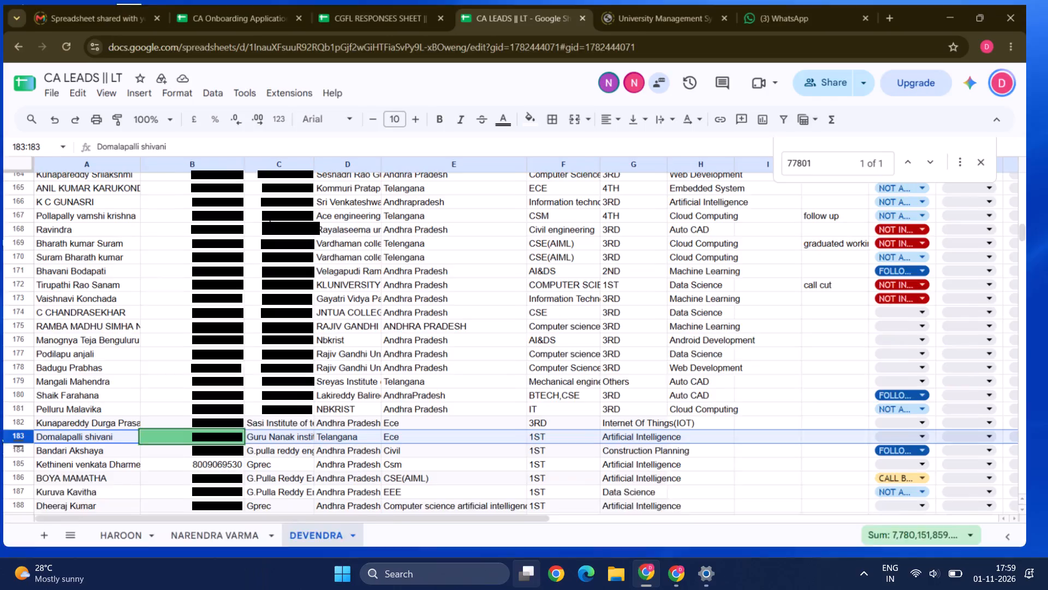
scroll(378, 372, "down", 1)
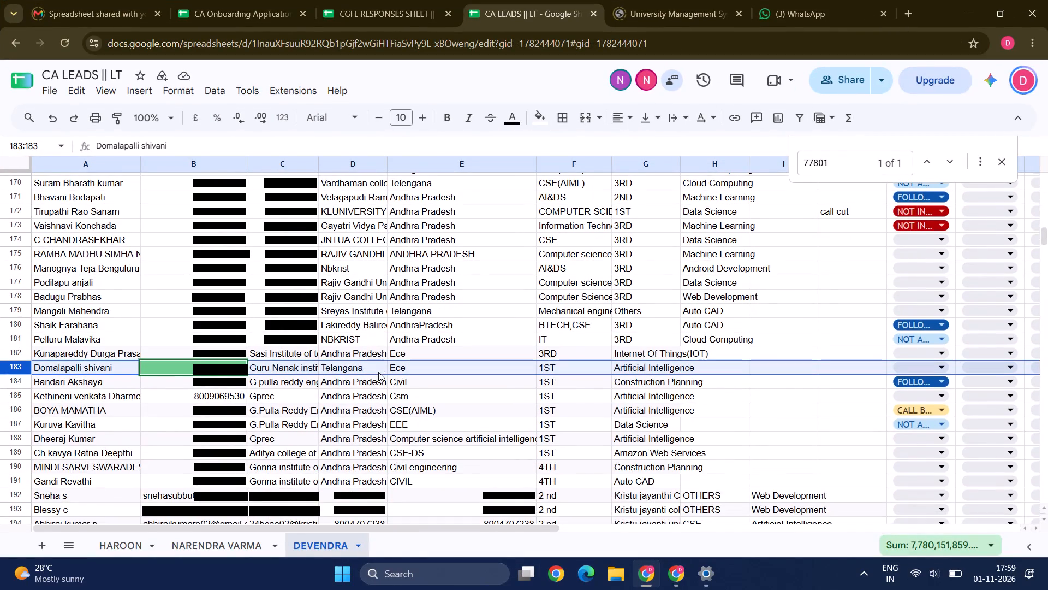
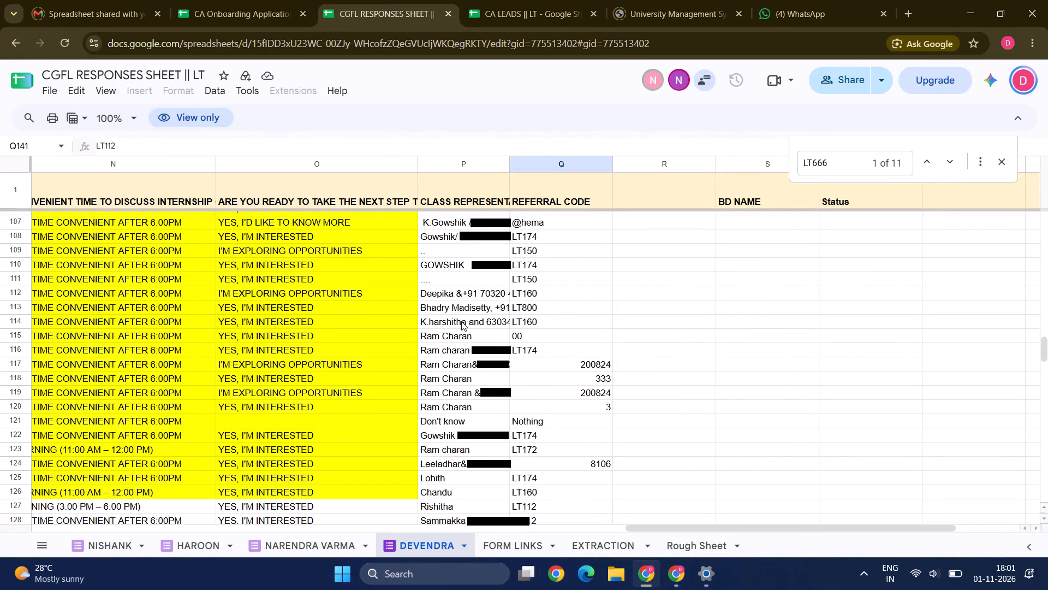
scroll(475, 402, "down", 5)
scroll(475, 402, "up", 3)
scroll(475, 402, "down", 1)
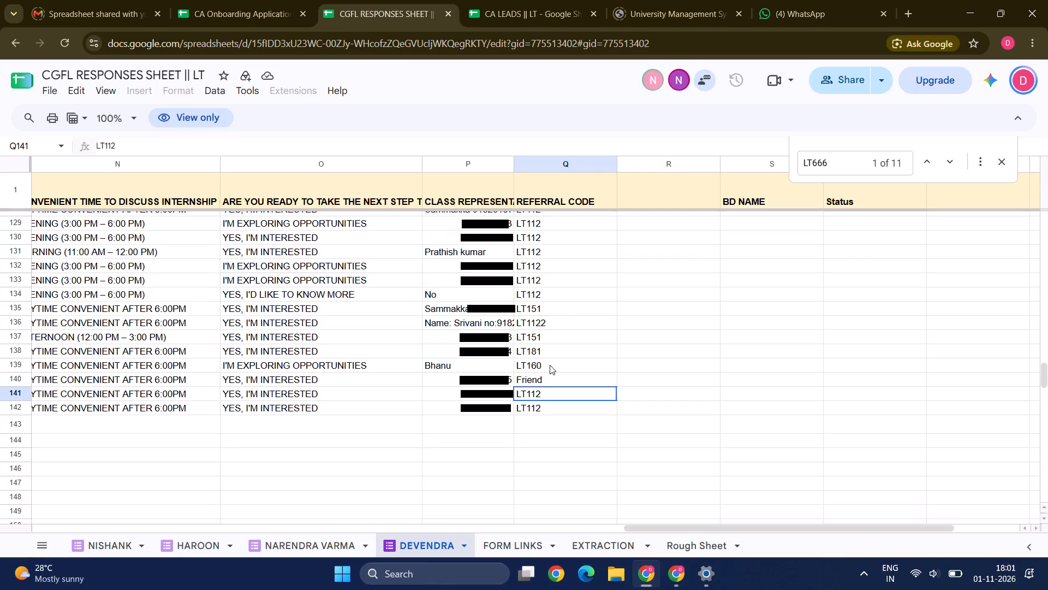
scroll(550, 365, "up", 1)
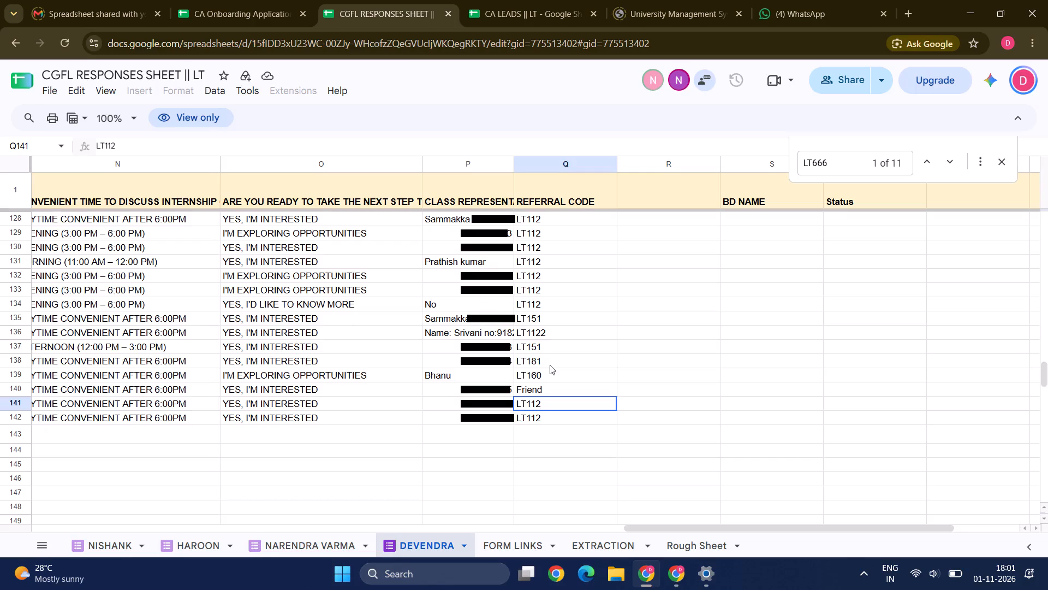
key("ctrl+f")
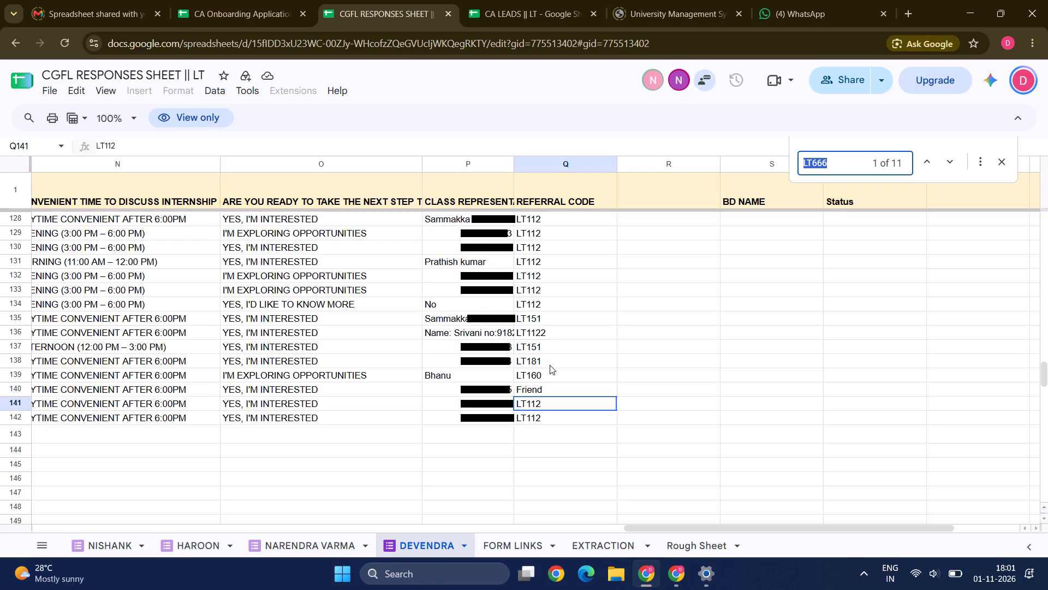
key("BackSpace")
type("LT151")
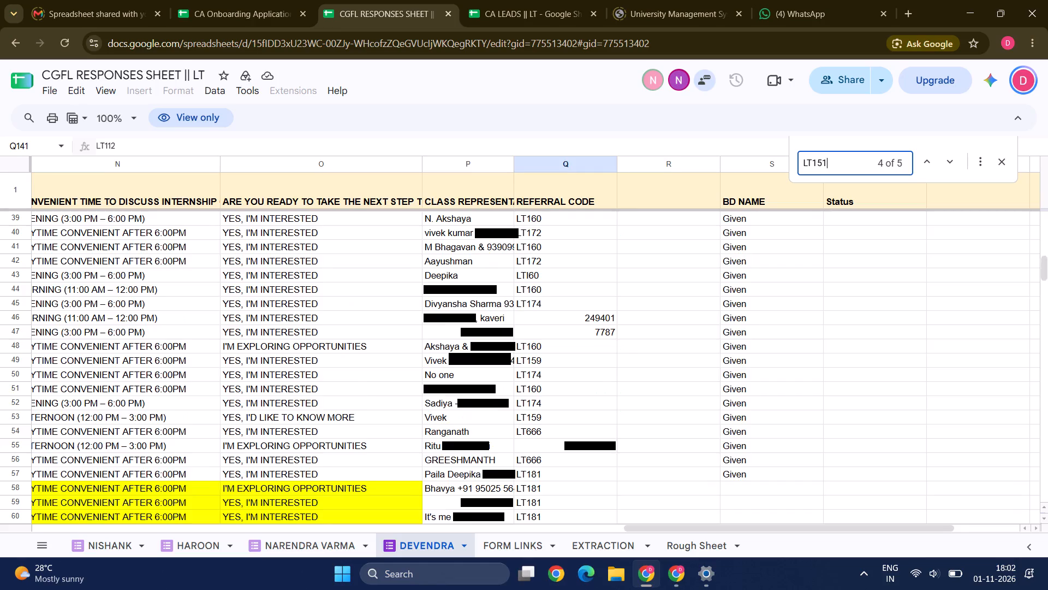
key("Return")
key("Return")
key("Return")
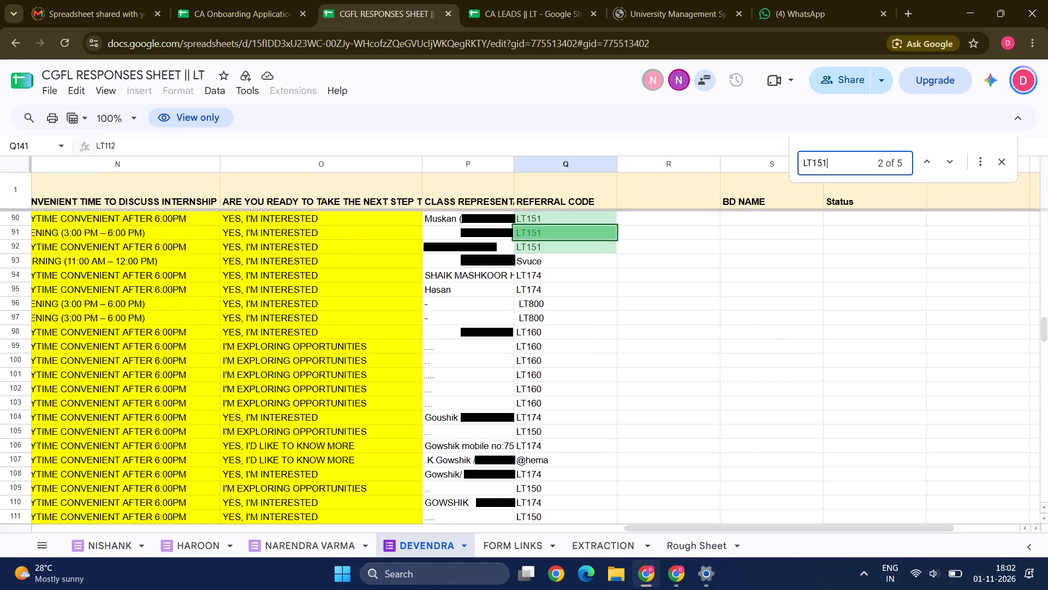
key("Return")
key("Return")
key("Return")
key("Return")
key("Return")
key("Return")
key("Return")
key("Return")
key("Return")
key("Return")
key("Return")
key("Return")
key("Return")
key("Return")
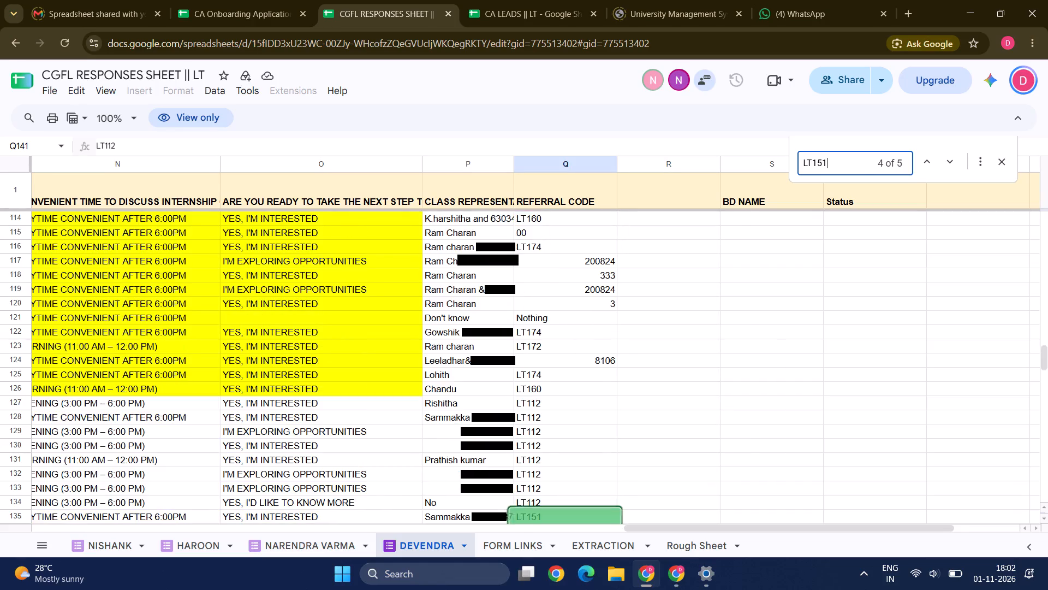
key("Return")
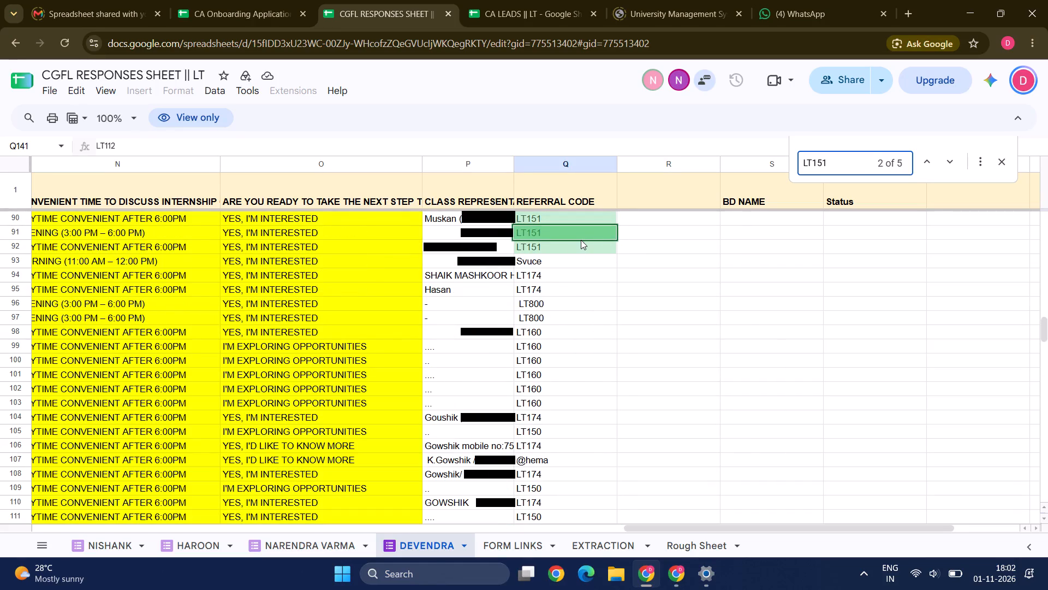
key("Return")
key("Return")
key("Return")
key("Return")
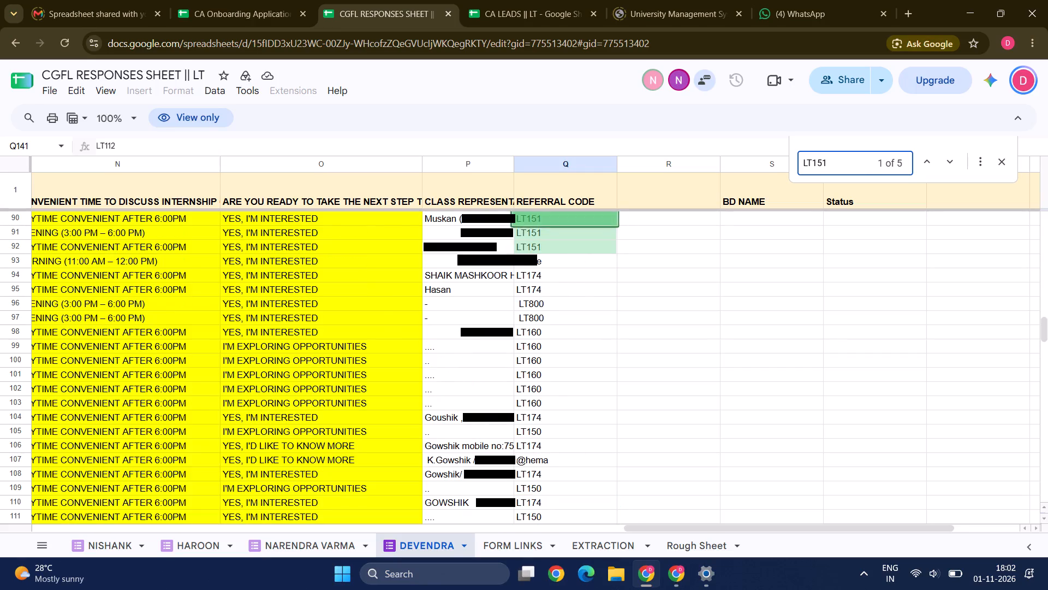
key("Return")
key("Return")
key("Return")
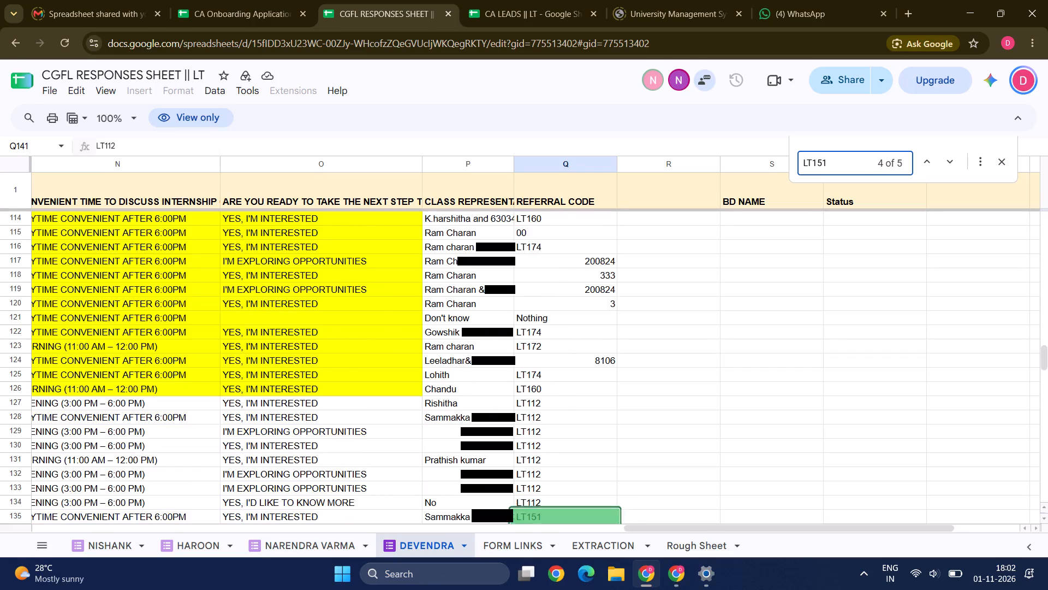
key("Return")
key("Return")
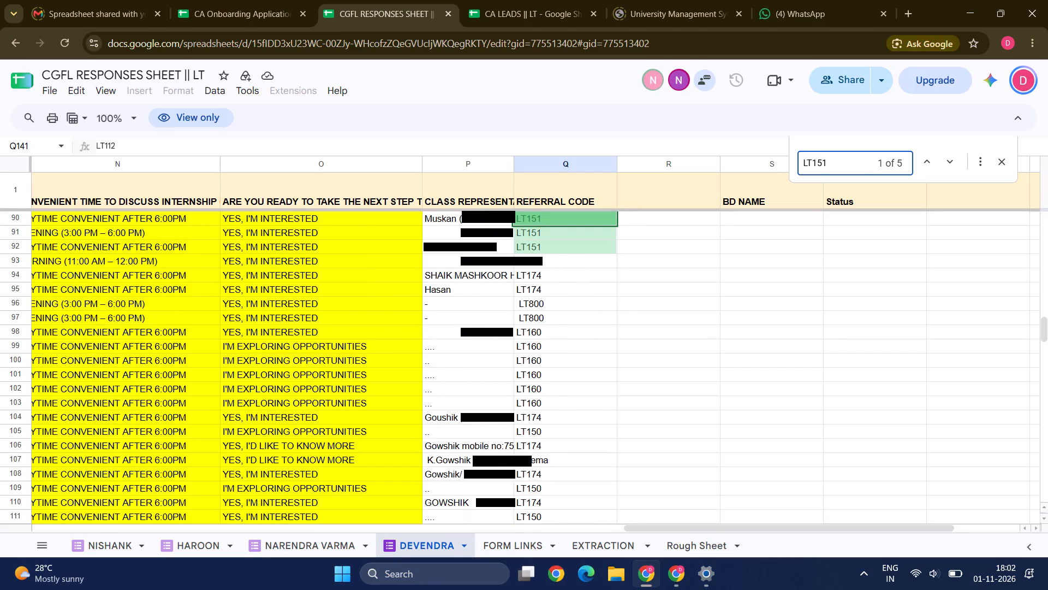
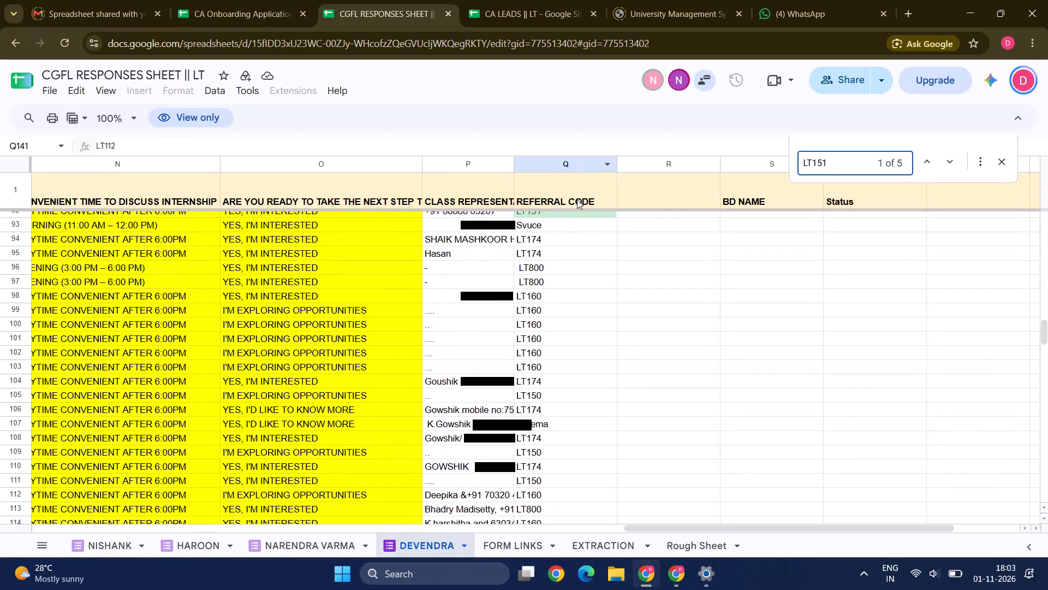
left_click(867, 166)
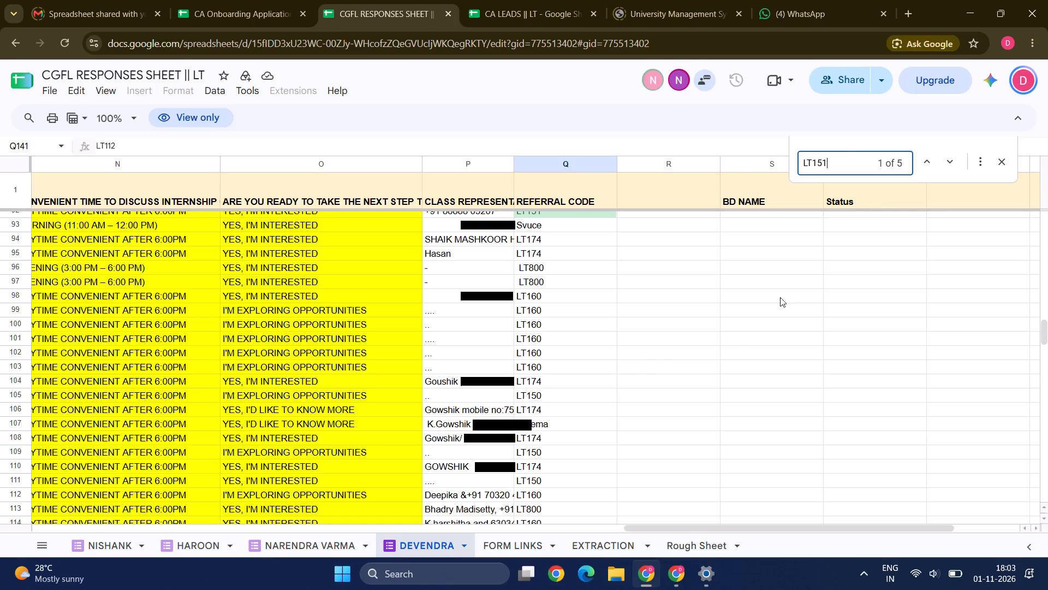
In the DEVENDRA response sheet, select the full names of the newest respondents in rows 141 and 142.
scroll(651, 358, "down", 5)
scroll(651, 358, "right", 2)
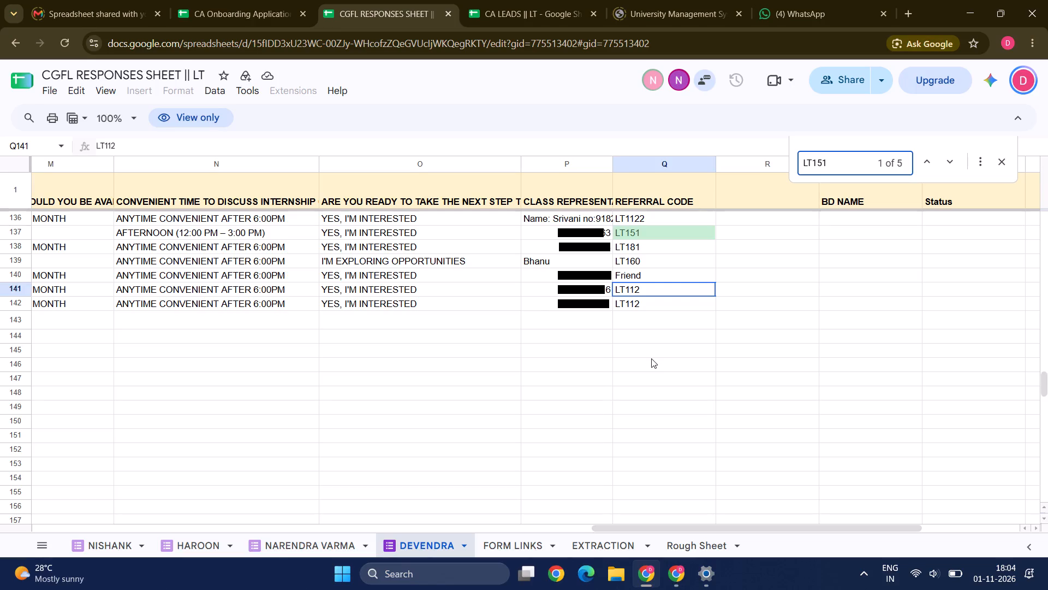
scroll(379, 300, "right", 8)
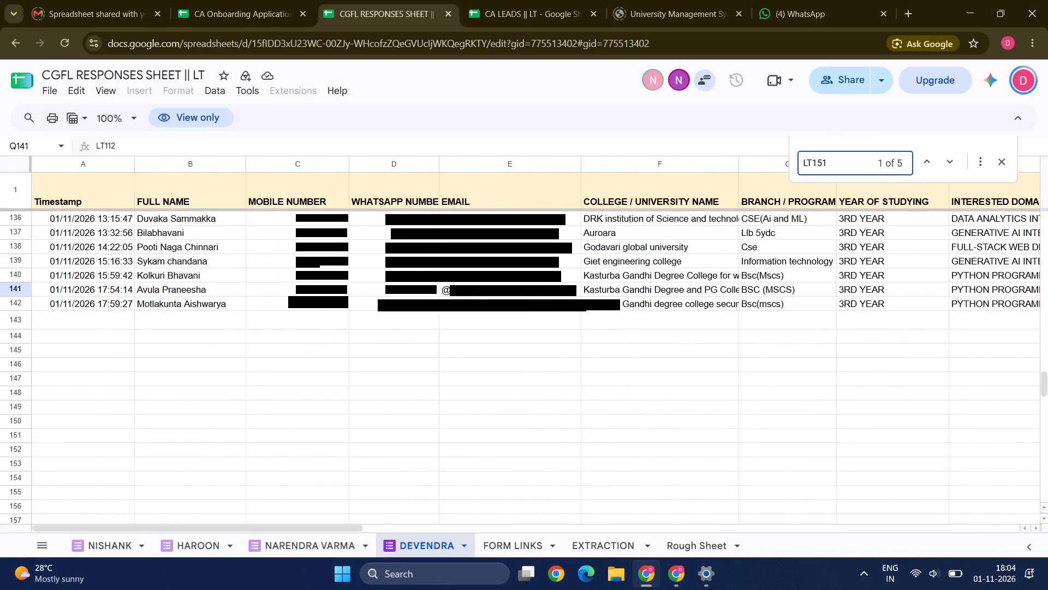
left_click(170, 291)
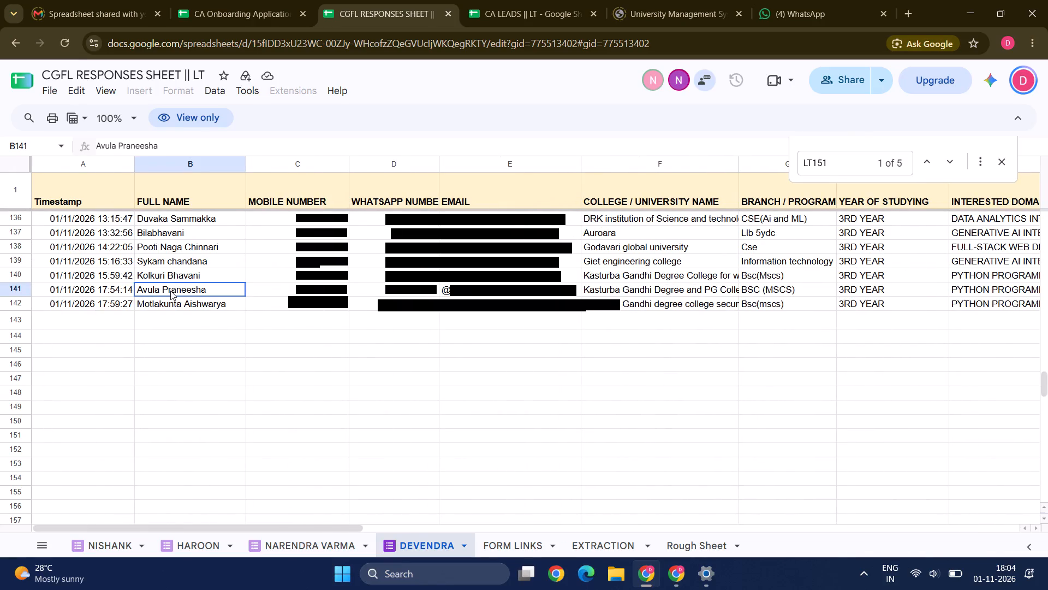
key("ctrl+shift+Down")
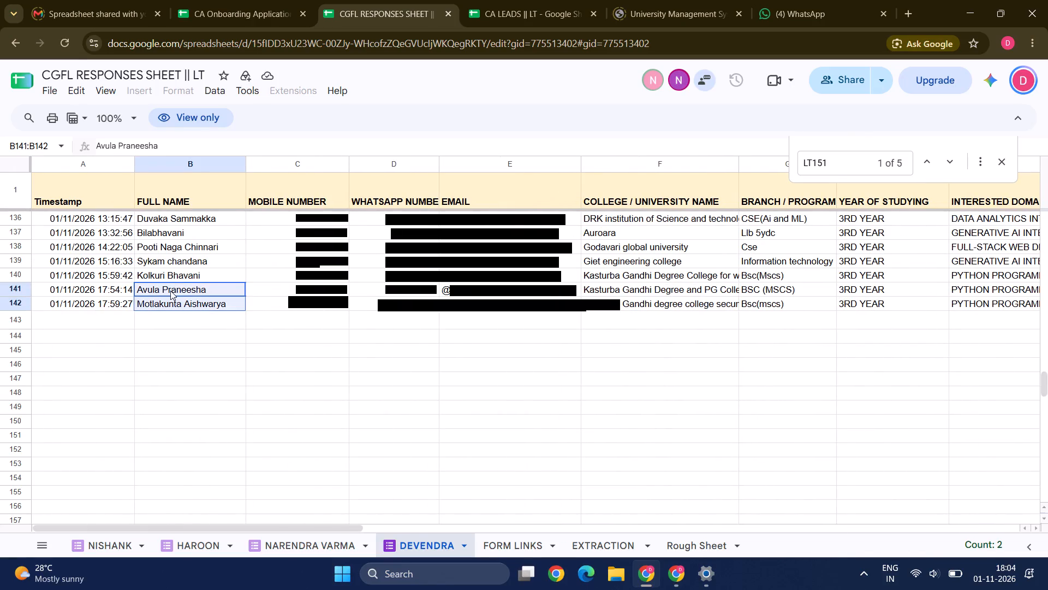
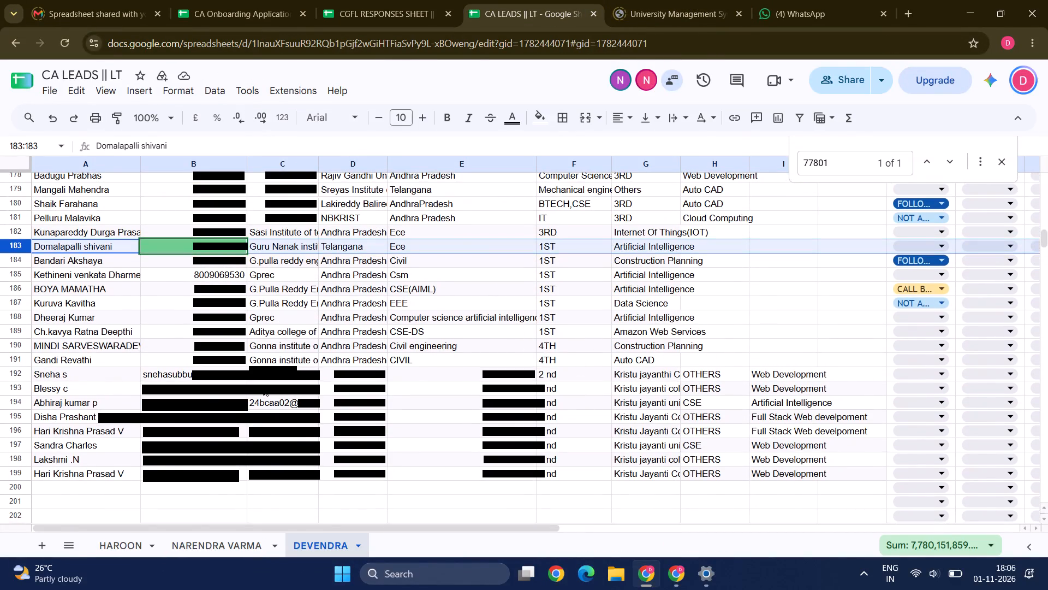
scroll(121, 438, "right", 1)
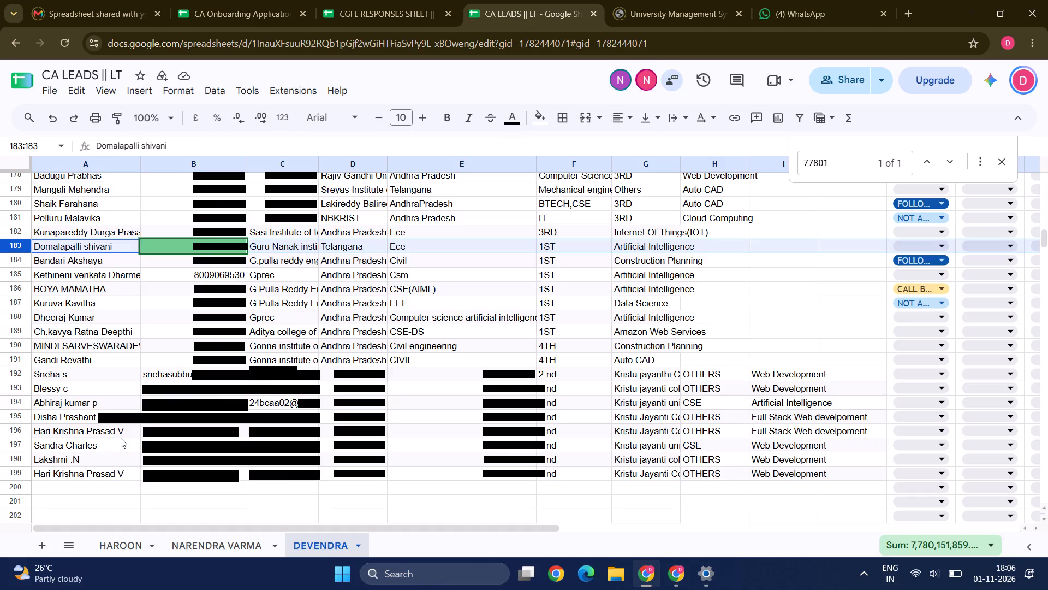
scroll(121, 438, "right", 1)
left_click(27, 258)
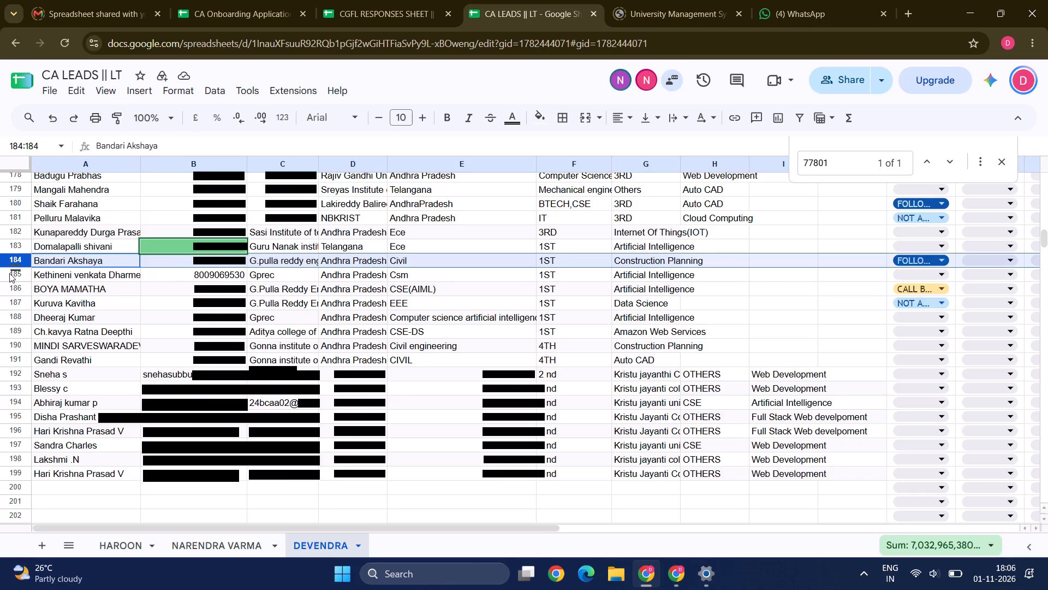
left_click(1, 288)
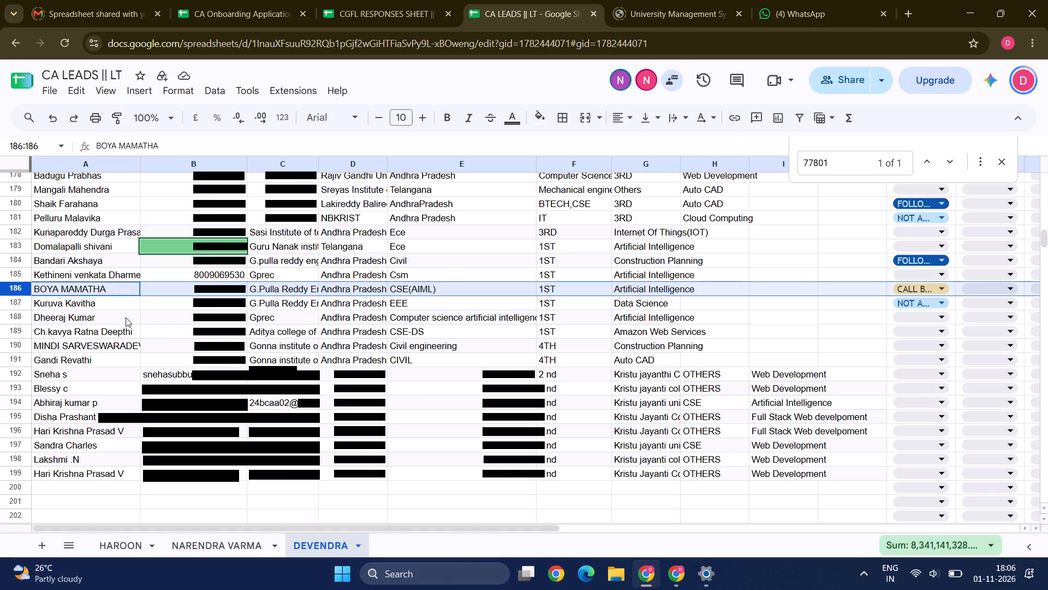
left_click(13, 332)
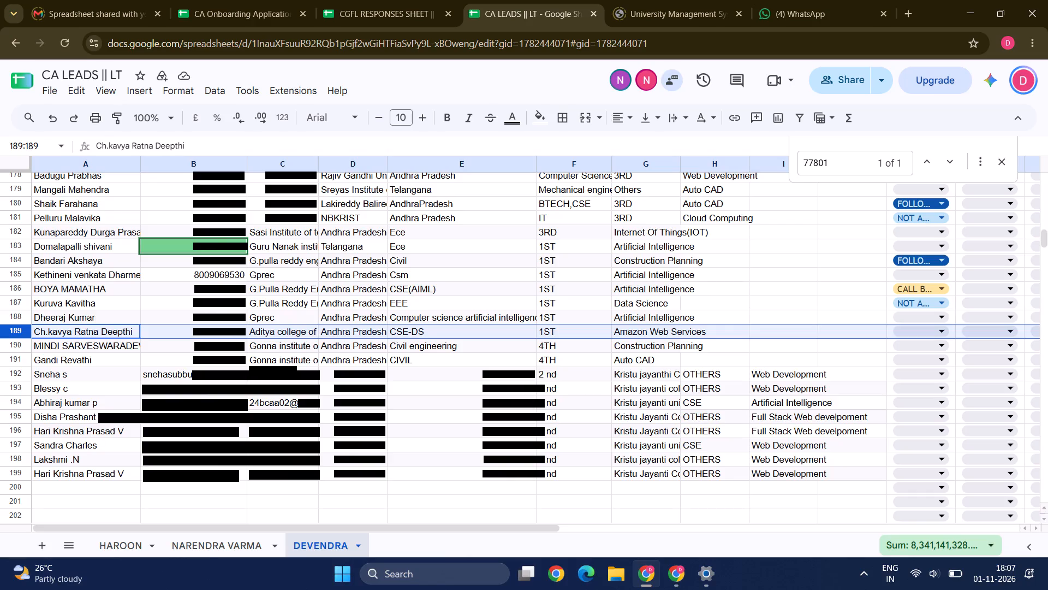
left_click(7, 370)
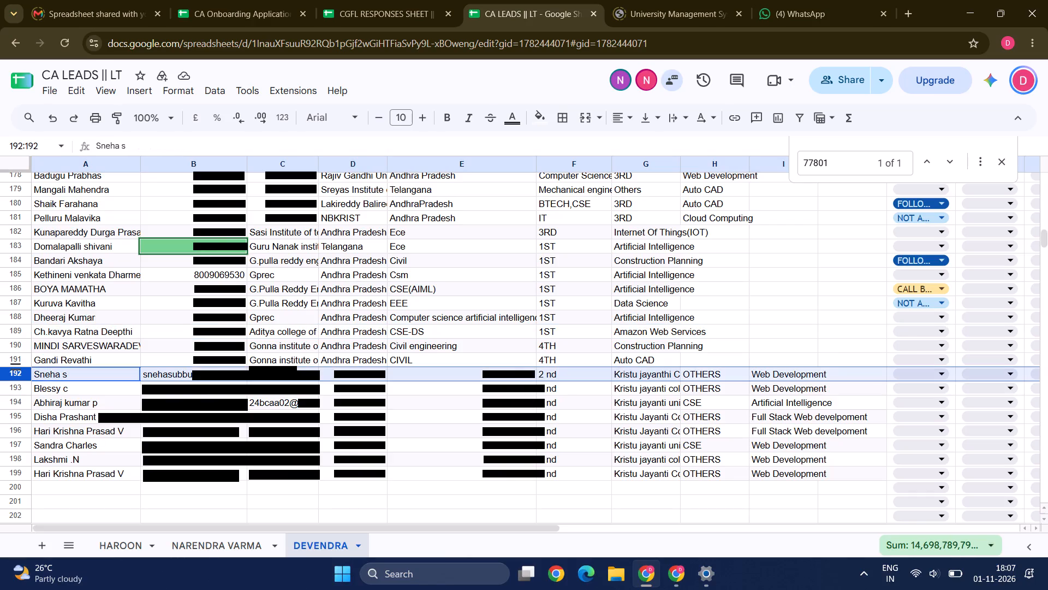
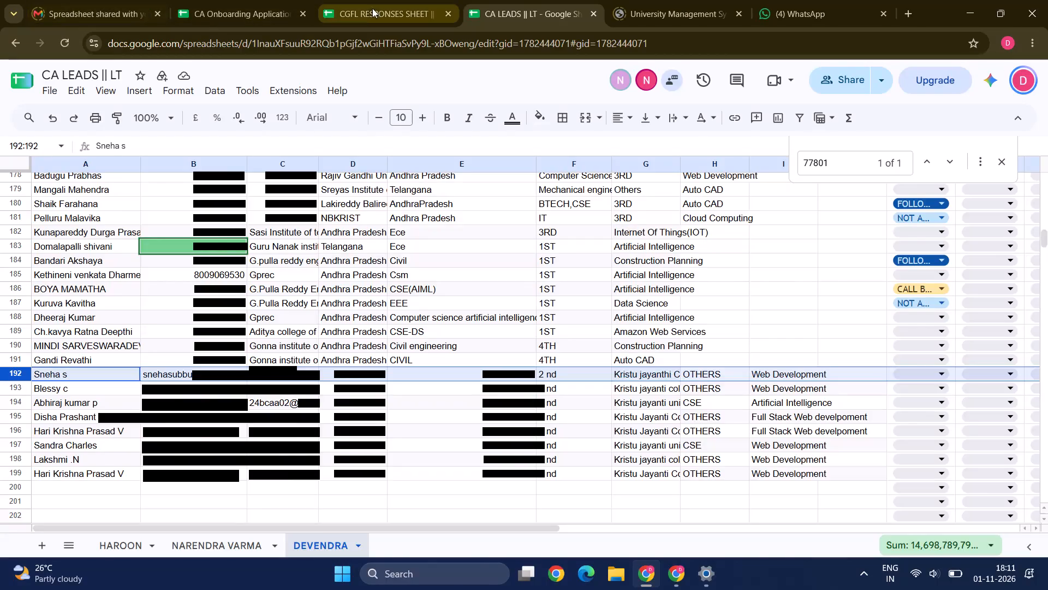
Examine the newest entry, row 142, in the CGFL RESPONSES SHEET's DEVENDRA sheet, across to its class representative and referral code.
left_click(356, 21)
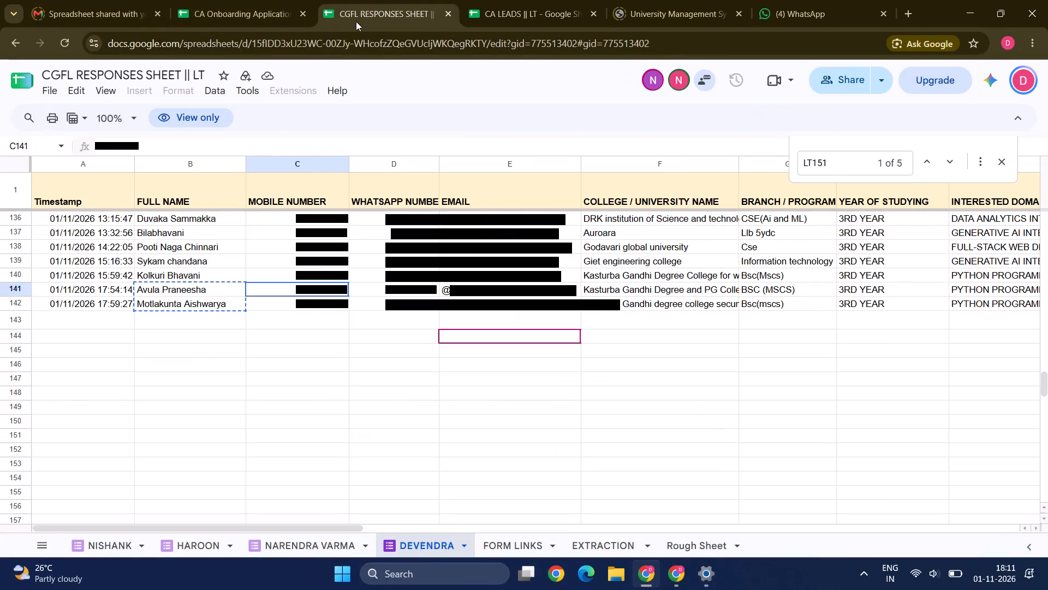
scroll(285, 325, "up", 1)
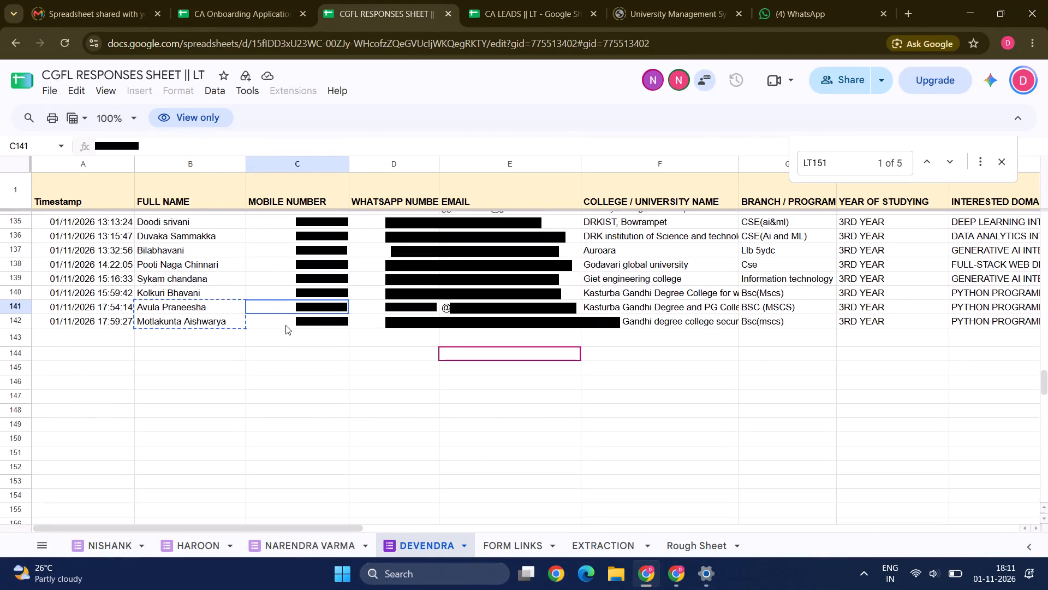
scroll(285, 325, "up", 1)
left_click(246, 427)
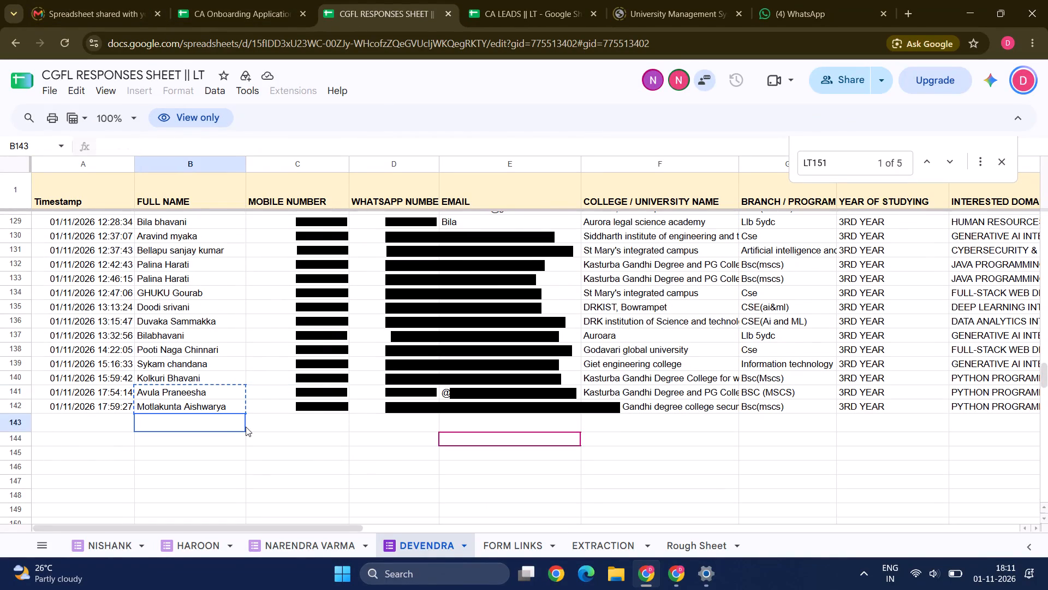
left_click(15, 408)
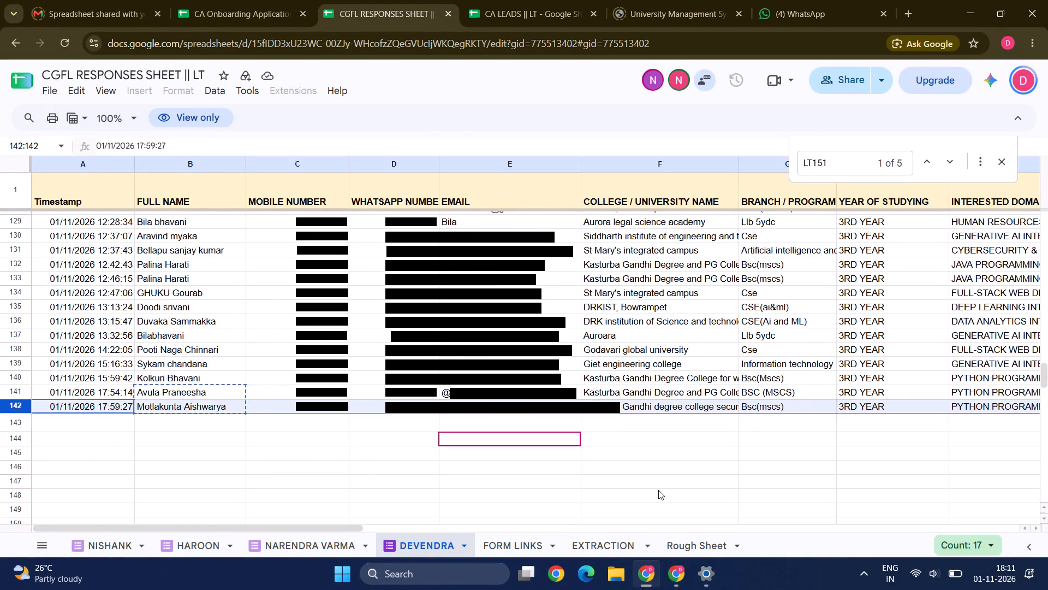
scroll(658, 490, "left", 11)
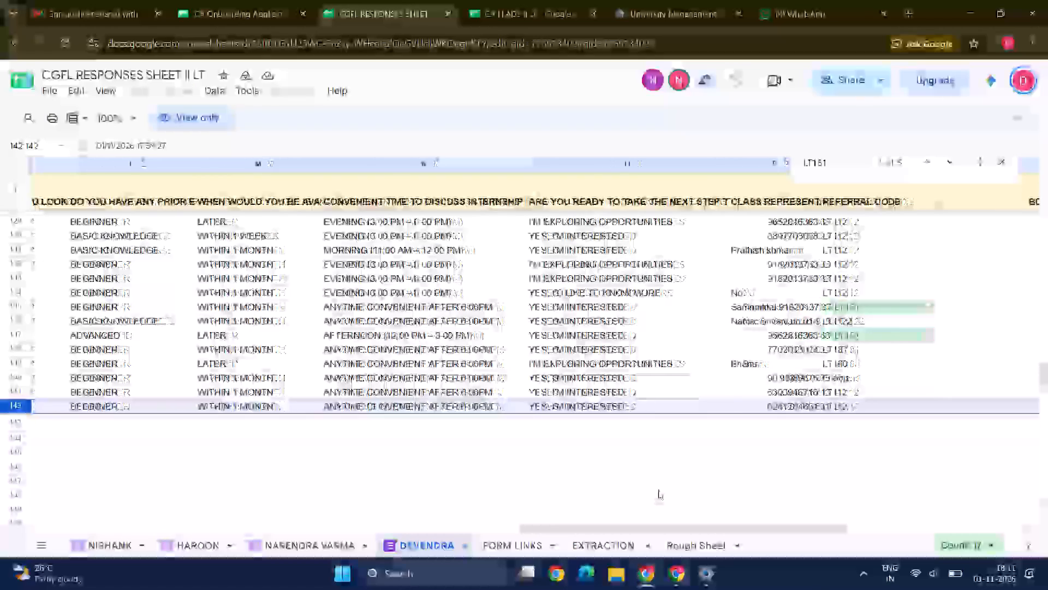
scroll(658, 490, "left", 1)
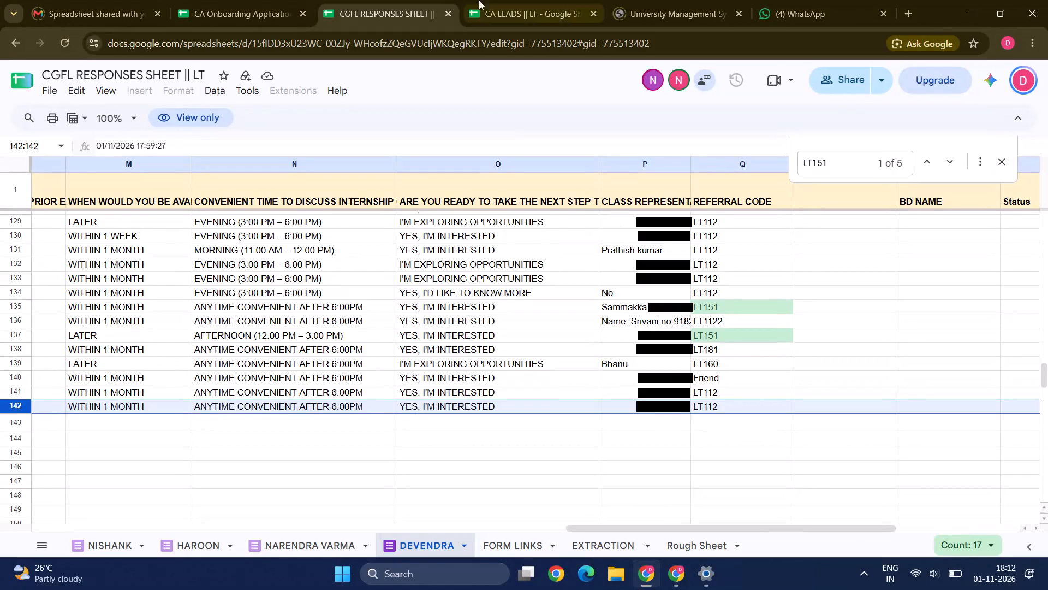
In the CA LEADS spreadsheet, set the call status of the row 192 lead to FOLLOW UP.
left_click(510, 9)
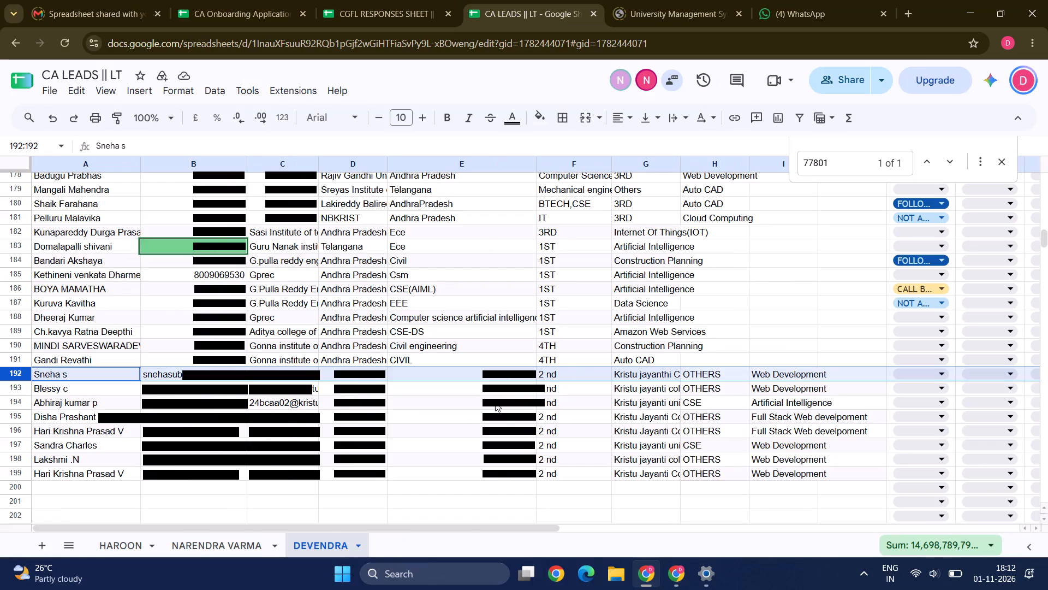
left_click(914, 371)
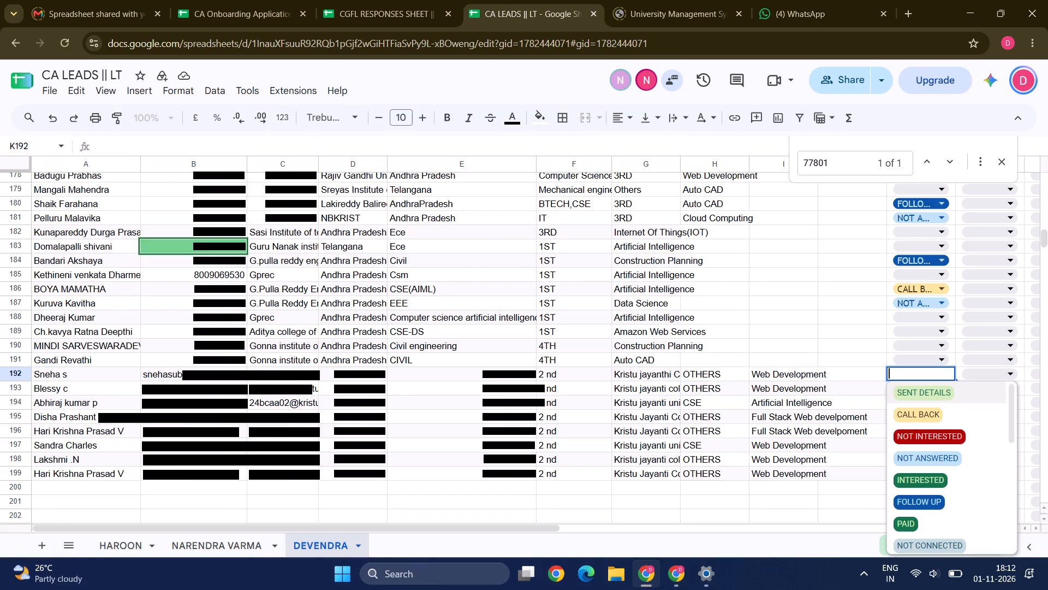
left_click(927, 500)
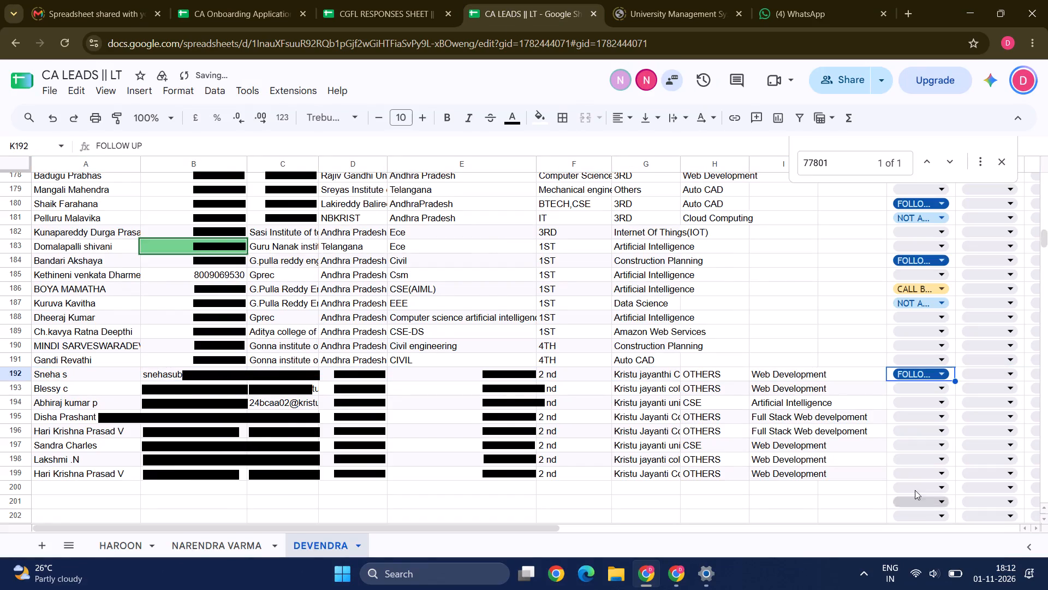
Enter a remark starting with "thrie" in column N of row 192.
scroll(865, 395, "left", 5)
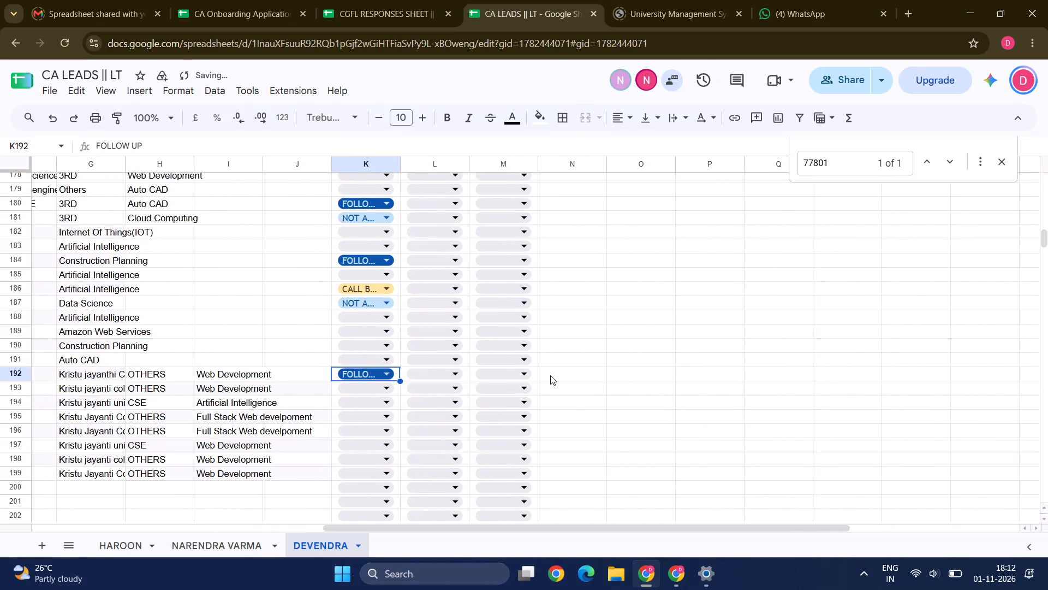
left_click(550, 373)
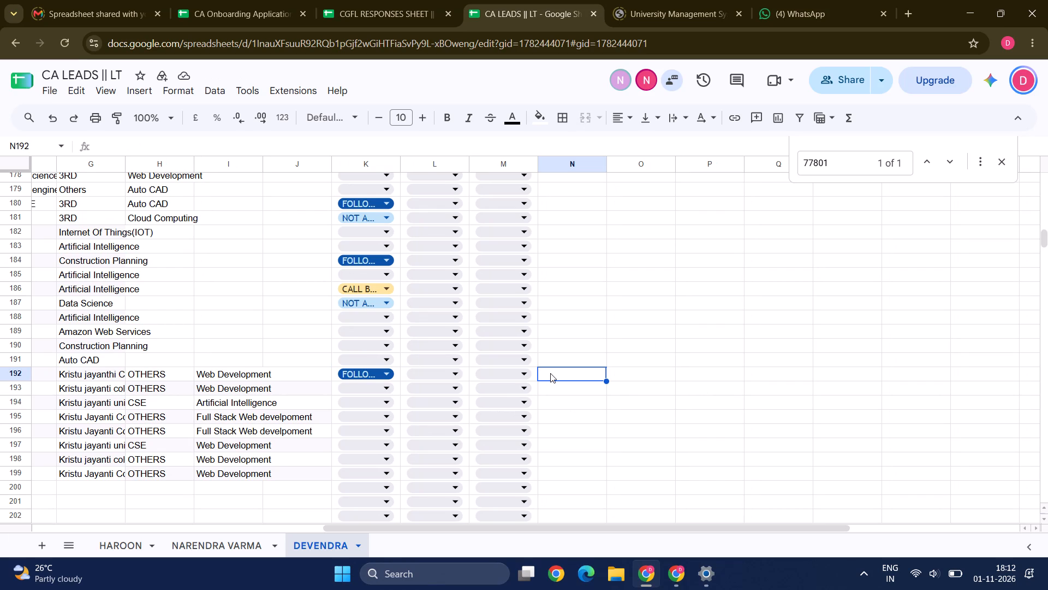
type("thrie")
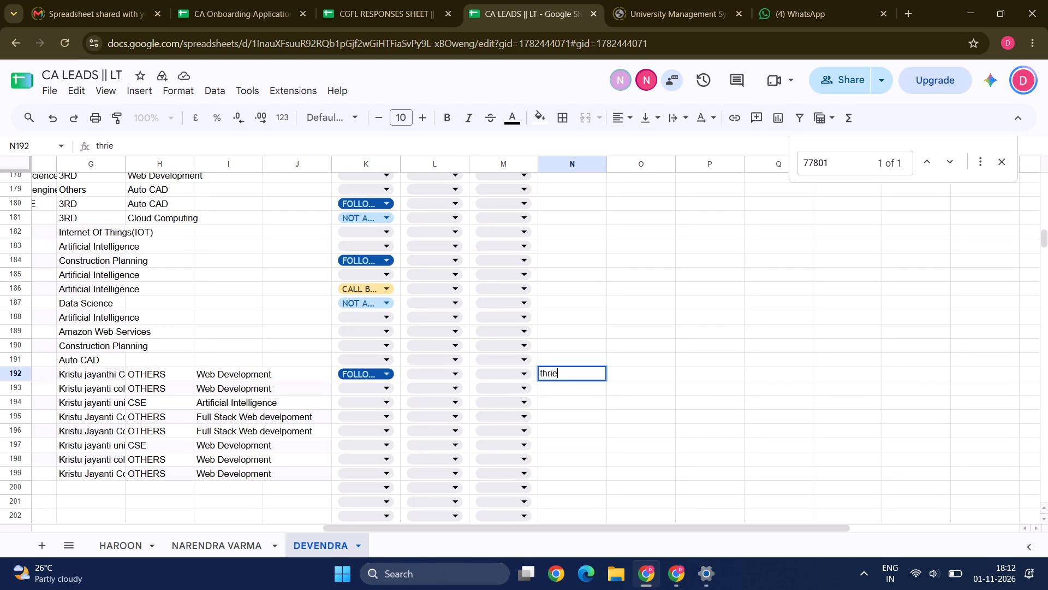
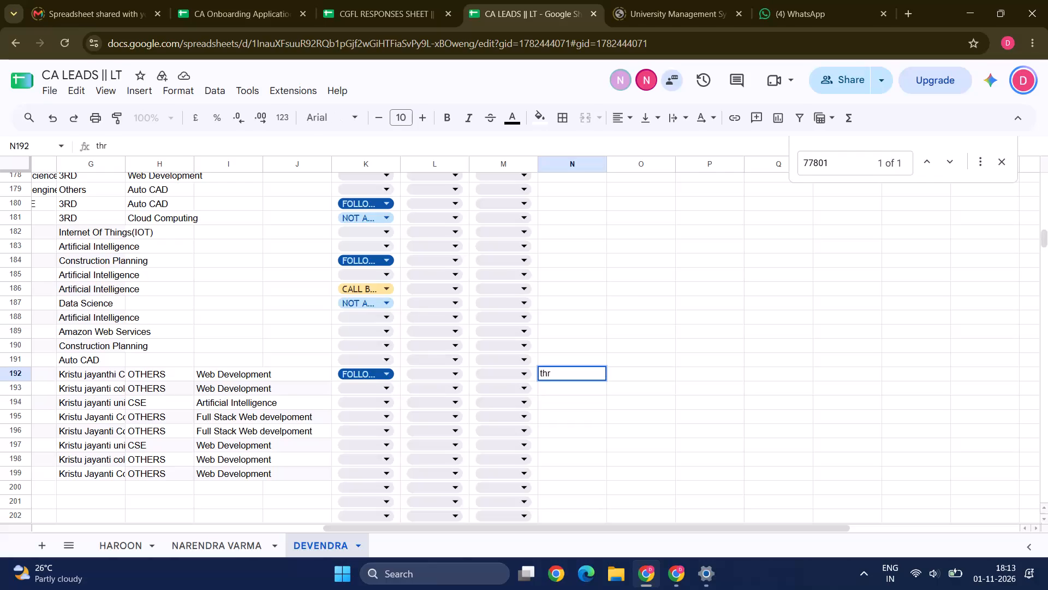
Complete the remark in column N of row 192 as "their clg not allow to sharing in university groups".
key("BackSpace")
type("eir")
key("space")
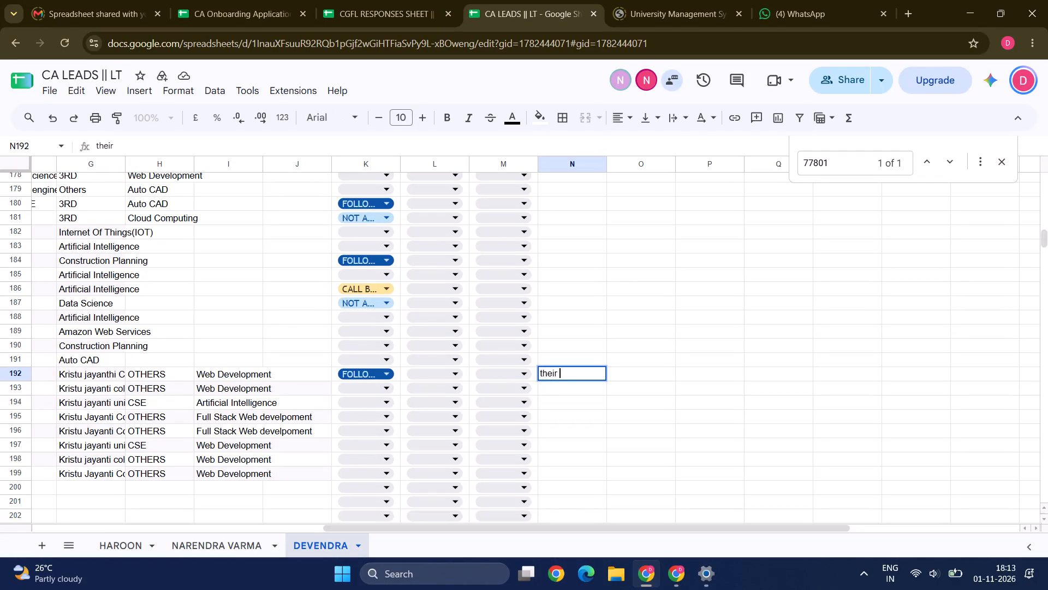
type("clg not allow")
key("space")
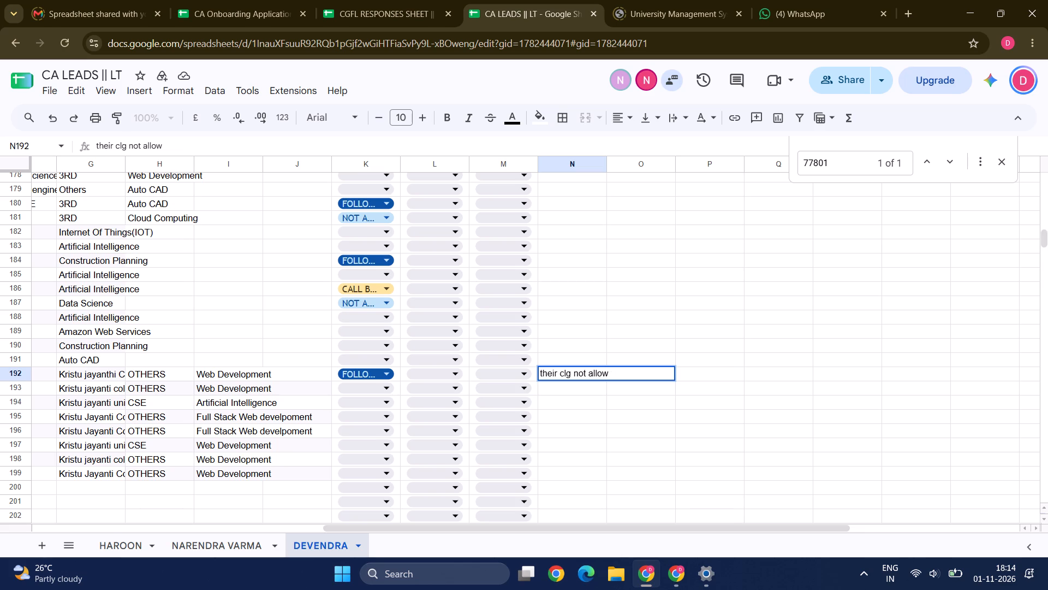
type("to sharing in")
type("uni")
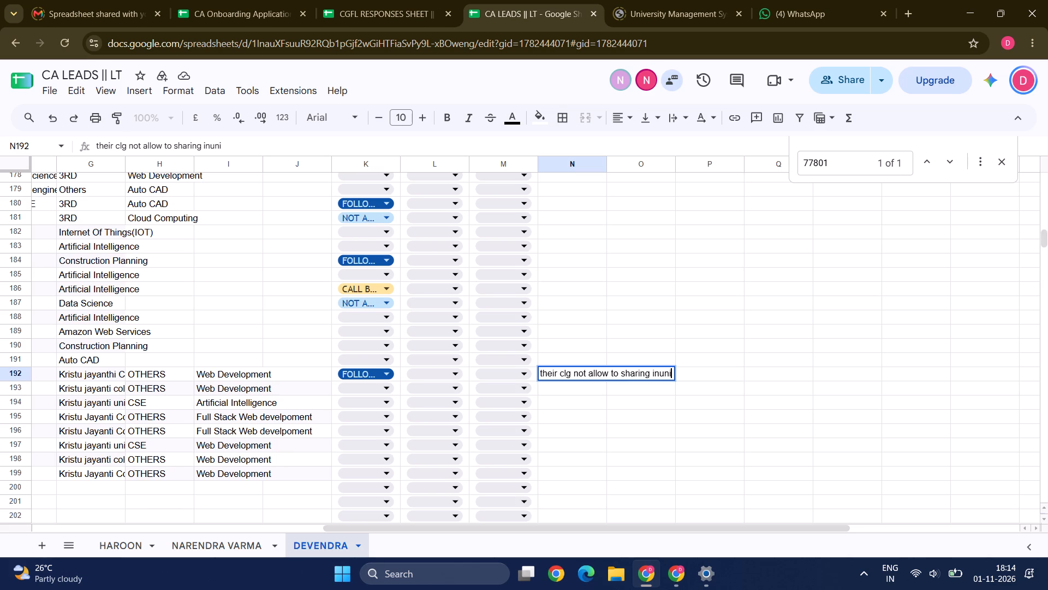
key("BackSpace")
key("BackSpace")
key("BackSpace")
key("space")
type("uni")
type("versity groups")
key("Return")
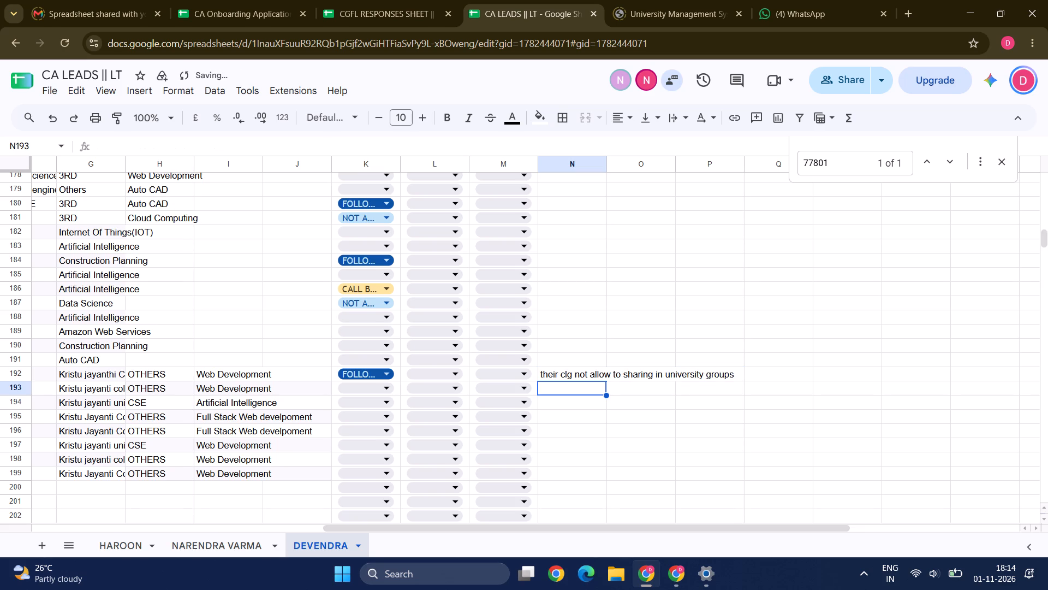
Select the row 193 lead and look over its contact and college details.
left_click(13, 390)
scroll(178, 389, "right", 6)
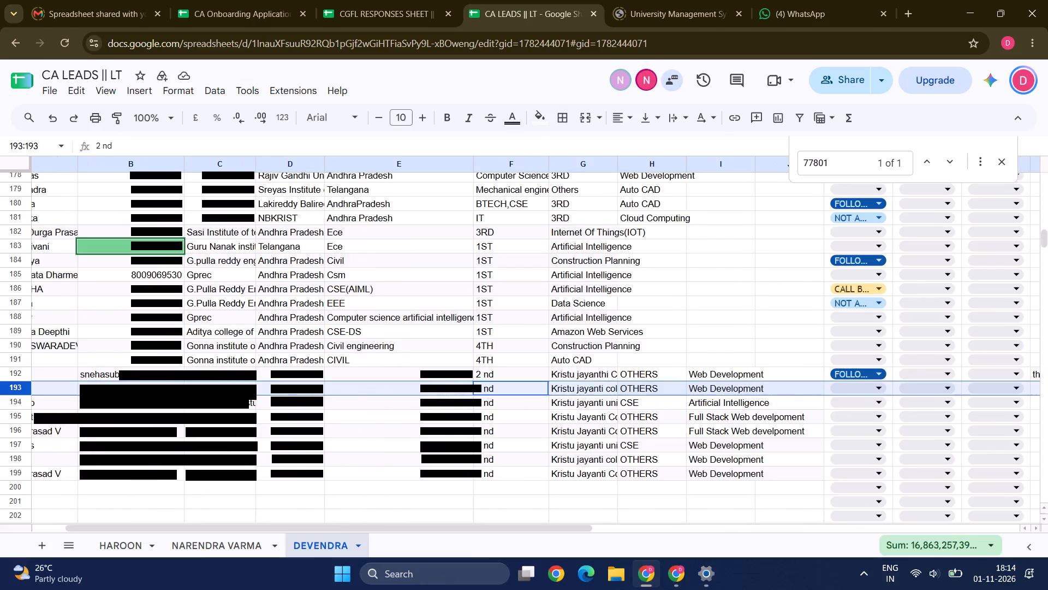
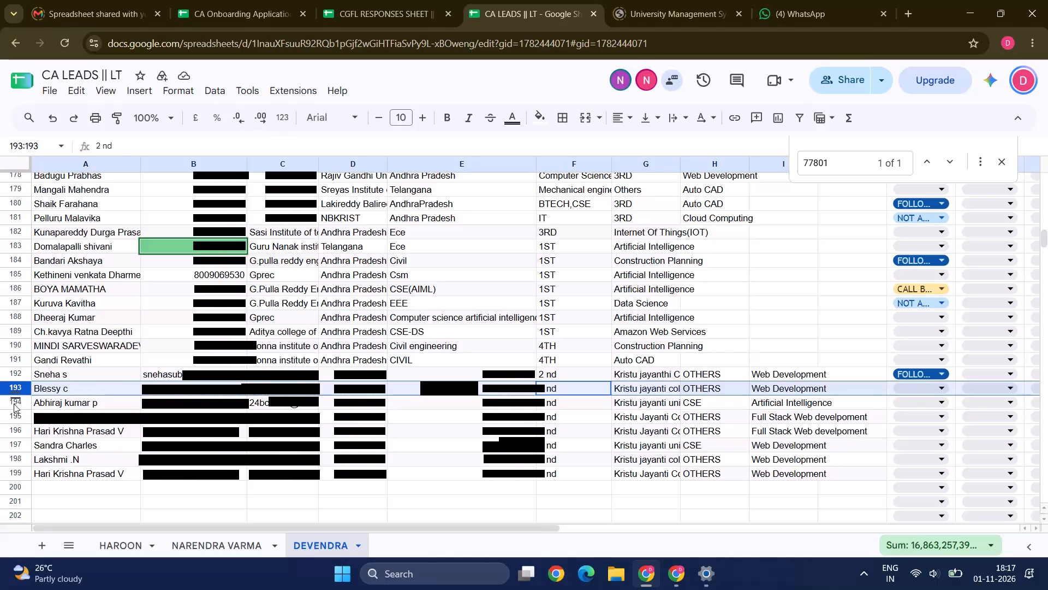
Select the entire row 194 lead, directly below the row 193 lead, to look over its details.
left_click(14, 404)
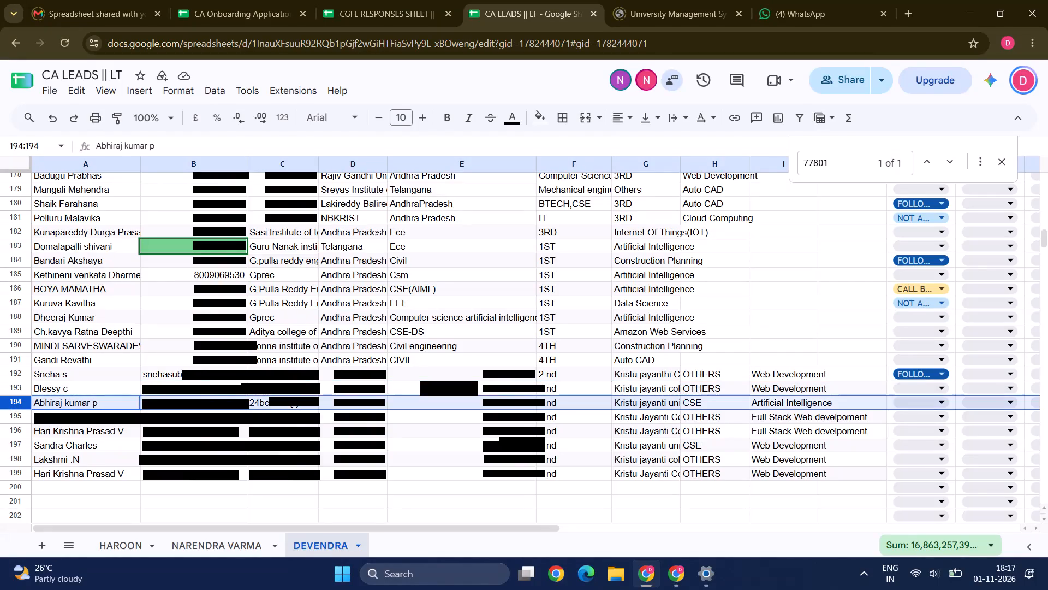
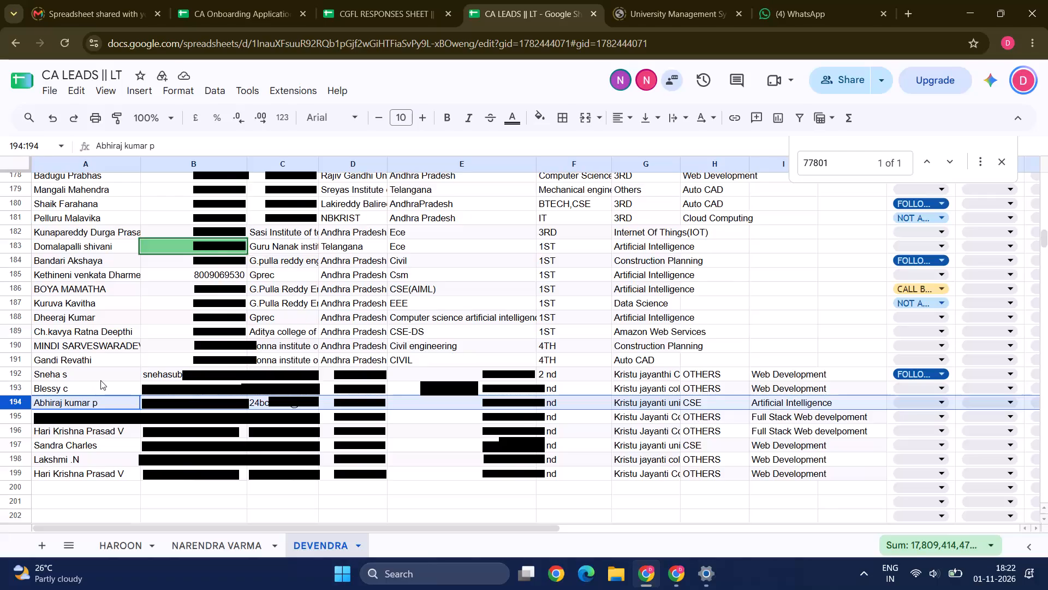
Set the call status of the row 193 lead to NOT ANSWERED.
left_click(913, 382)
left_click(918, 387)
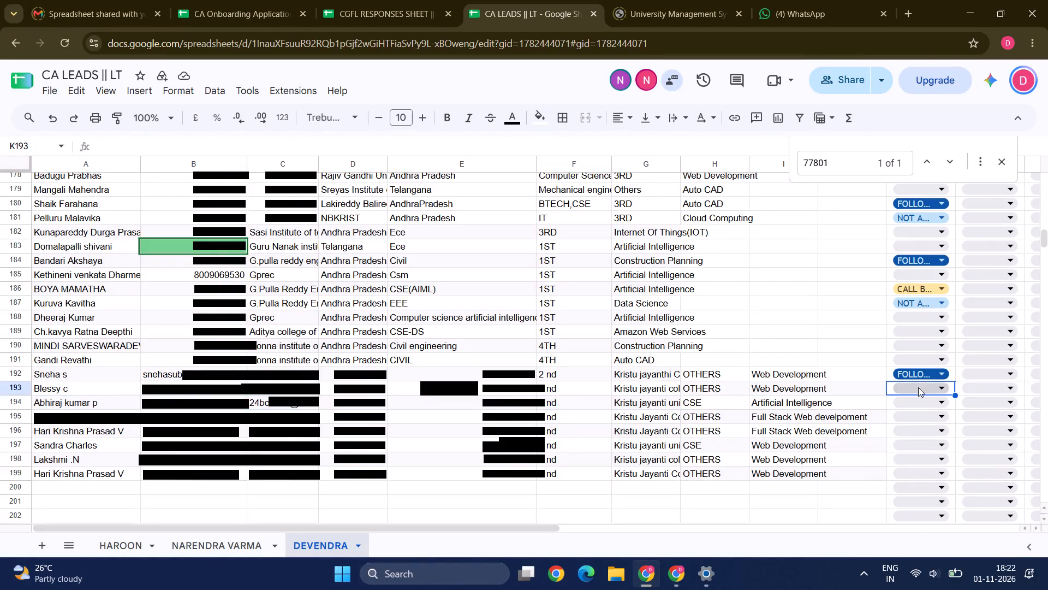
left_click(926, 473)
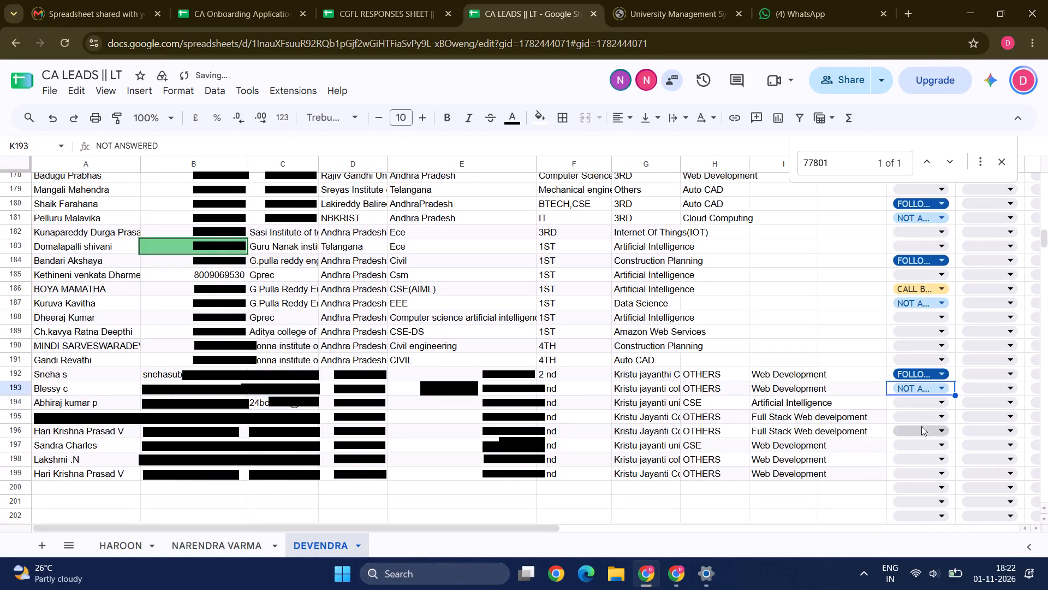
Set the call status of the row 194 lead to NOT INTERESTED.
left_click(917, 400)
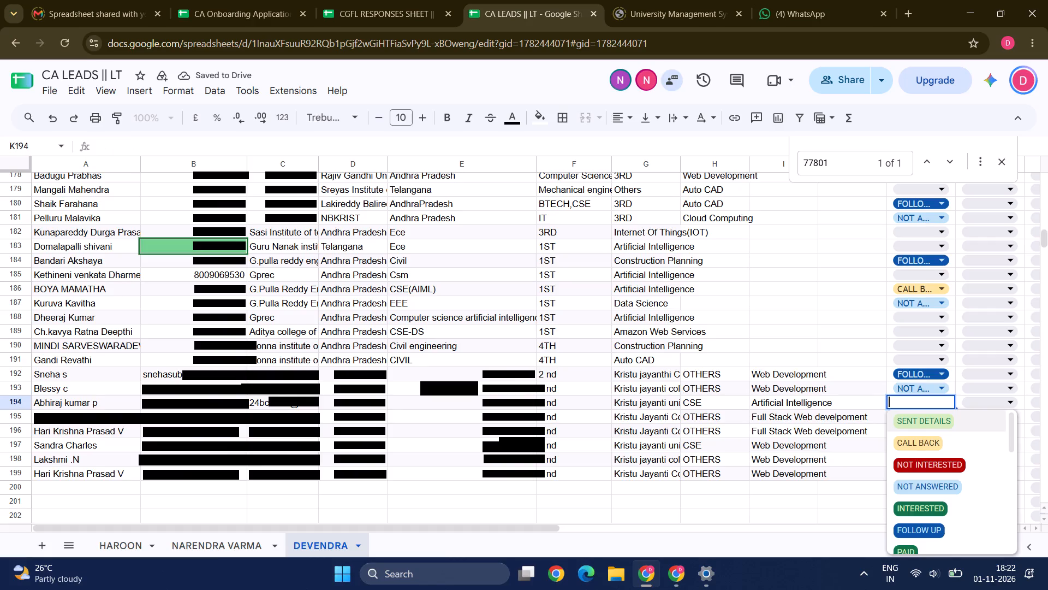
left_click(913, 456)
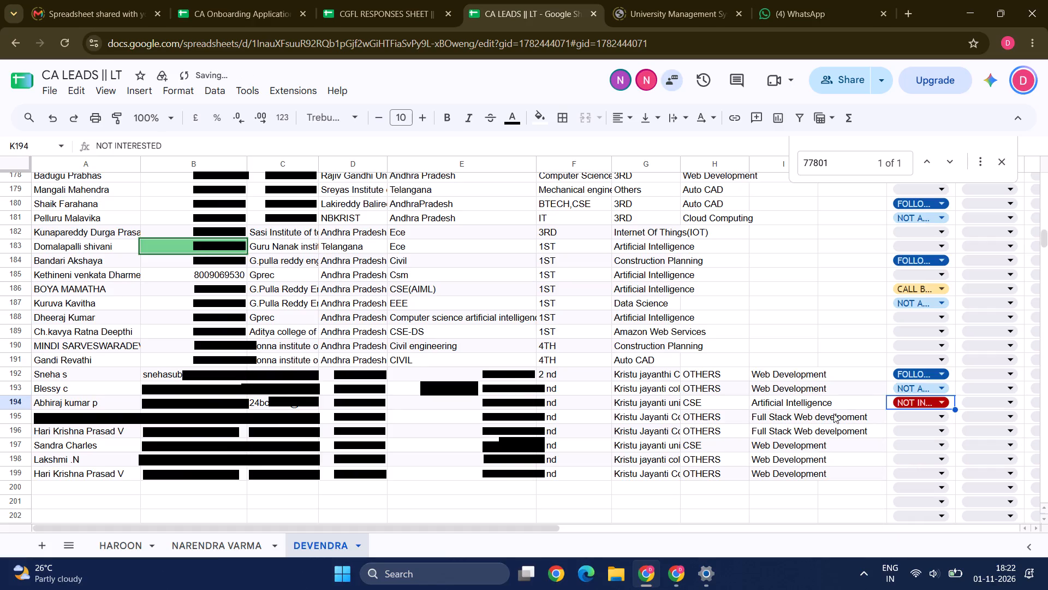
Select the entire row 195 lead to look over its details.
left_click(827, 417)
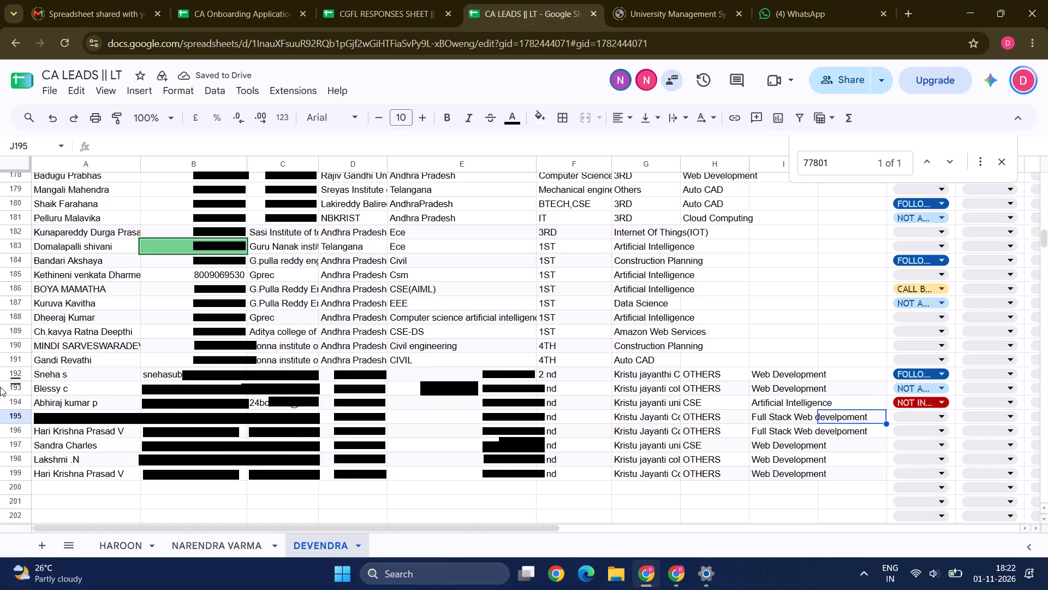
left_click(27, 416)
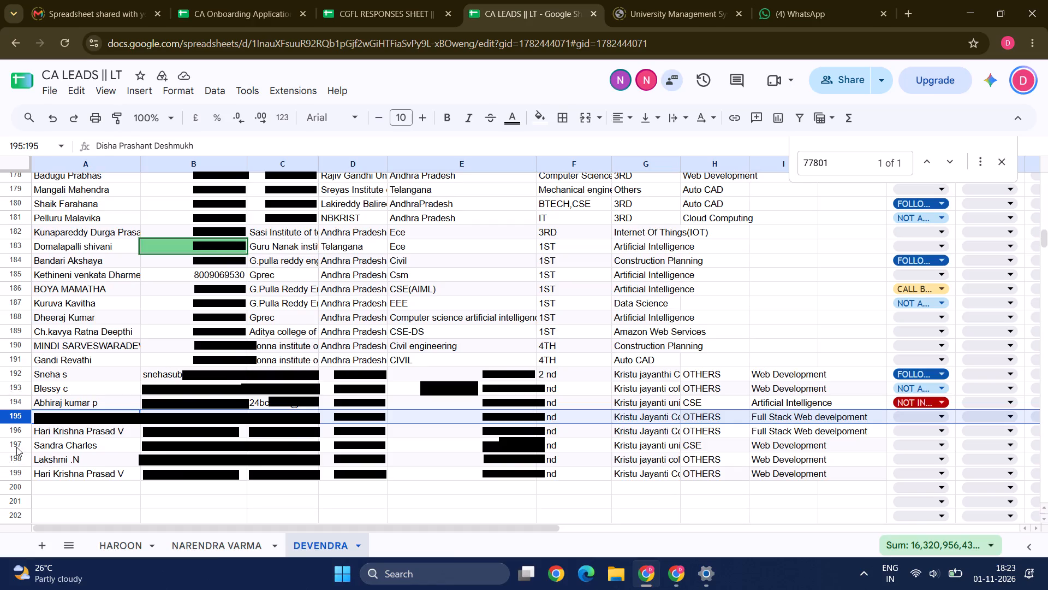
Select the entire row 198 lead, three rows below the row 195 lead, to look over its details.
left_click(31, 461)
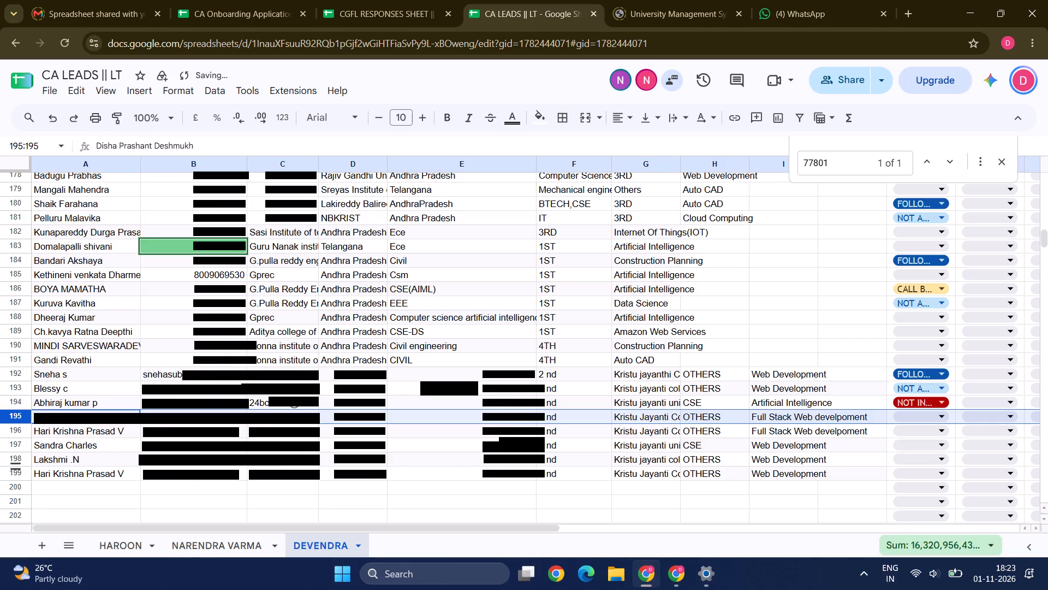
left_click(19, 459)
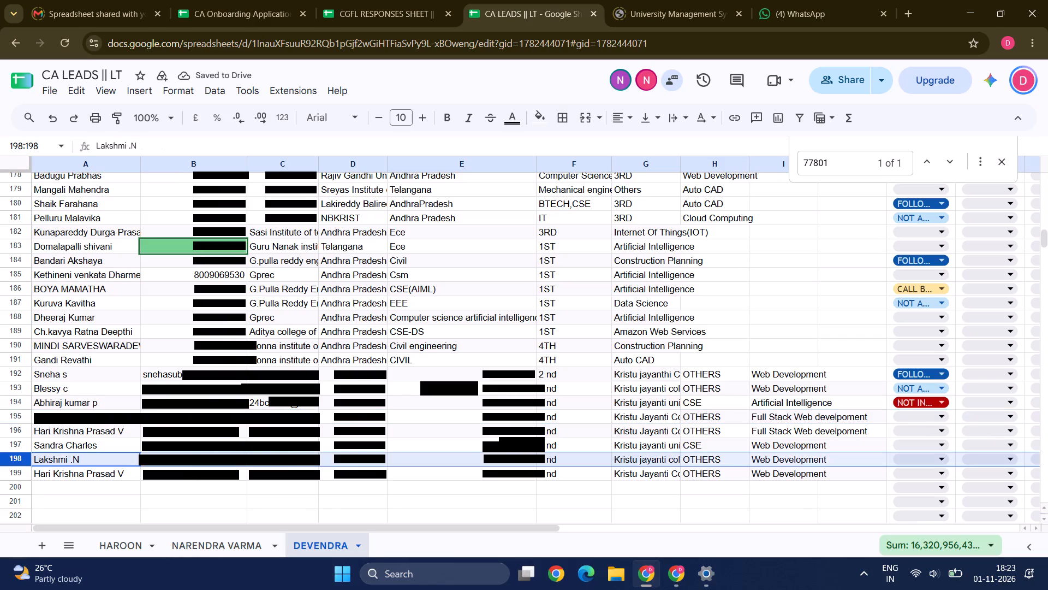
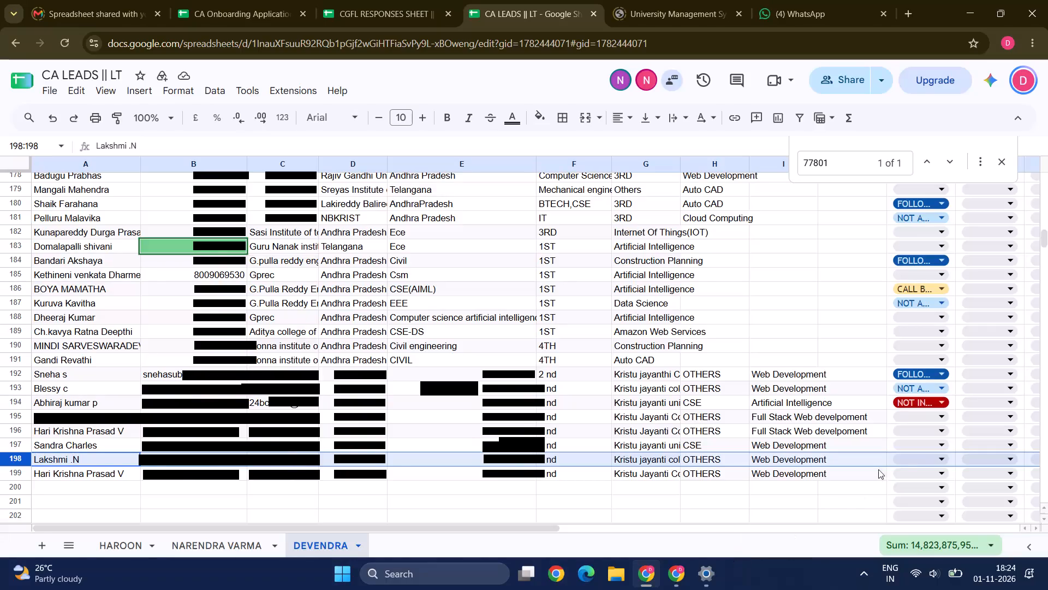
Set the call status of the row 198 lead to NOT ANSWERED.
left_click(921, 464)
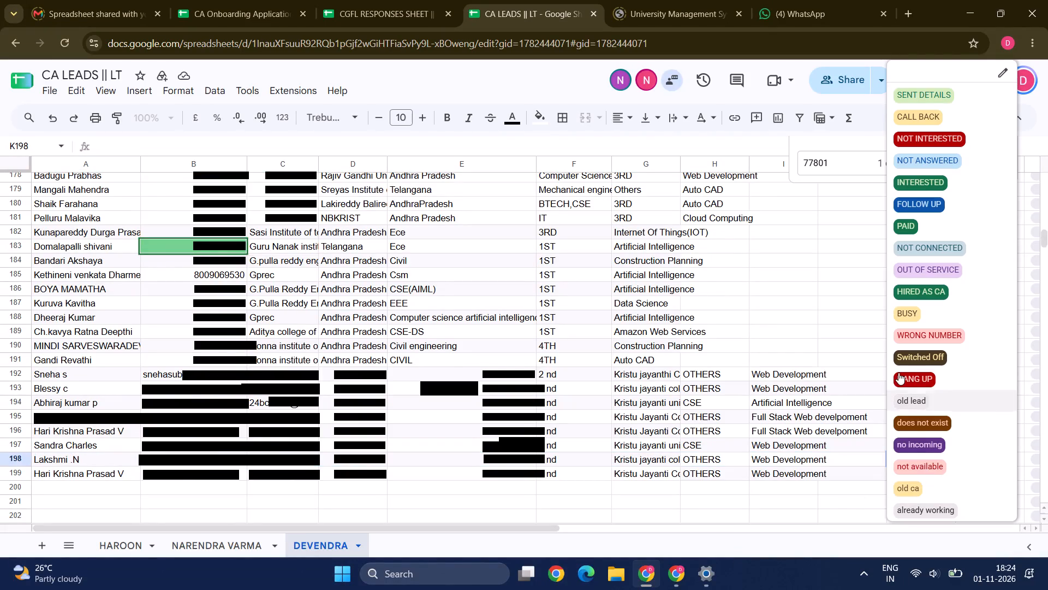
left_click(937, 154)
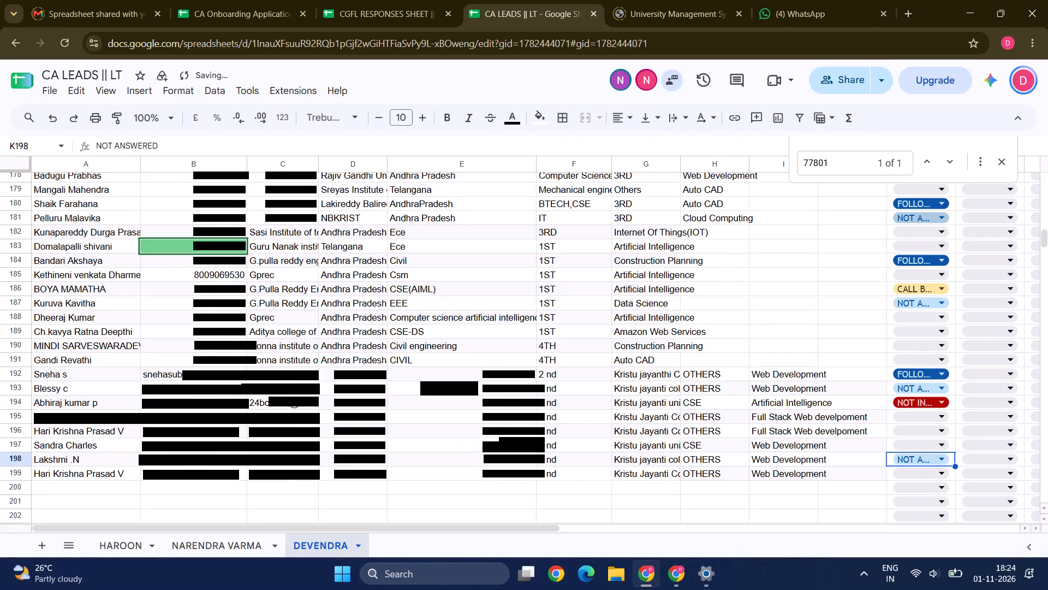
Select the entire row 199 lead, the last filled row of the DEVENDRA sheet, to look over its details.
left_click(23, 475)
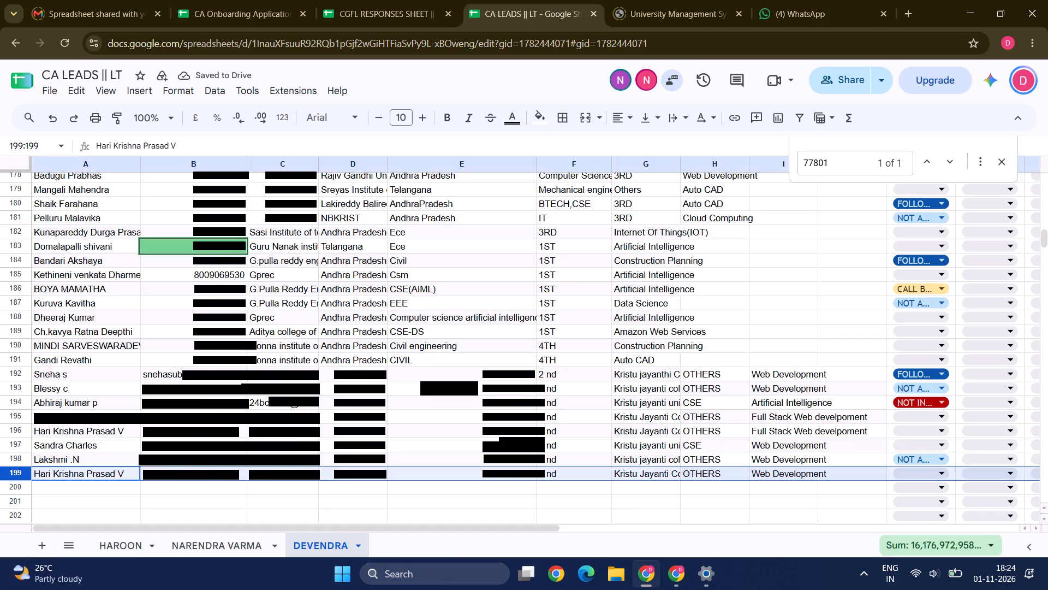
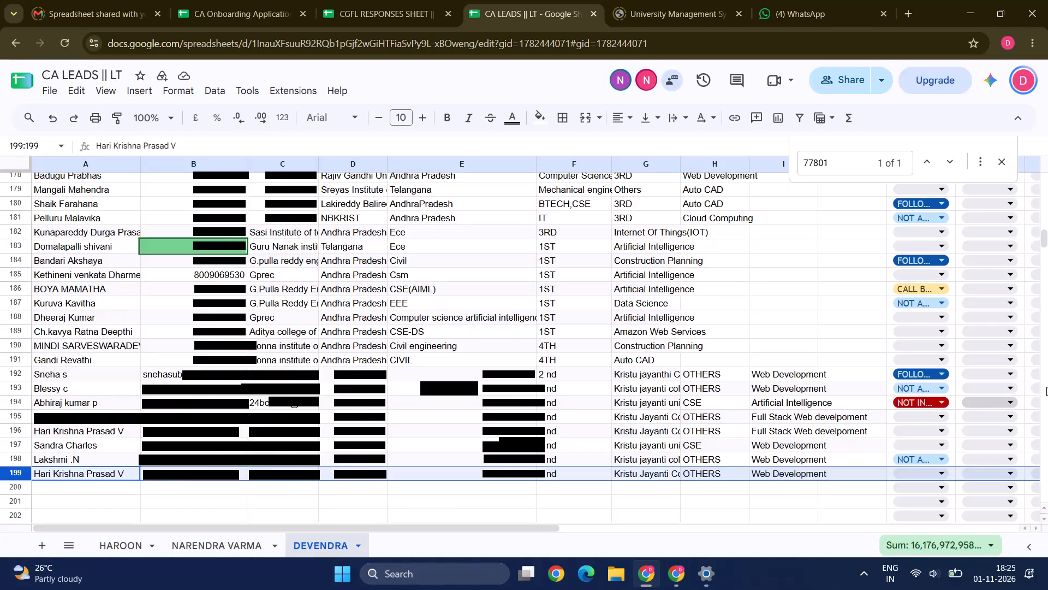
Set the call status of the row 199 lead to NOT ANSWERED in the UPDATE 1 column.
left_click(920, 478)
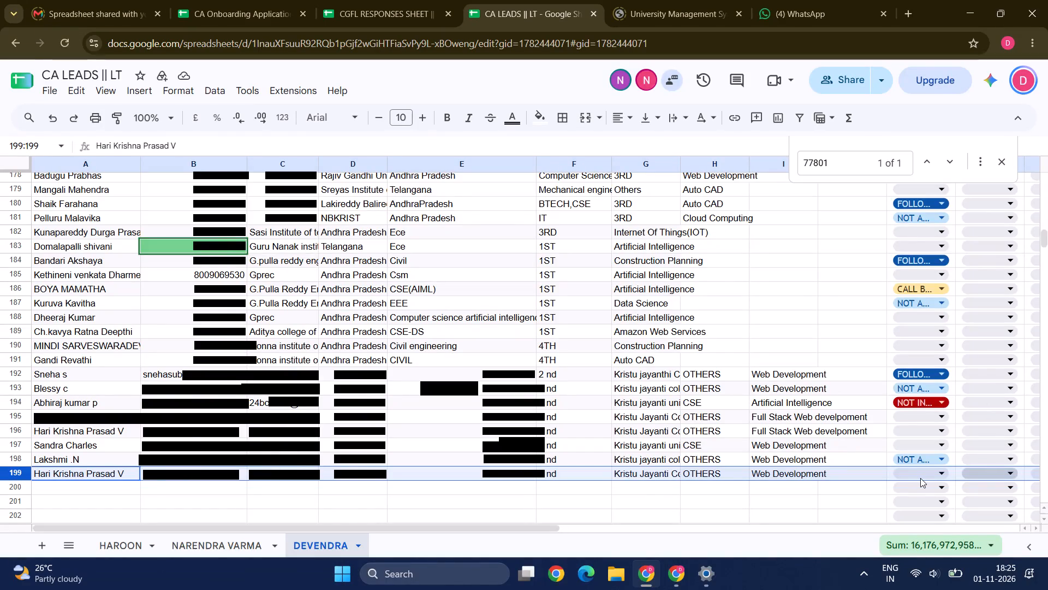
left_click(900, 151)
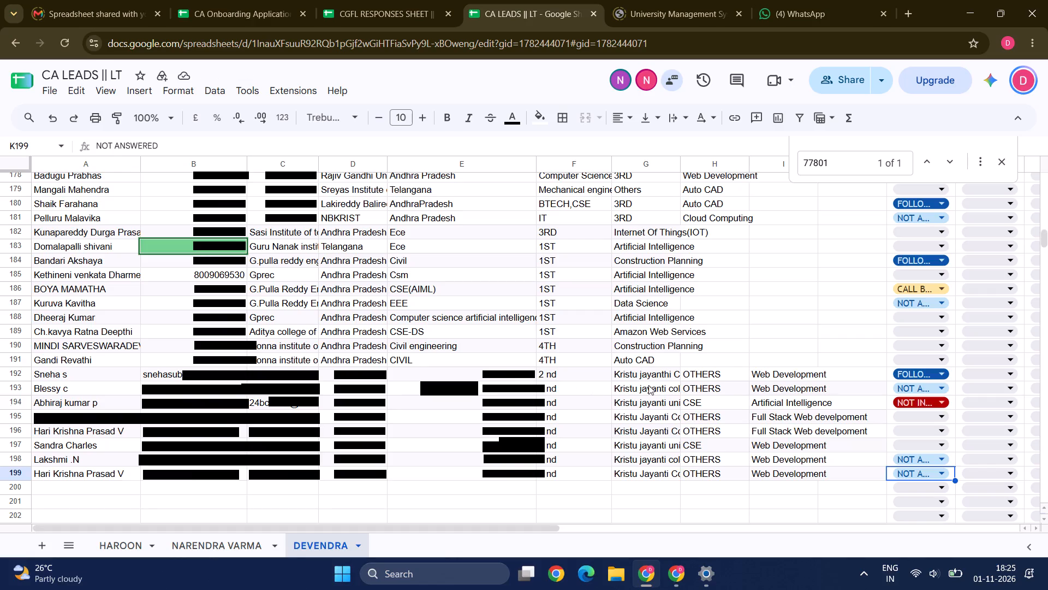
Compare the matching student names in rows 196 and 199, and set the row 196 call status to NOT ANSWERED.
left_click(99, 437)
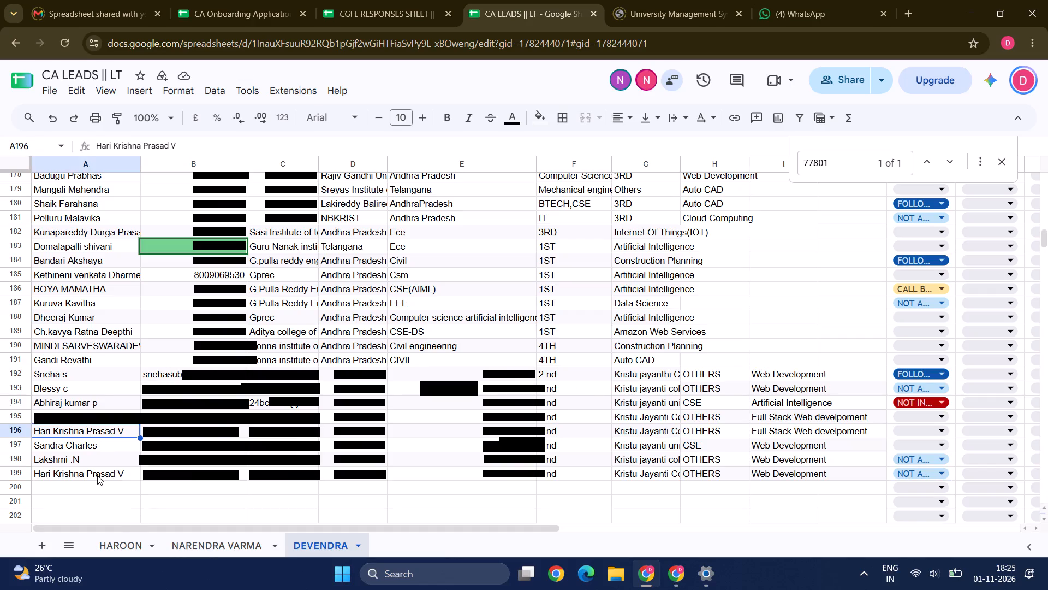
left_click(97, 475)
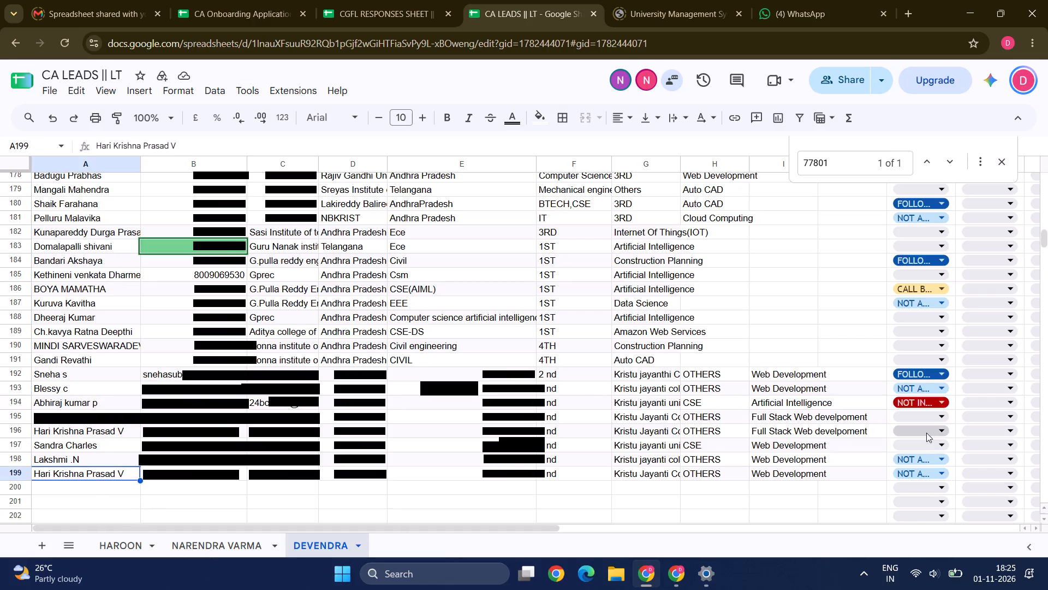
left_click(926, 432)
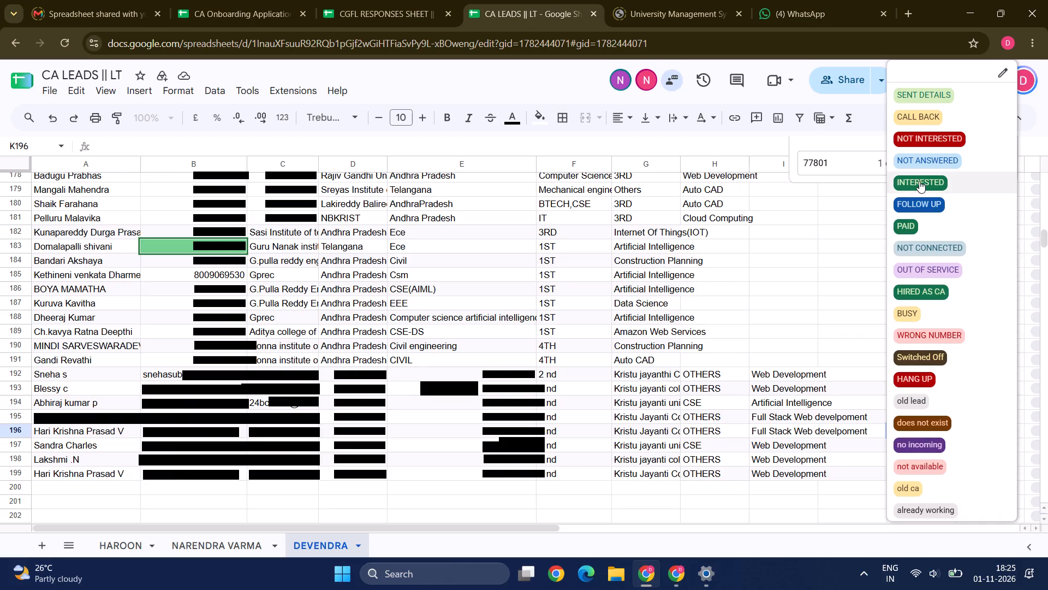
left_click(921, 163)
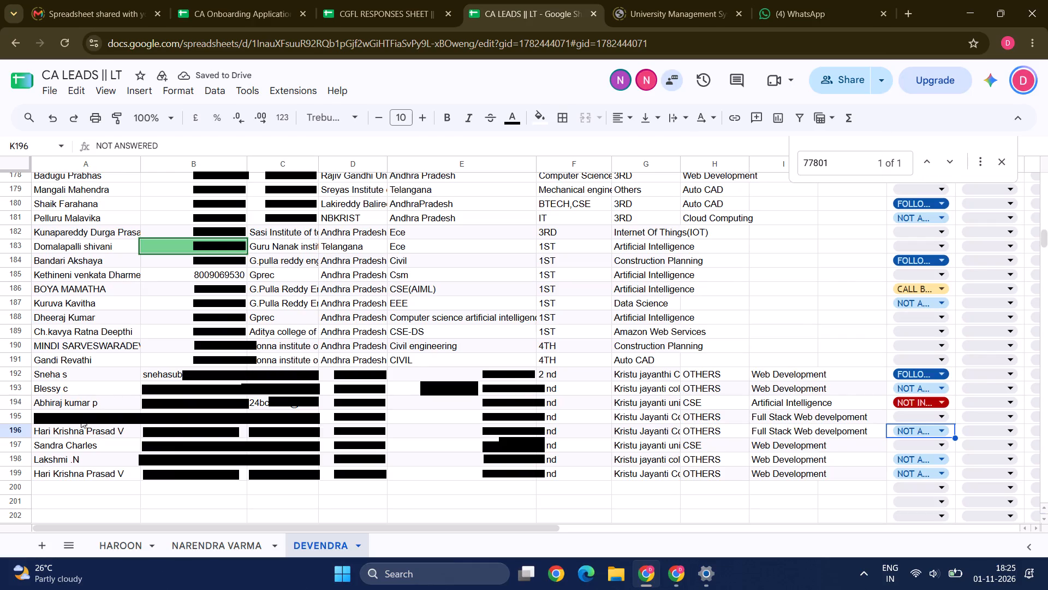
Select the entire row 195 lead to look over its details.
scroll(67, 421, "up", 1)
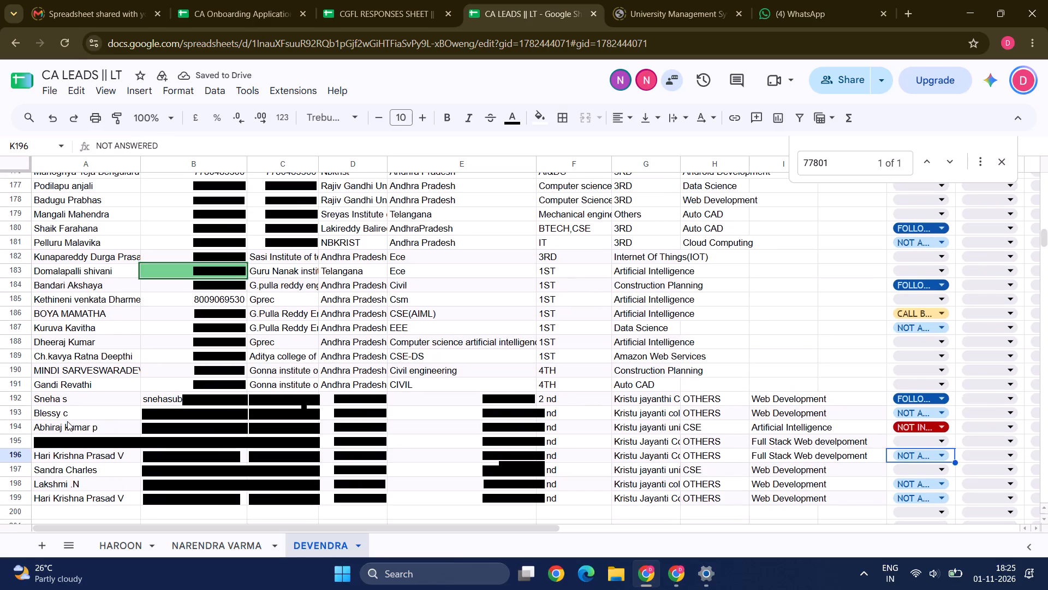
scroll(67, 421, "up", 1)
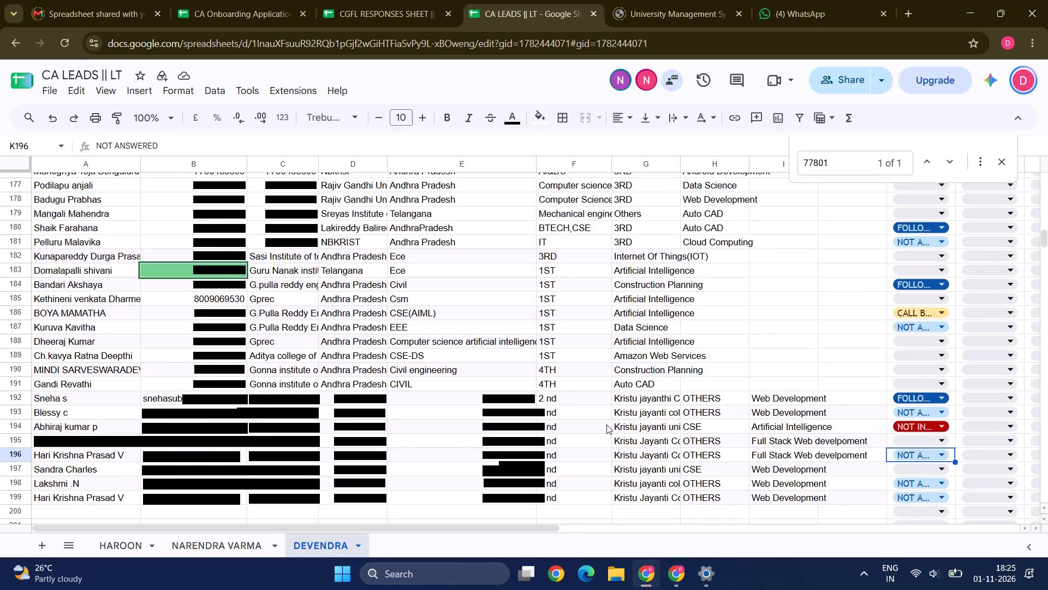
left_click(28, 440)
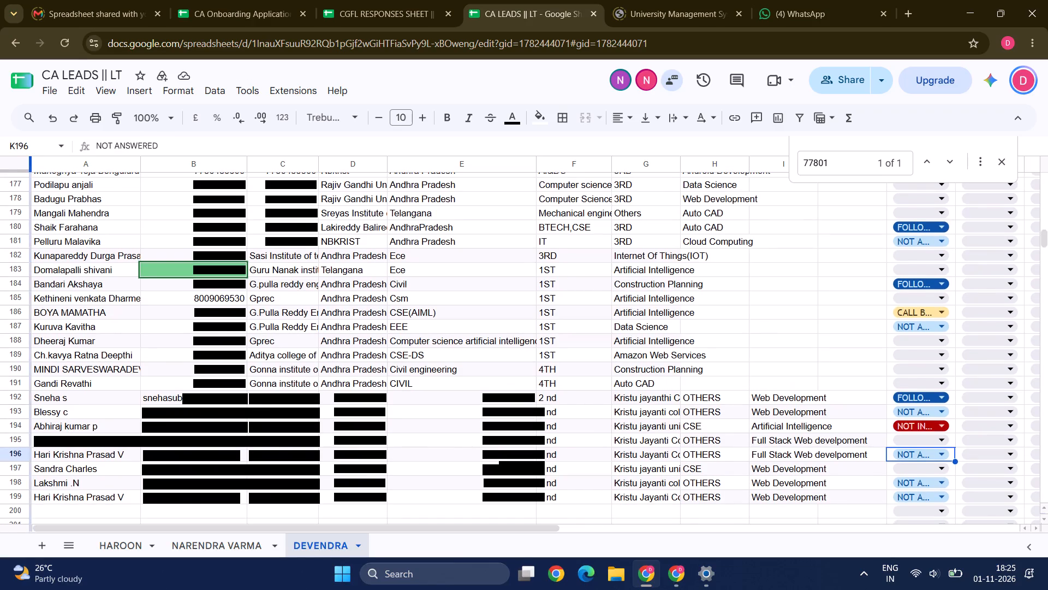
left_click(27, 444)
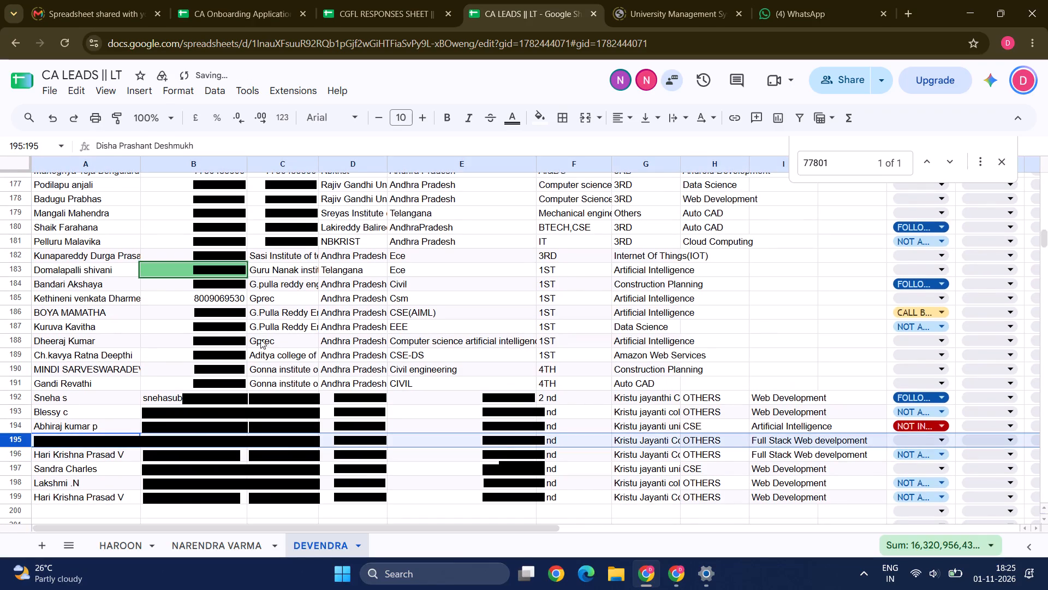
Look back through the DEVENDRA leads and their call statuses, from row 195 up to the first entries.
scroll(300, 392, "down", 1)
scroll(300, 392, "up", 2)
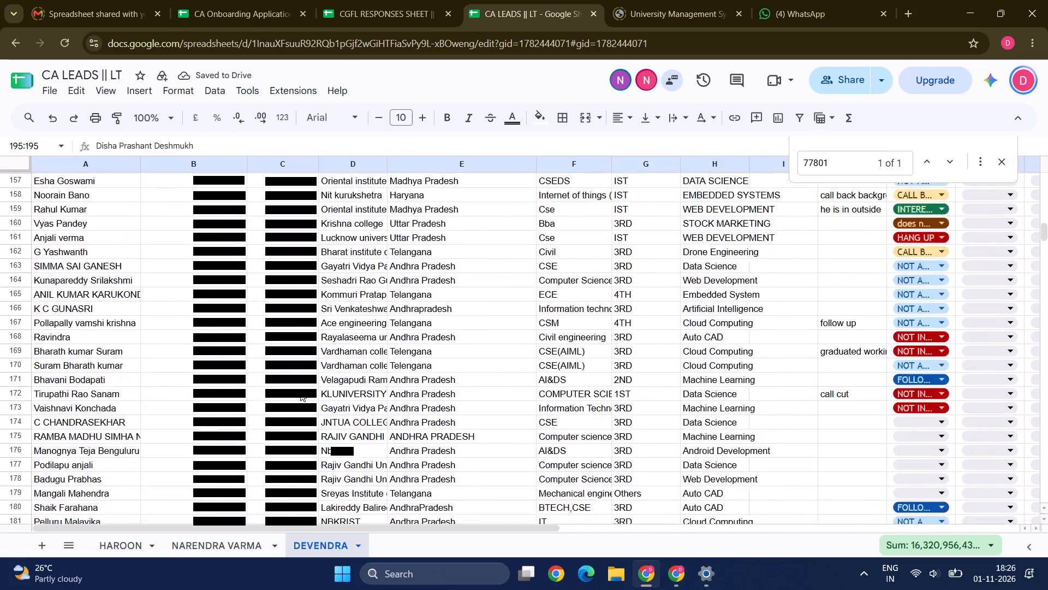
scroll(300, 392, "up", 9)
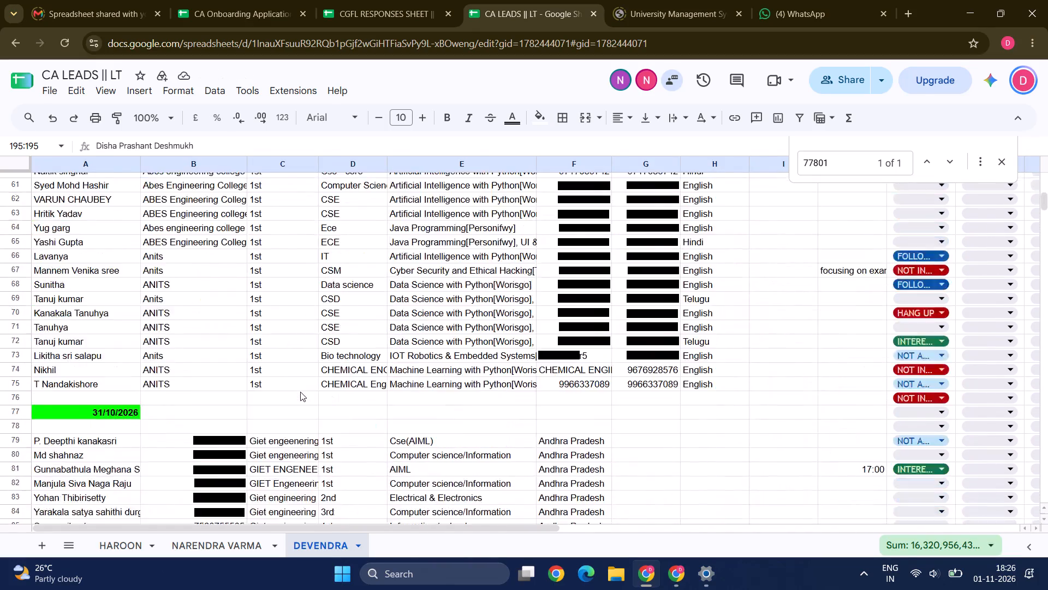
scroll(300, 392, "up", 3)
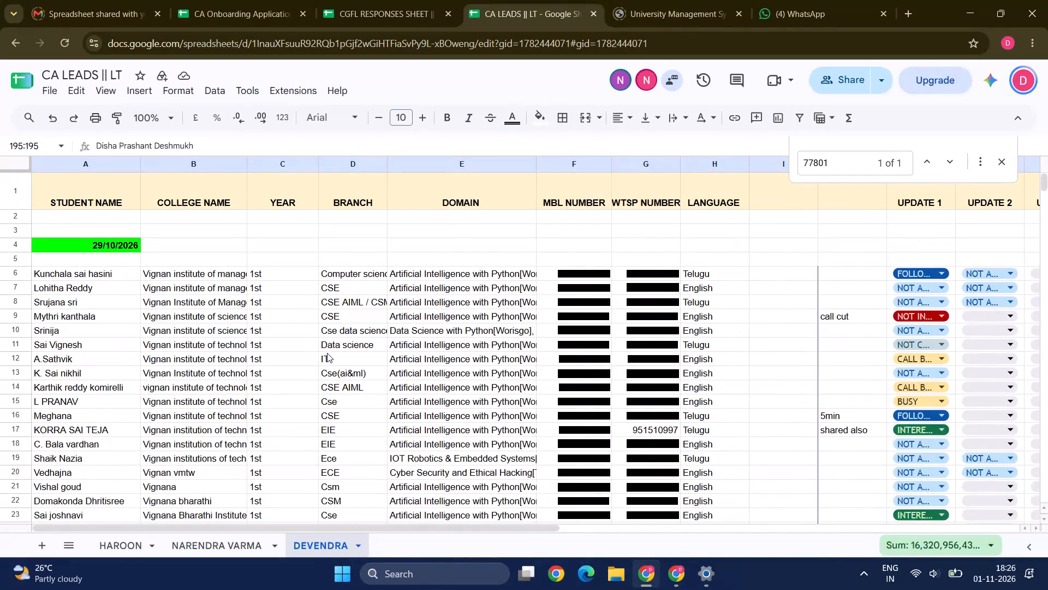
scroll(327, 353, "up", 5)
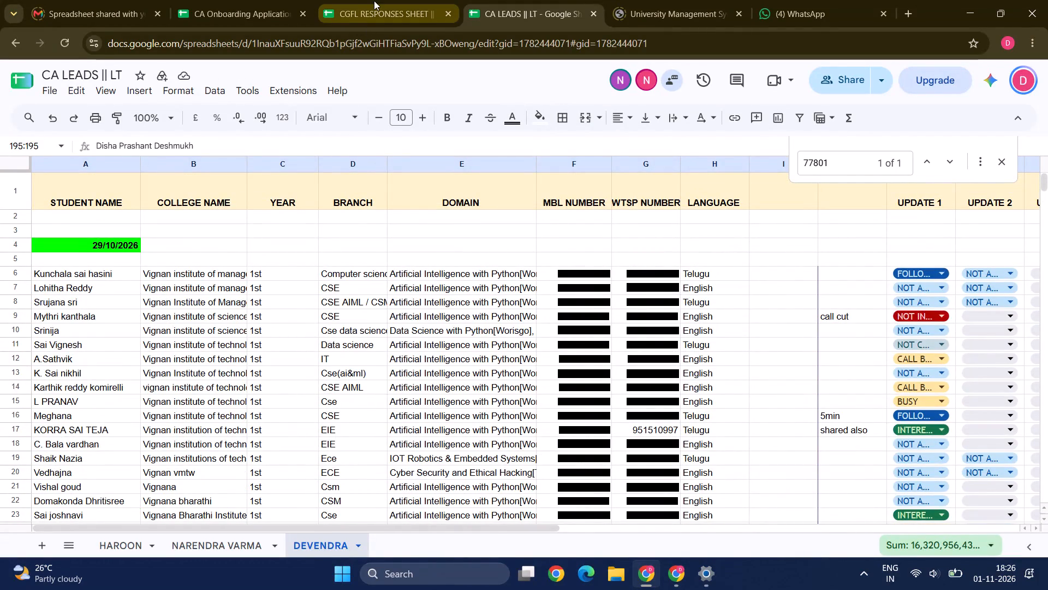
Switch to the CGFL RESPONSES SHEET, reload it, and look through the DEVENDRA form responses for the newest entries.
left_click(374, 1)
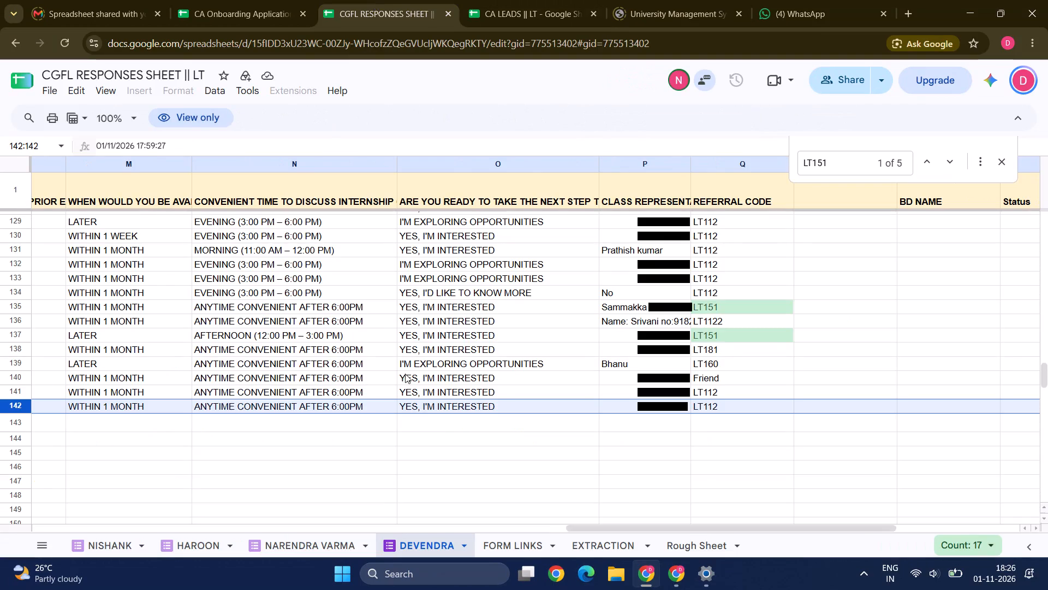
scroll(416, 370, "right", 14)
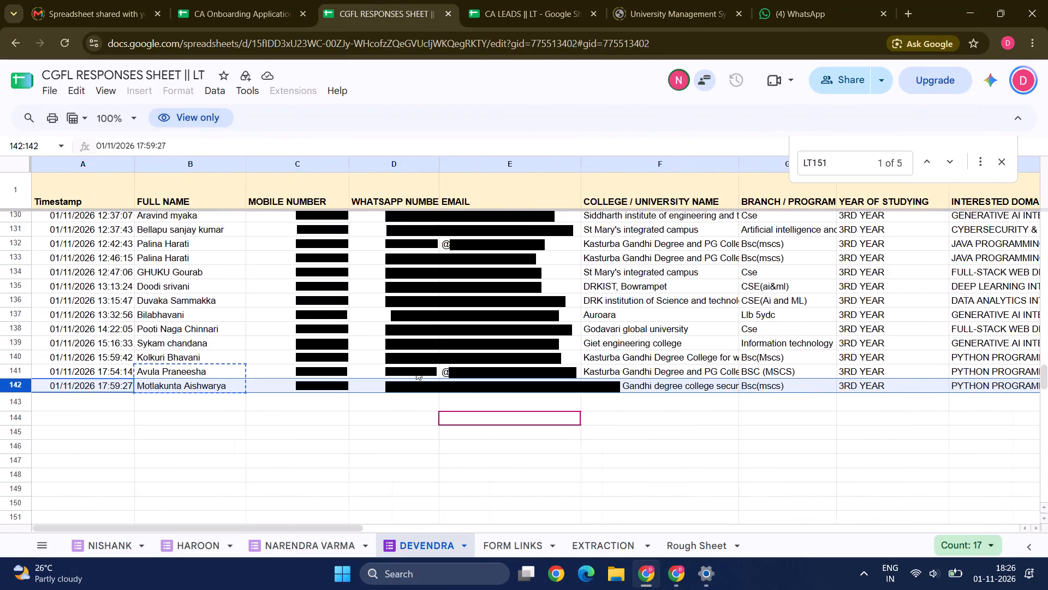
scroll(416, 370, "right", 4)
left_click(87, 386)
left_click(66, 44)
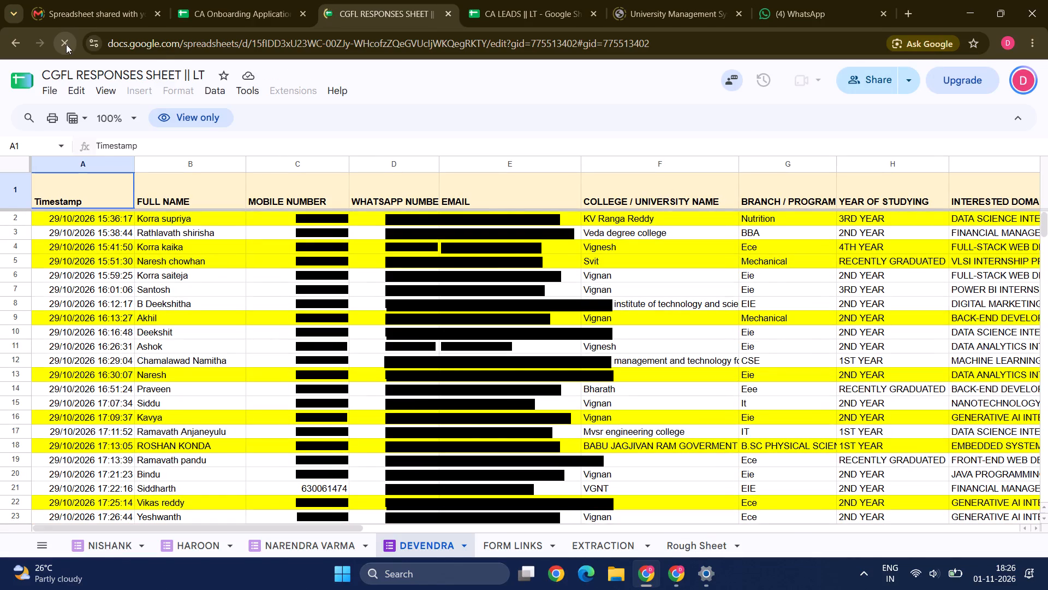
scroll(238, 203, "down", 2)
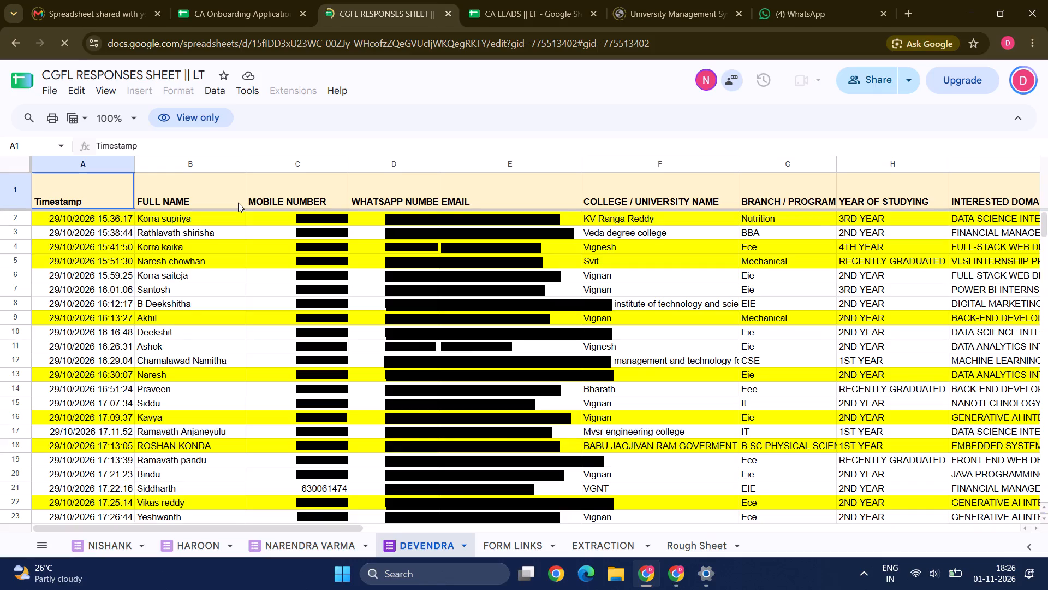
scroll(264, 340, "down", 4)
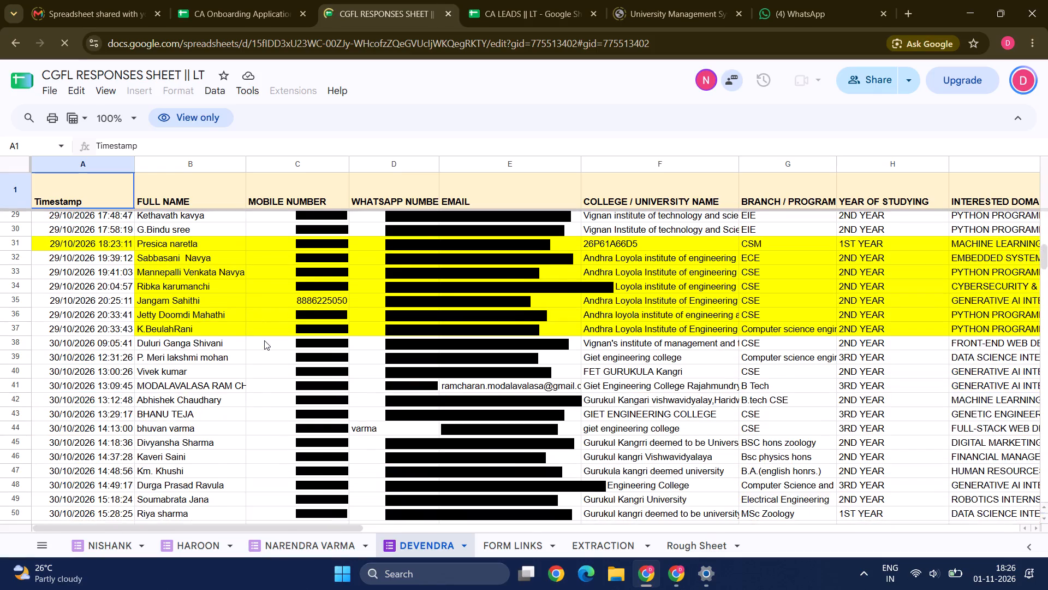